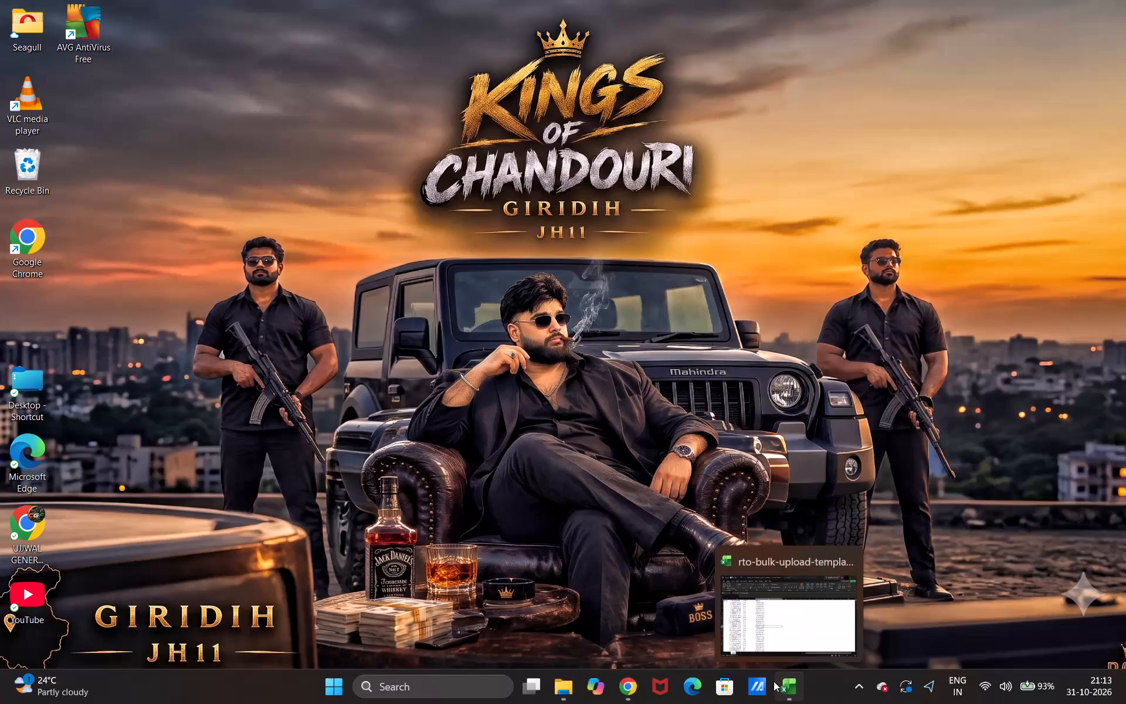
In the Valmo console in Chrome, create an RTO manifest with ID SP52999788 and destination POS.
left_click(625, 684)
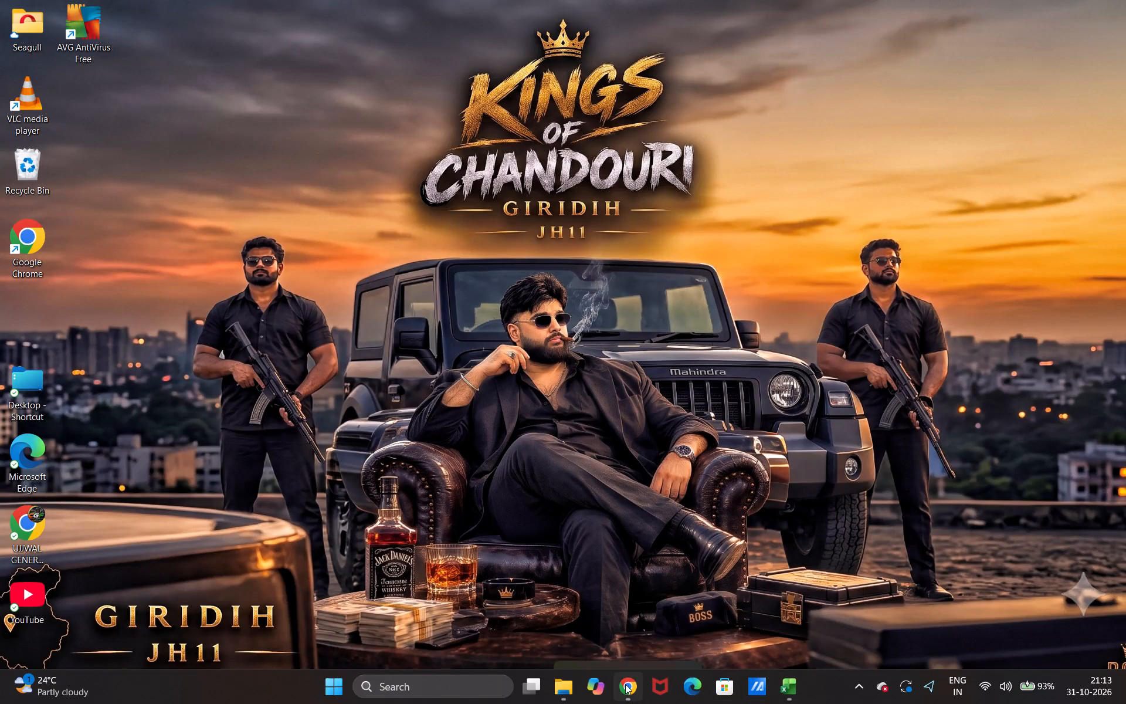
left_click(379, 0)
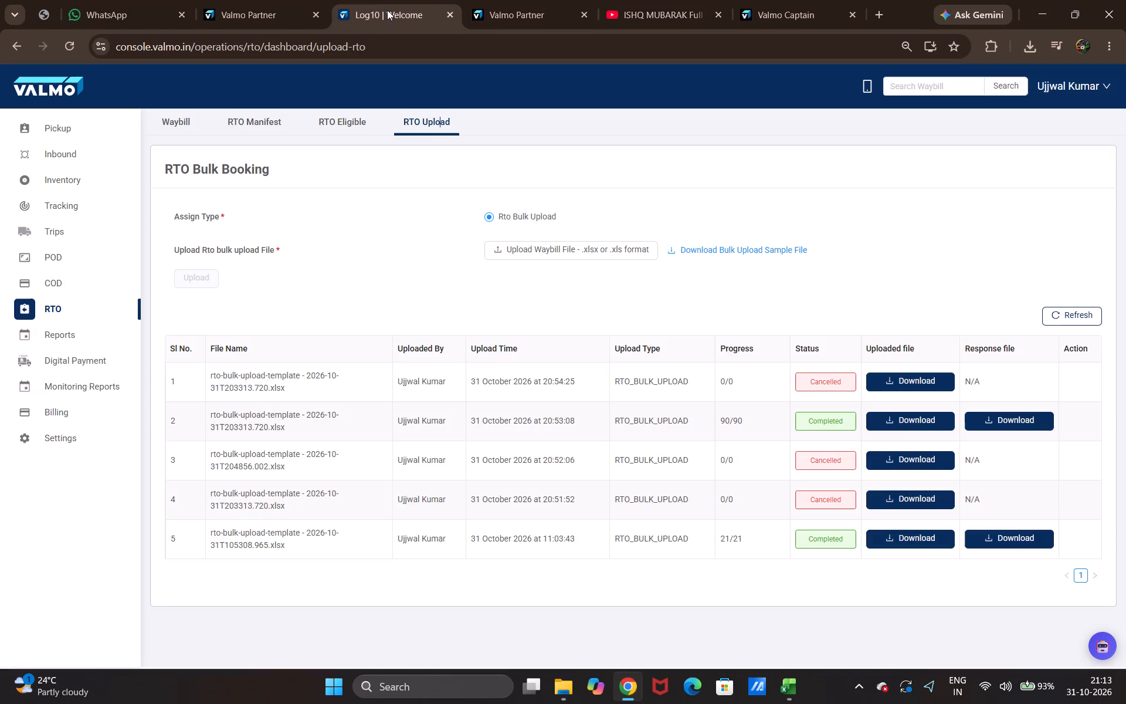
left_click(255, 127)
left_click(993, 165)
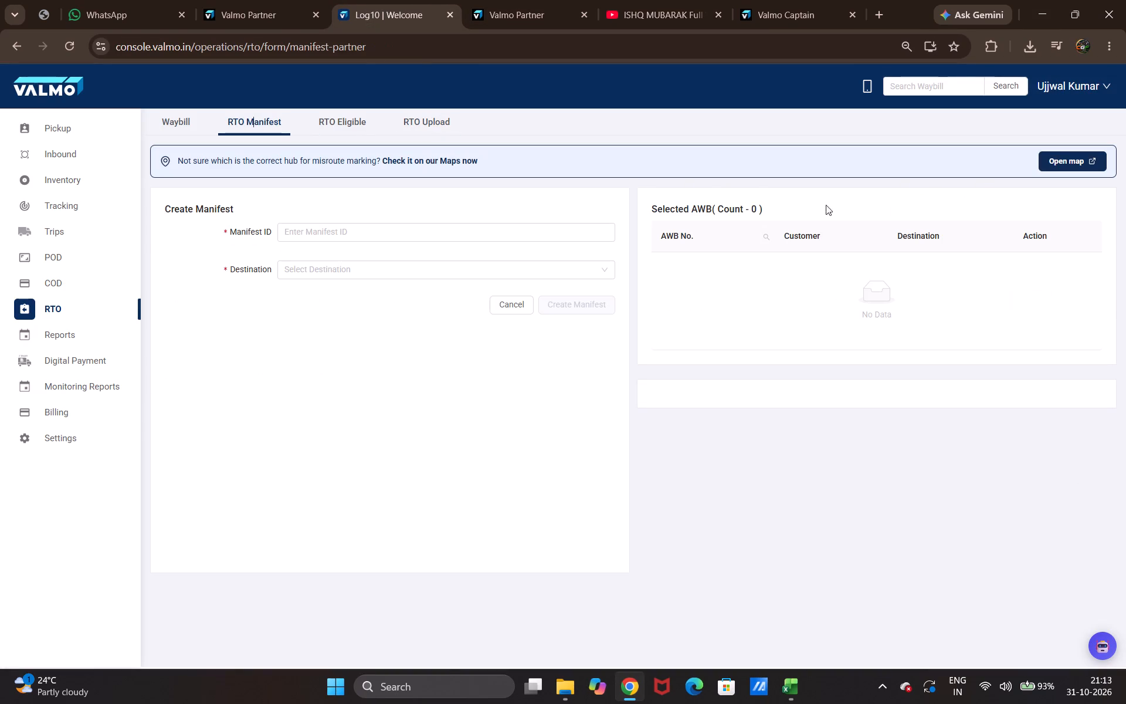
left_click(372, 237)
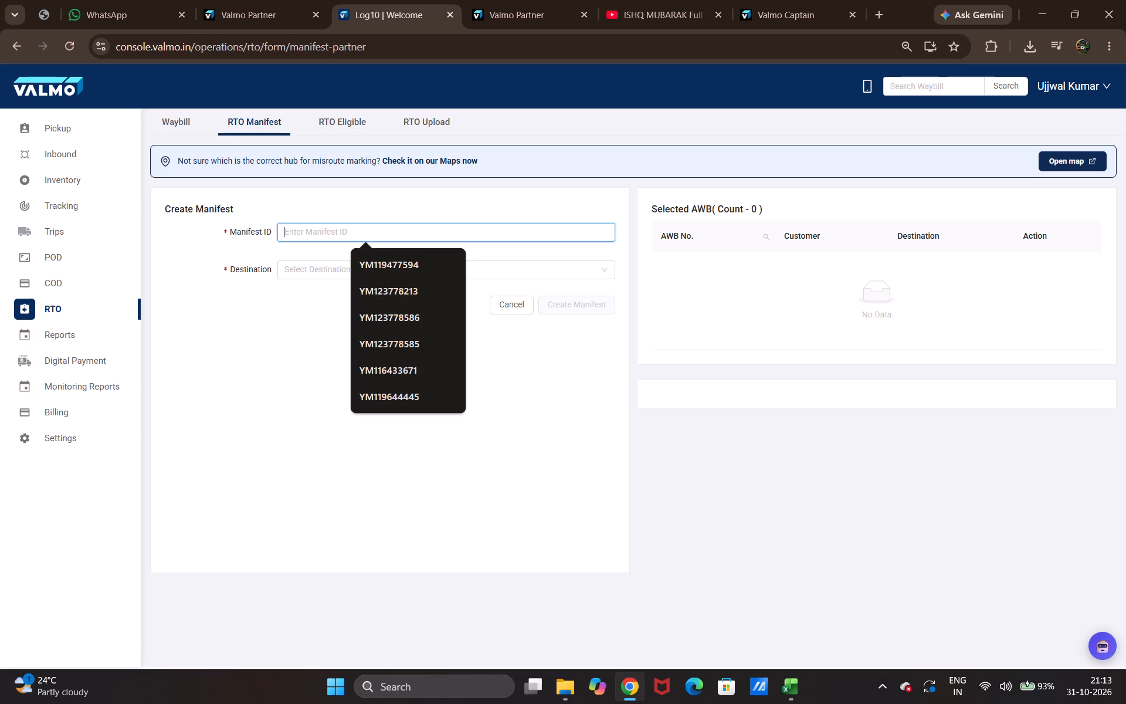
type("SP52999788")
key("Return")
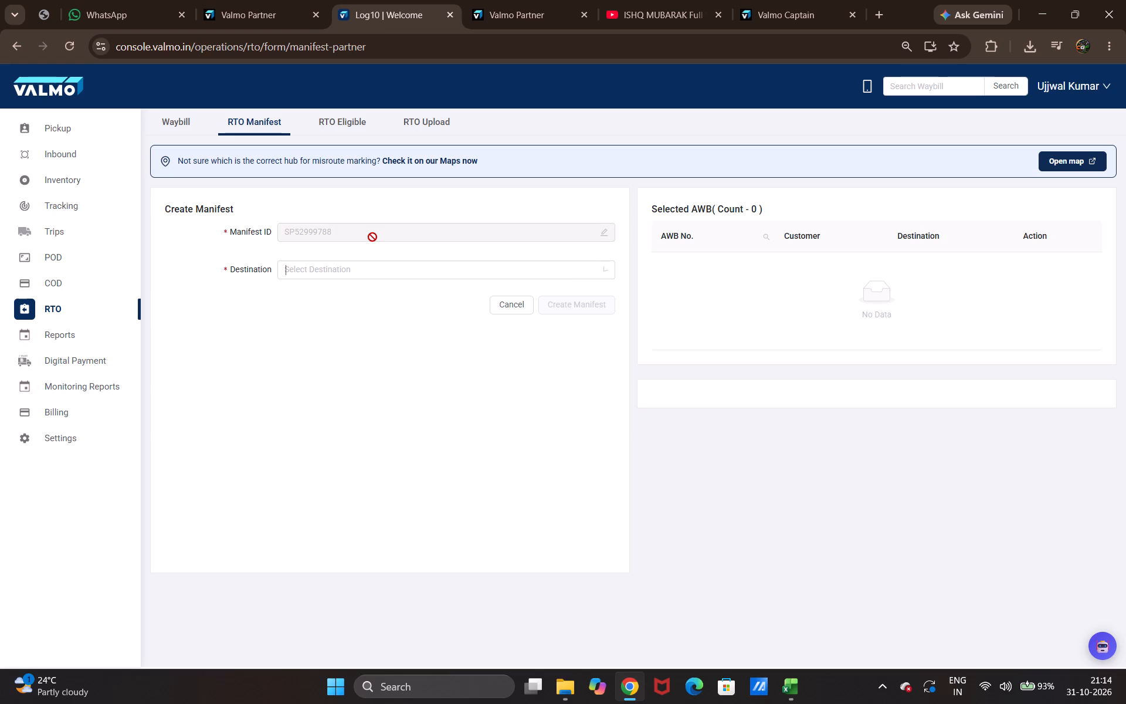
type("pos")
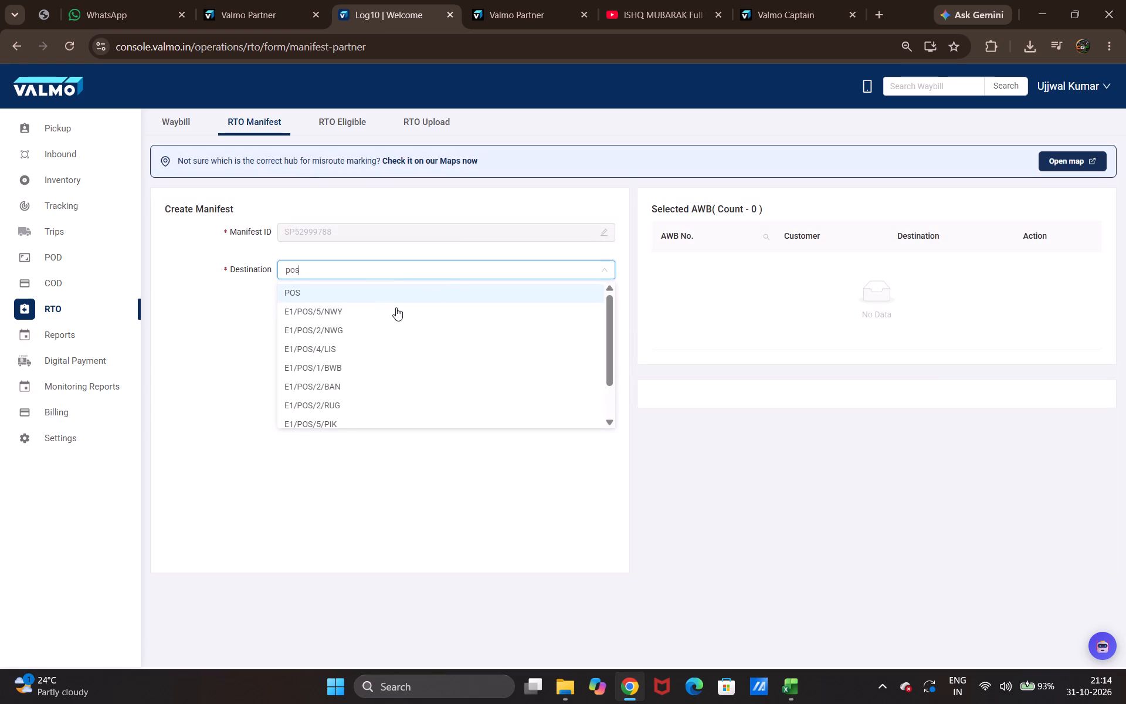
left_click(379, 292)
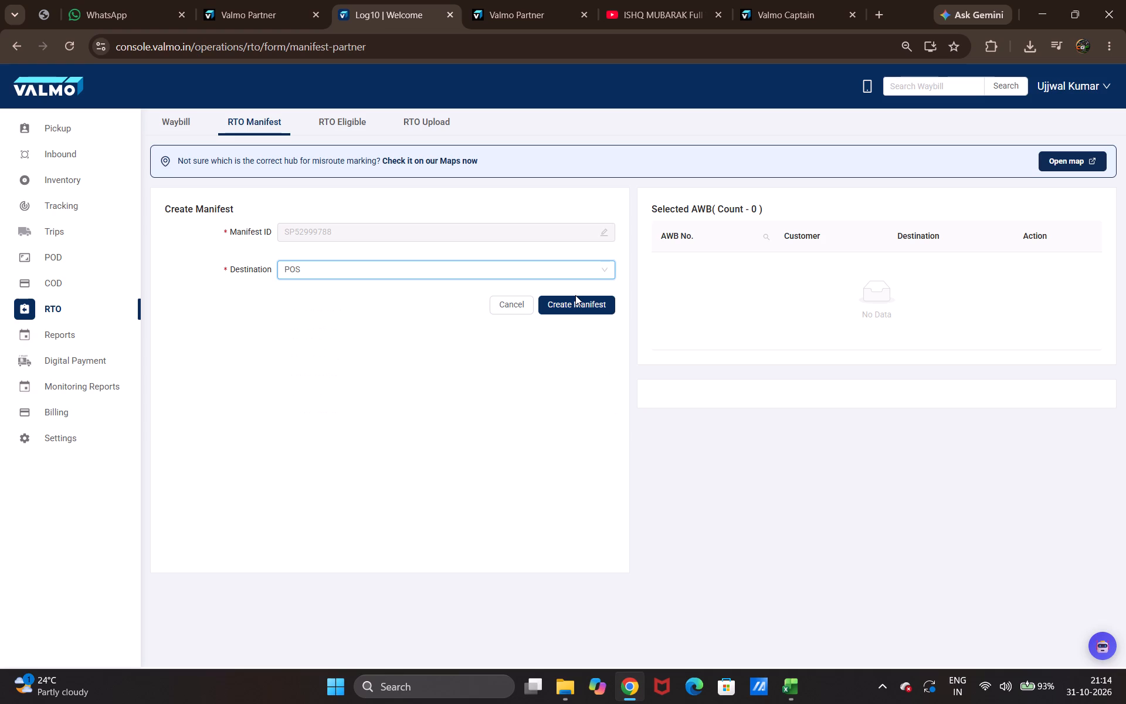
left_click(576, 296)
left_click(742, 439)
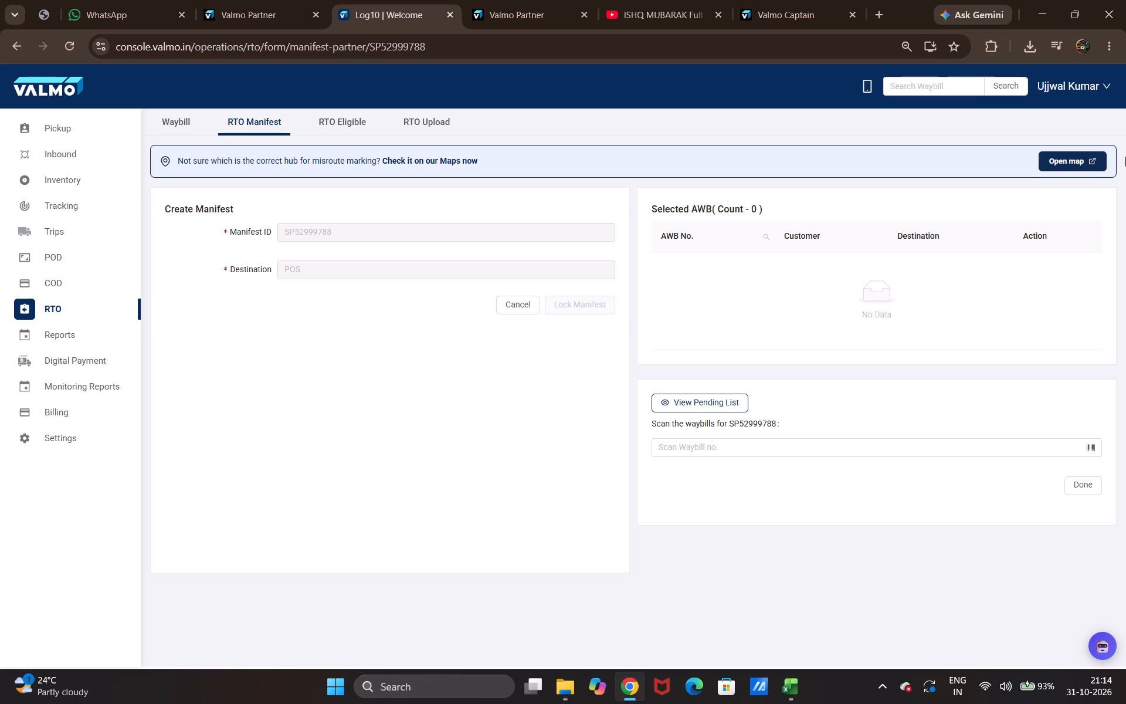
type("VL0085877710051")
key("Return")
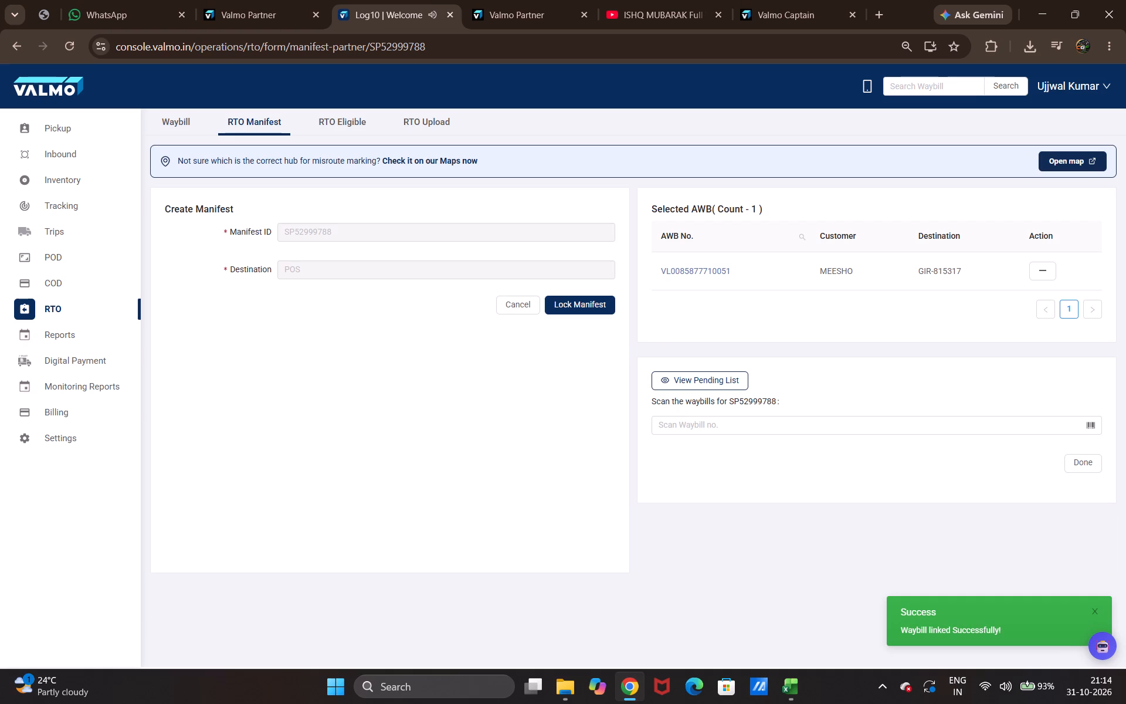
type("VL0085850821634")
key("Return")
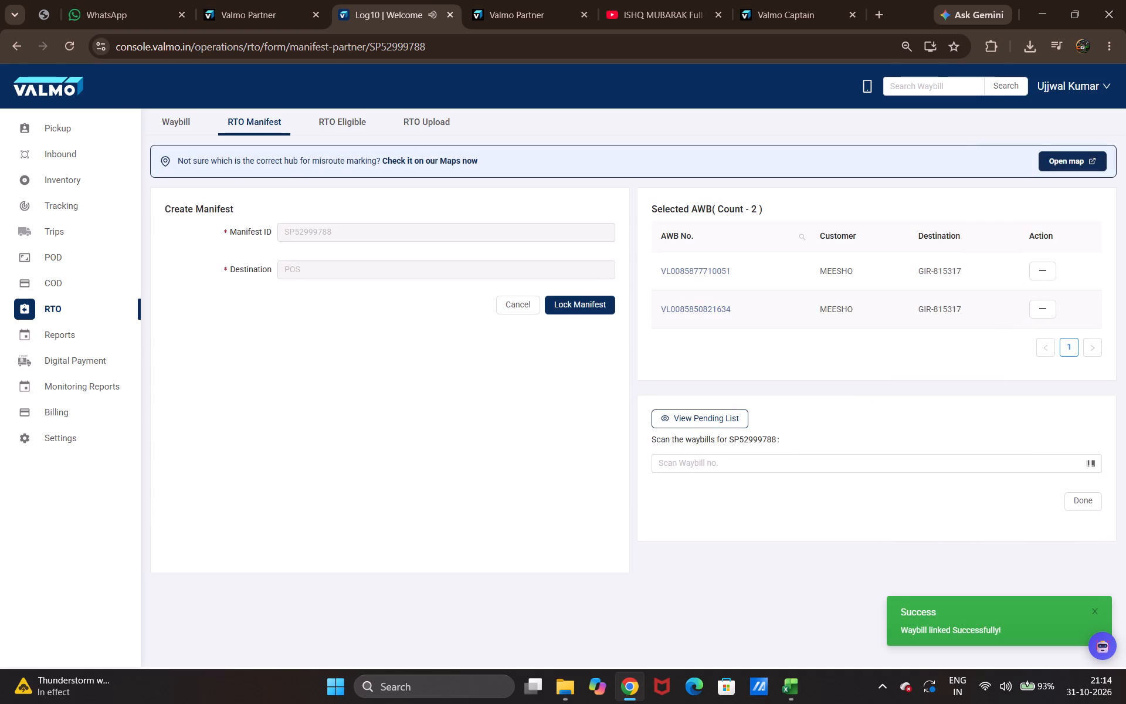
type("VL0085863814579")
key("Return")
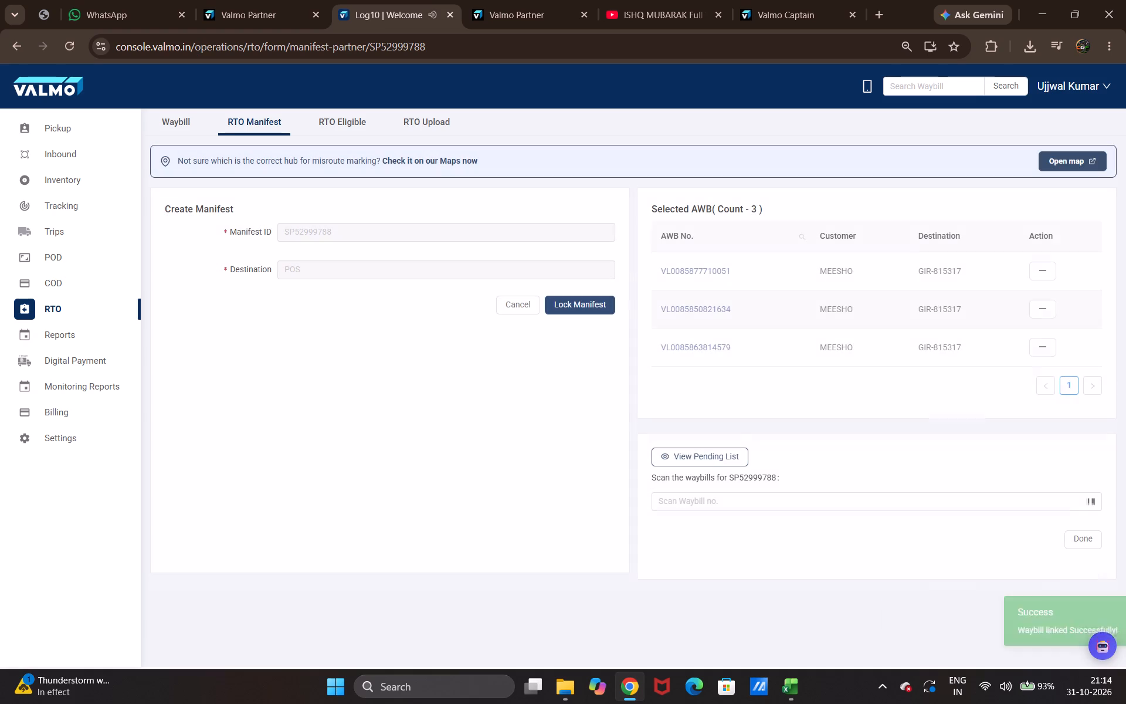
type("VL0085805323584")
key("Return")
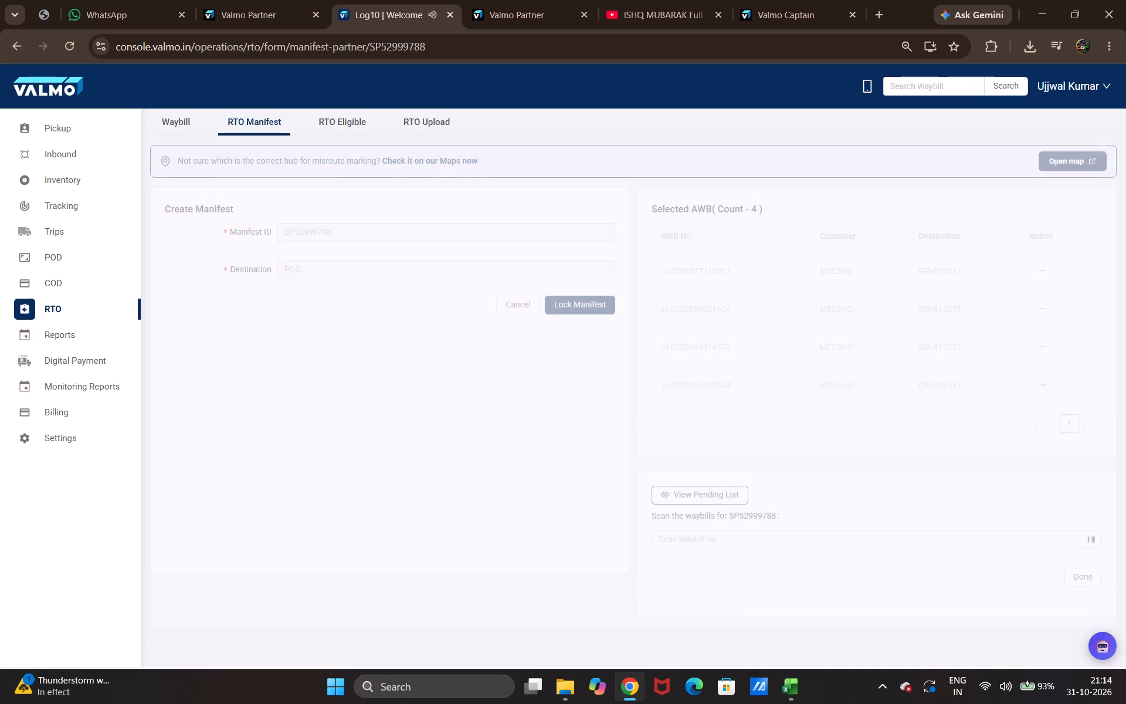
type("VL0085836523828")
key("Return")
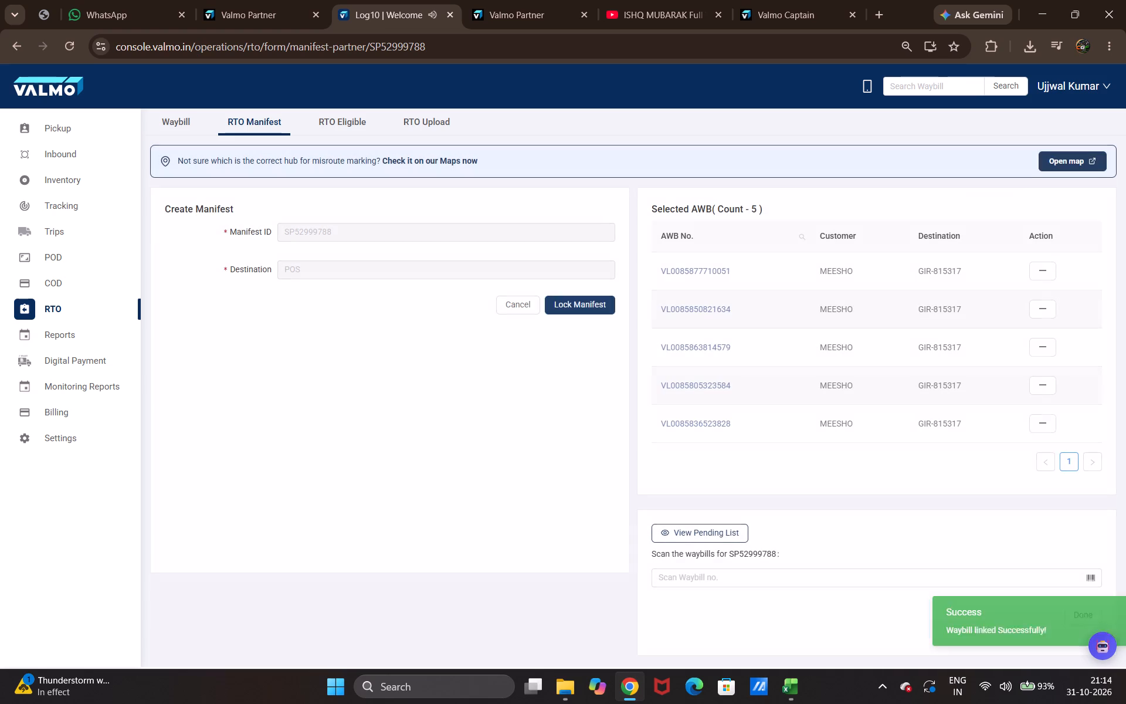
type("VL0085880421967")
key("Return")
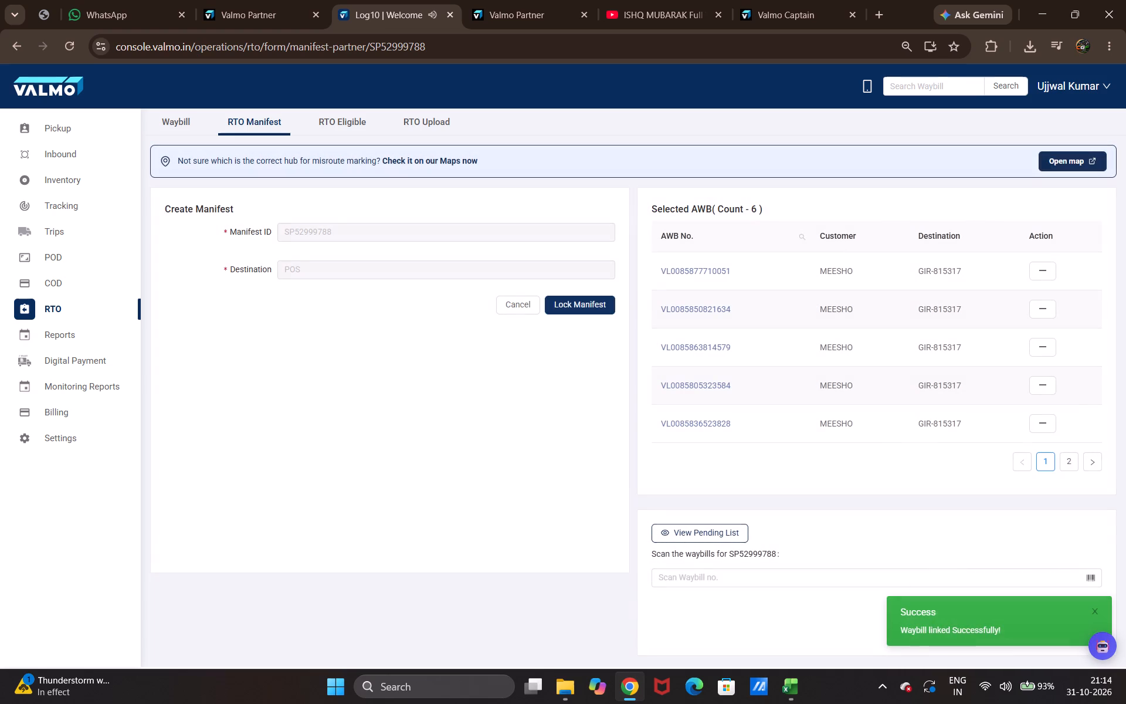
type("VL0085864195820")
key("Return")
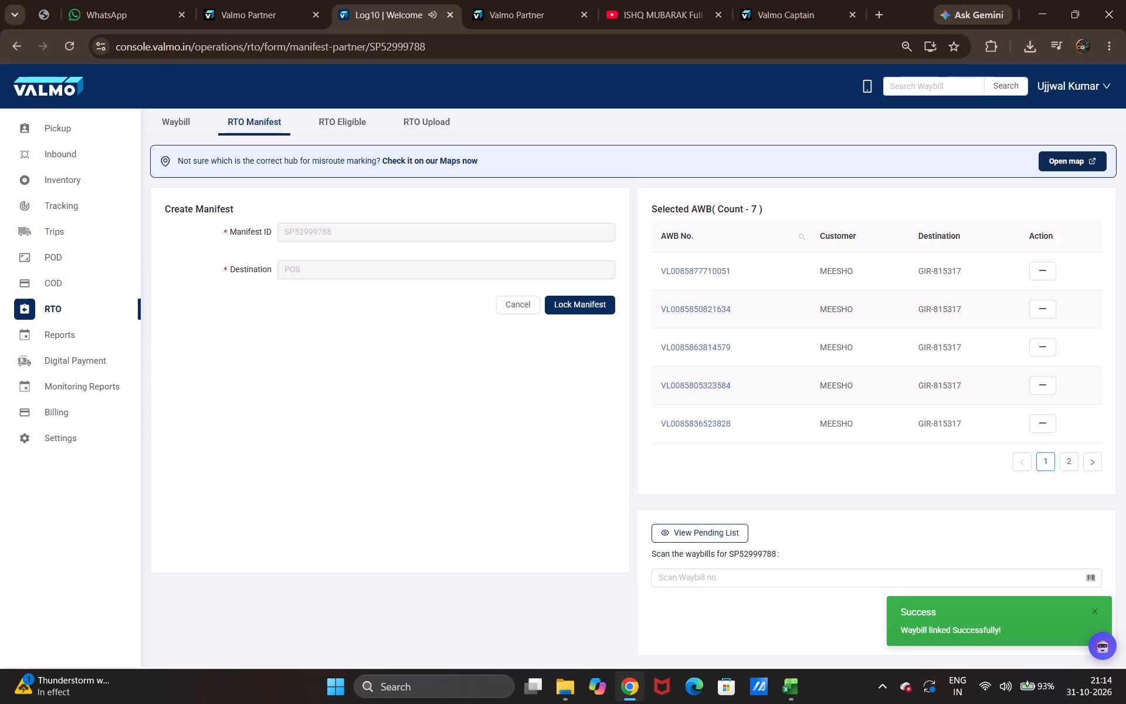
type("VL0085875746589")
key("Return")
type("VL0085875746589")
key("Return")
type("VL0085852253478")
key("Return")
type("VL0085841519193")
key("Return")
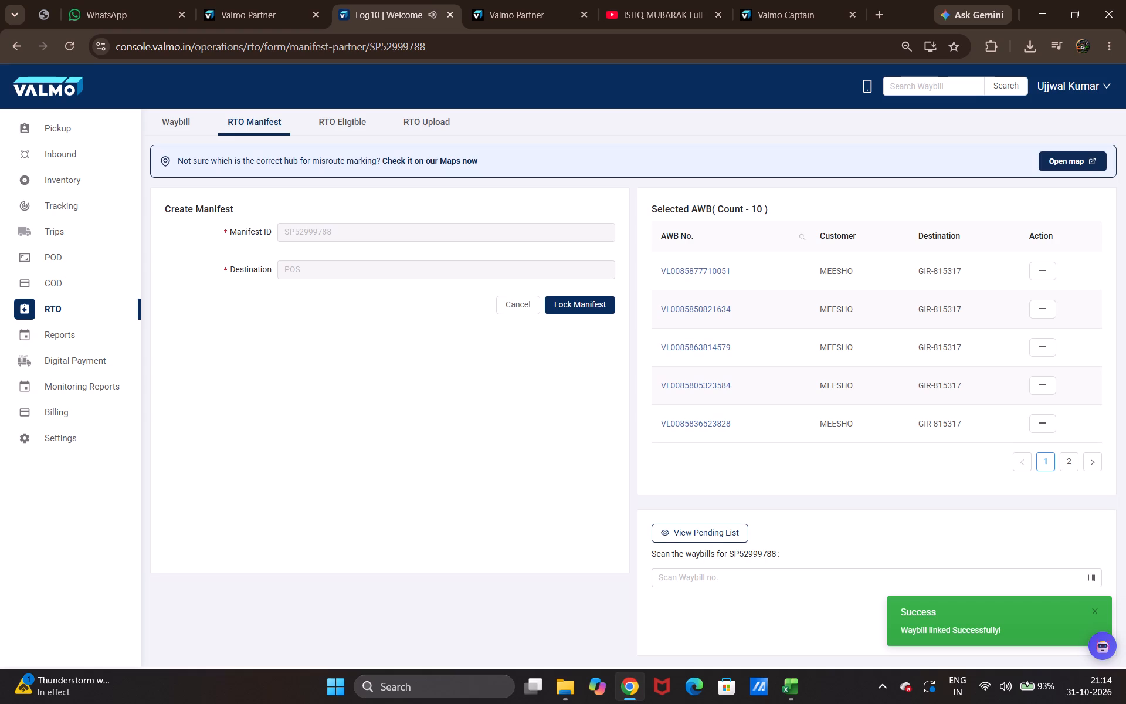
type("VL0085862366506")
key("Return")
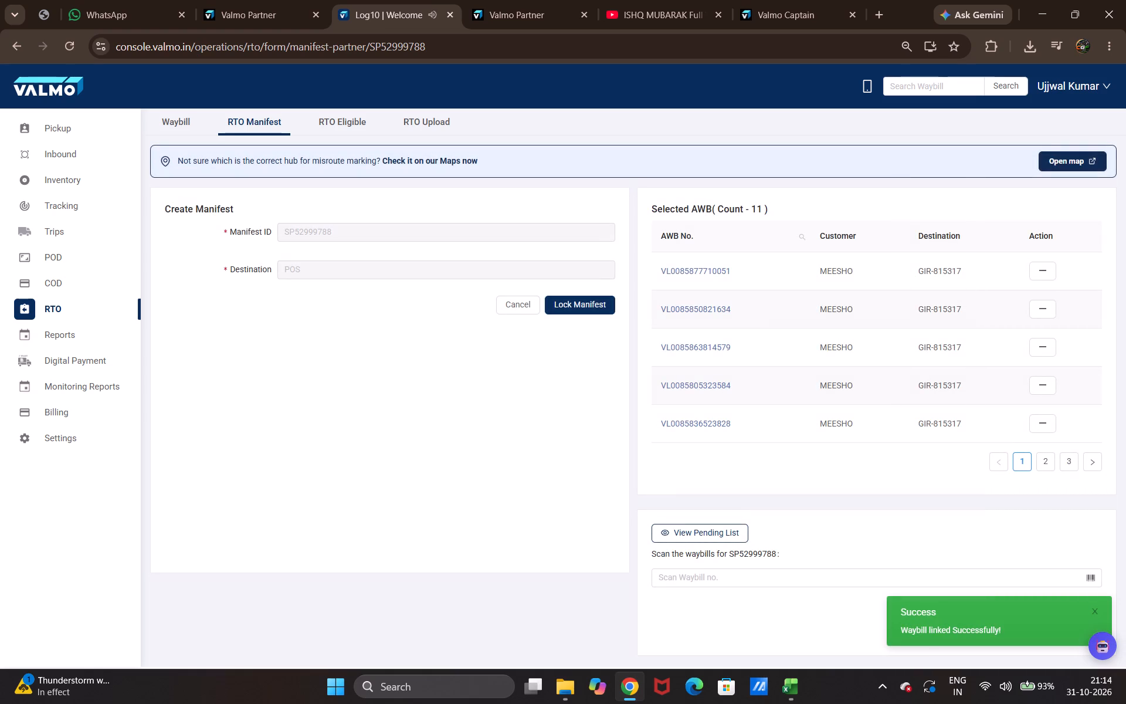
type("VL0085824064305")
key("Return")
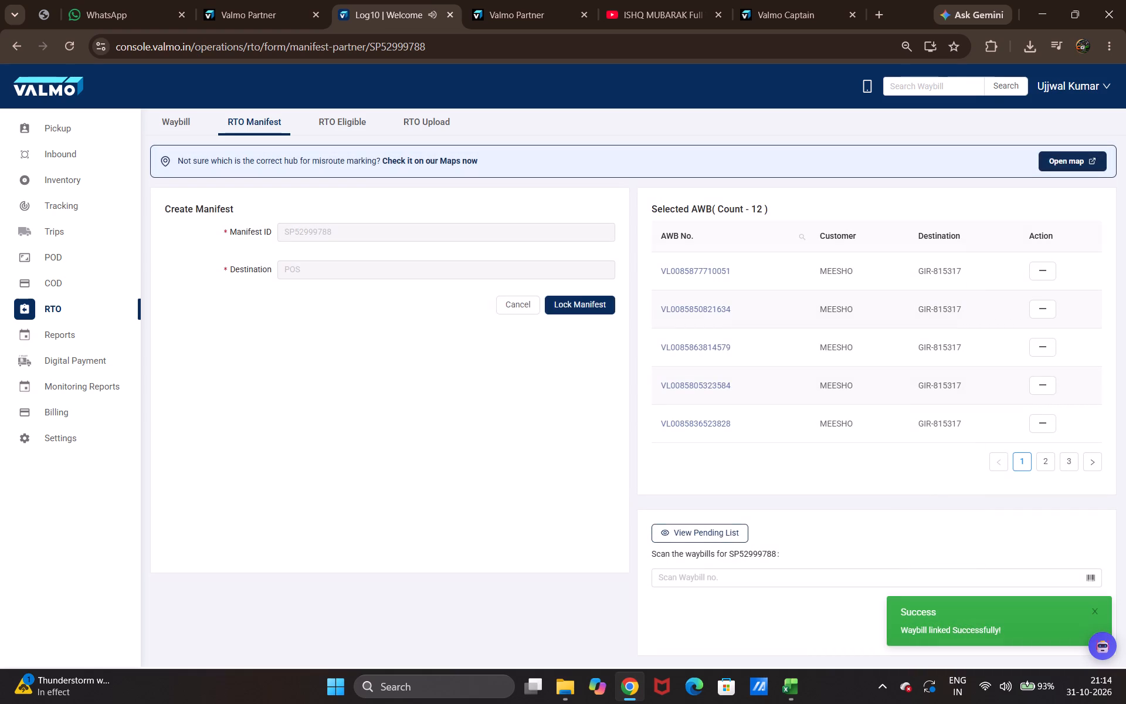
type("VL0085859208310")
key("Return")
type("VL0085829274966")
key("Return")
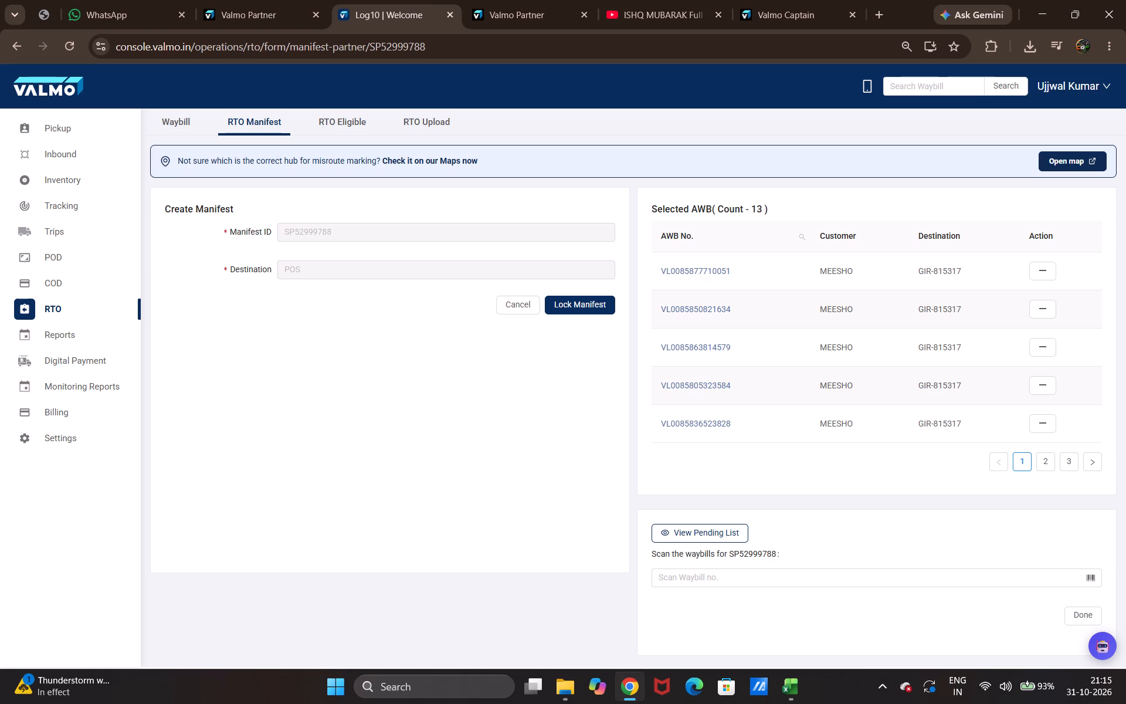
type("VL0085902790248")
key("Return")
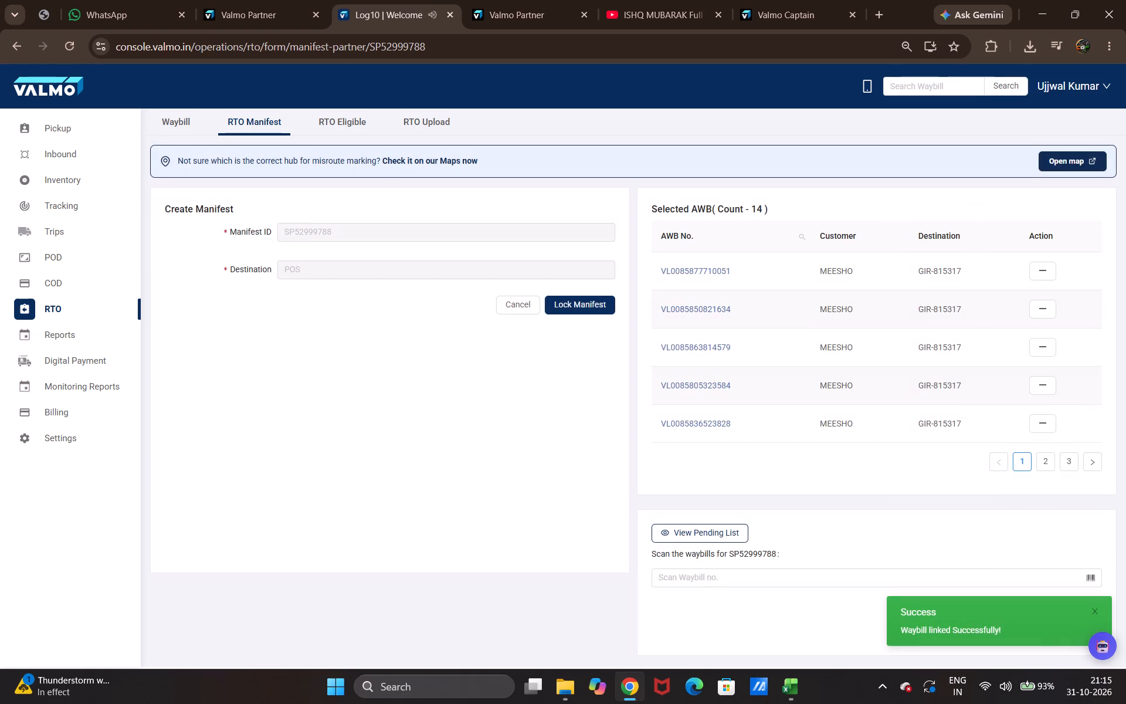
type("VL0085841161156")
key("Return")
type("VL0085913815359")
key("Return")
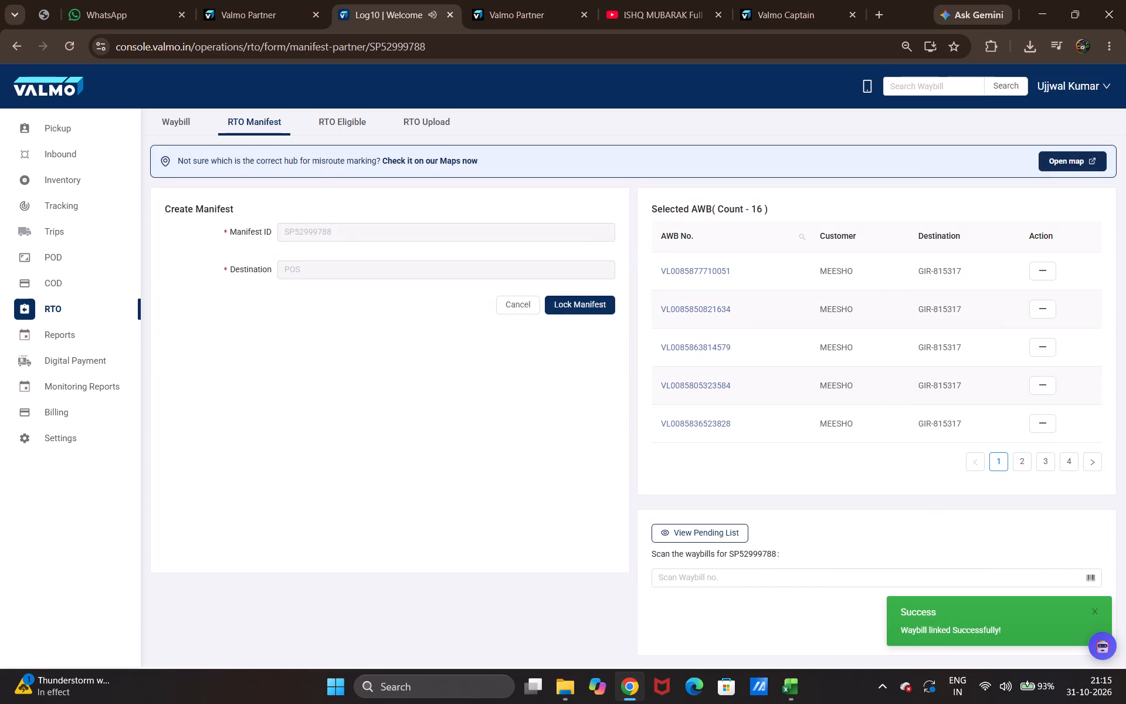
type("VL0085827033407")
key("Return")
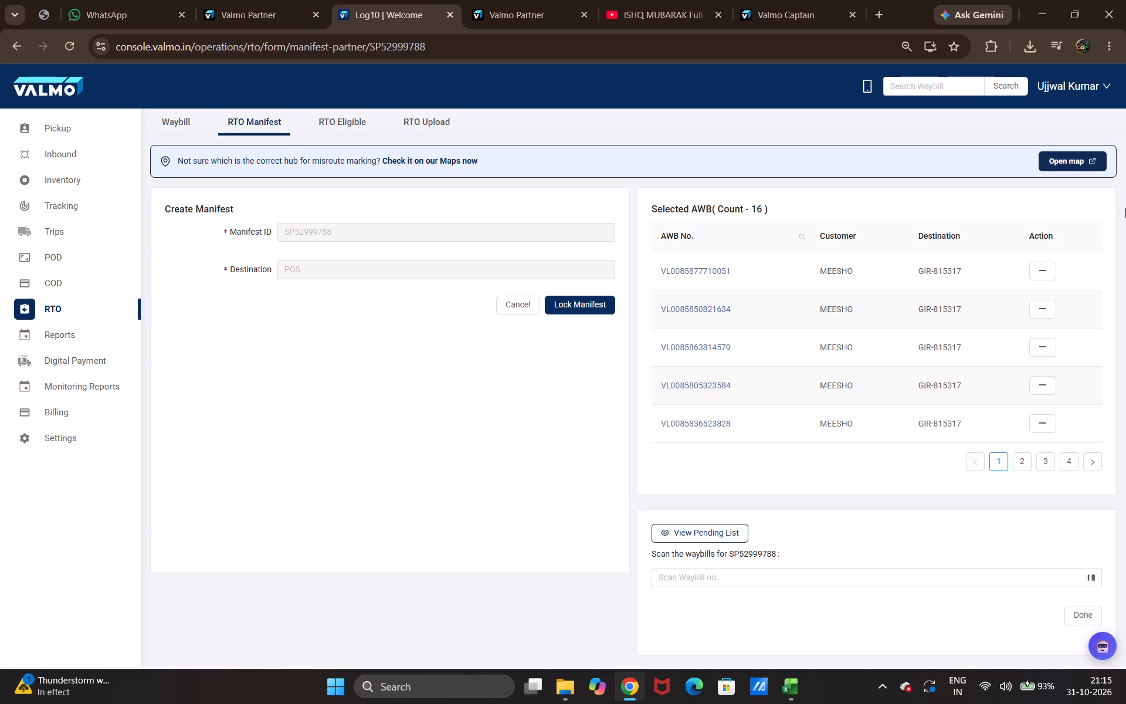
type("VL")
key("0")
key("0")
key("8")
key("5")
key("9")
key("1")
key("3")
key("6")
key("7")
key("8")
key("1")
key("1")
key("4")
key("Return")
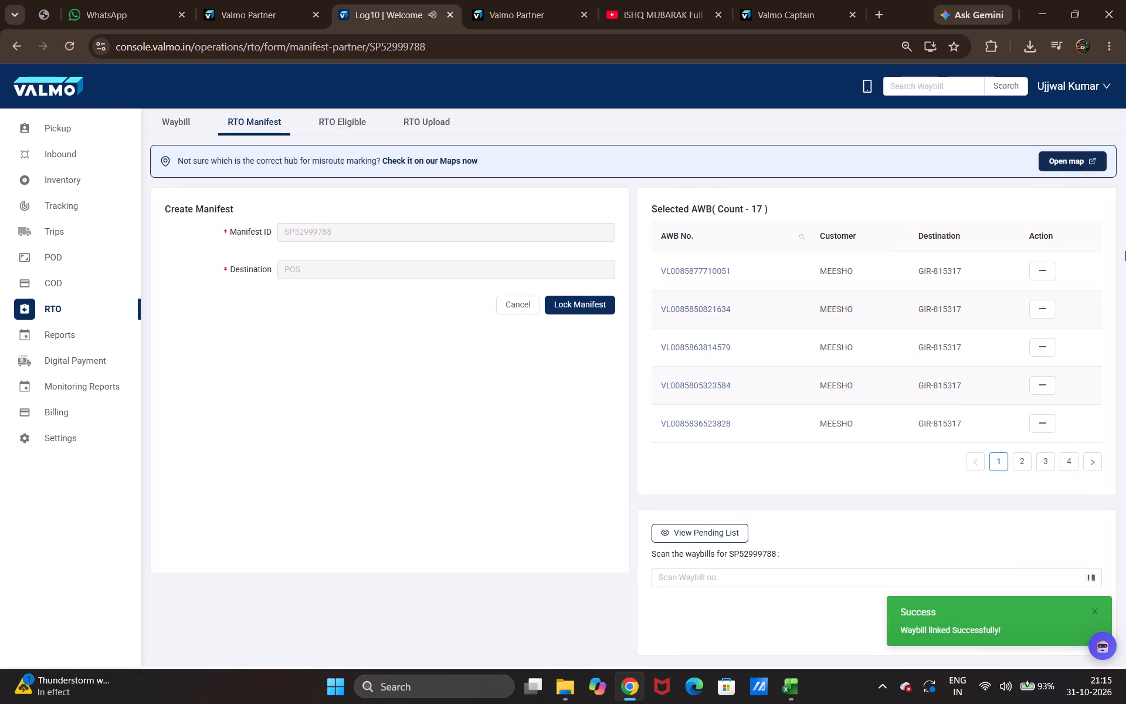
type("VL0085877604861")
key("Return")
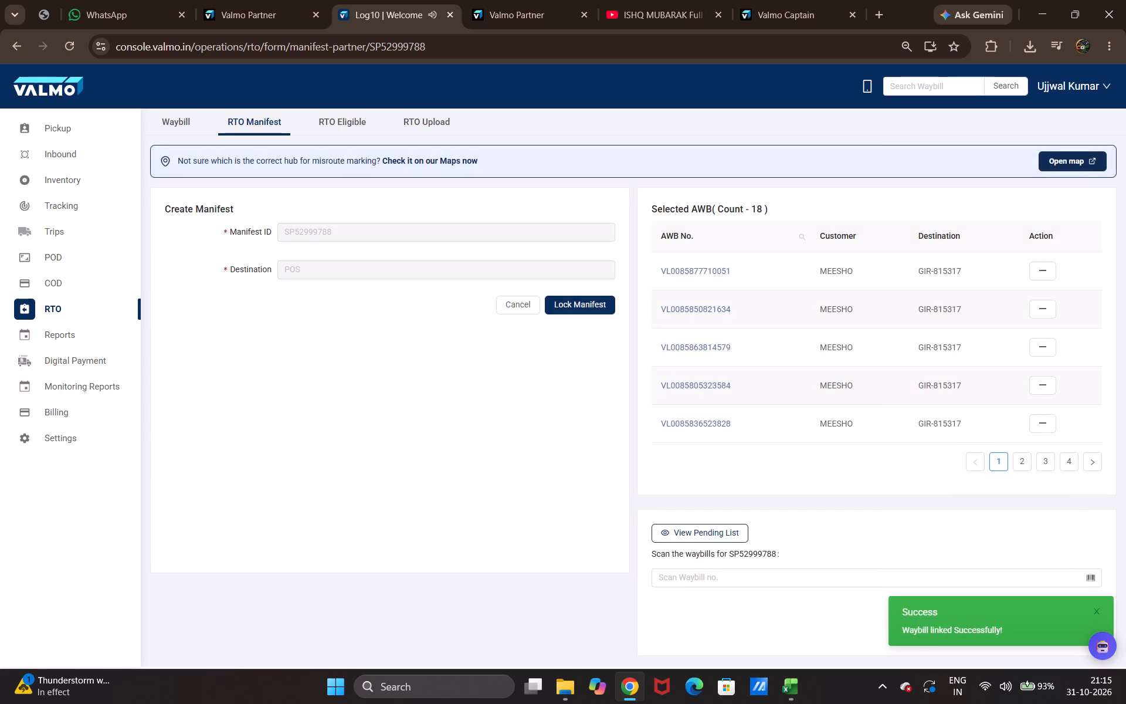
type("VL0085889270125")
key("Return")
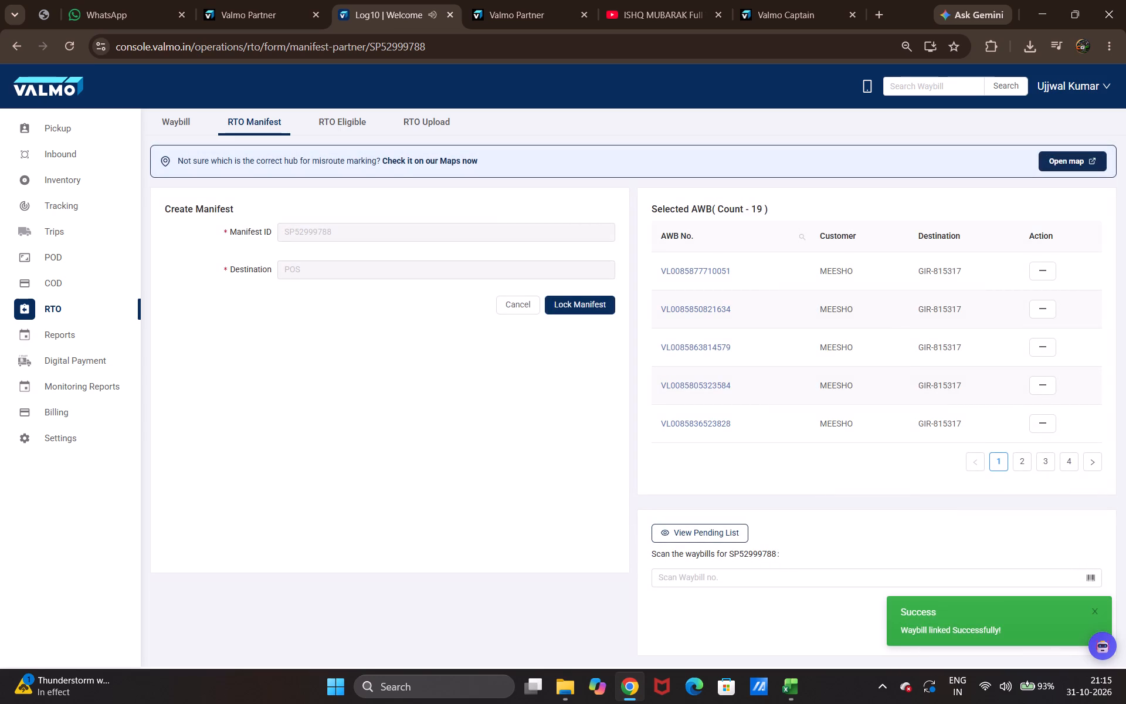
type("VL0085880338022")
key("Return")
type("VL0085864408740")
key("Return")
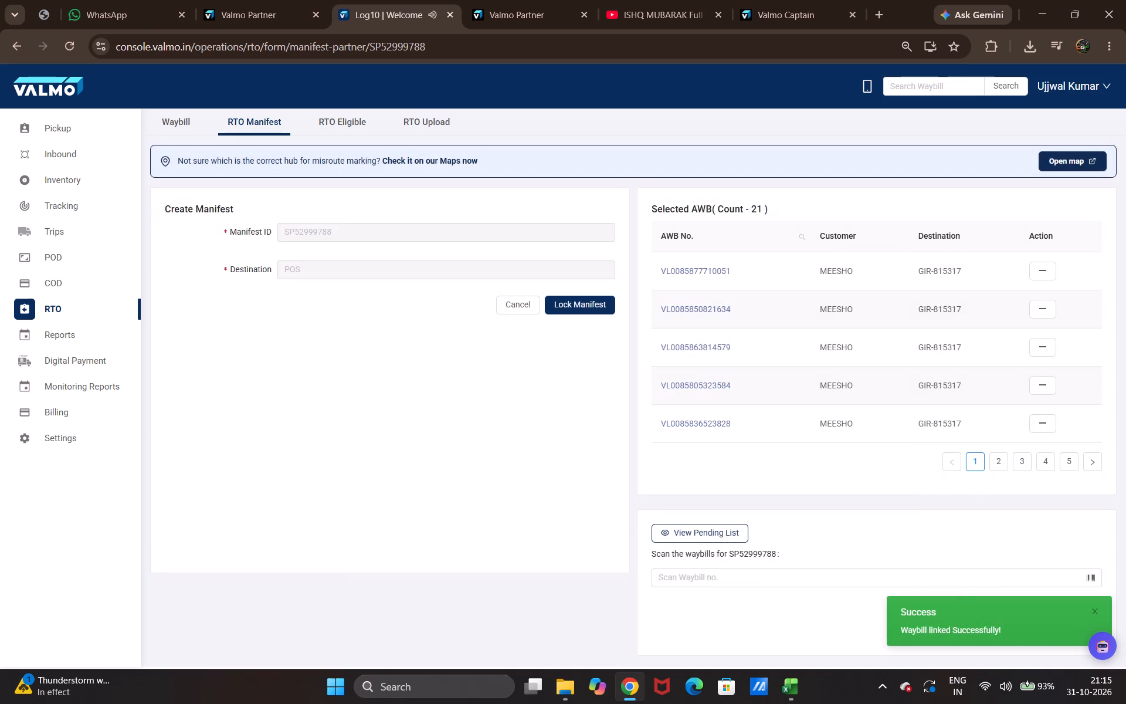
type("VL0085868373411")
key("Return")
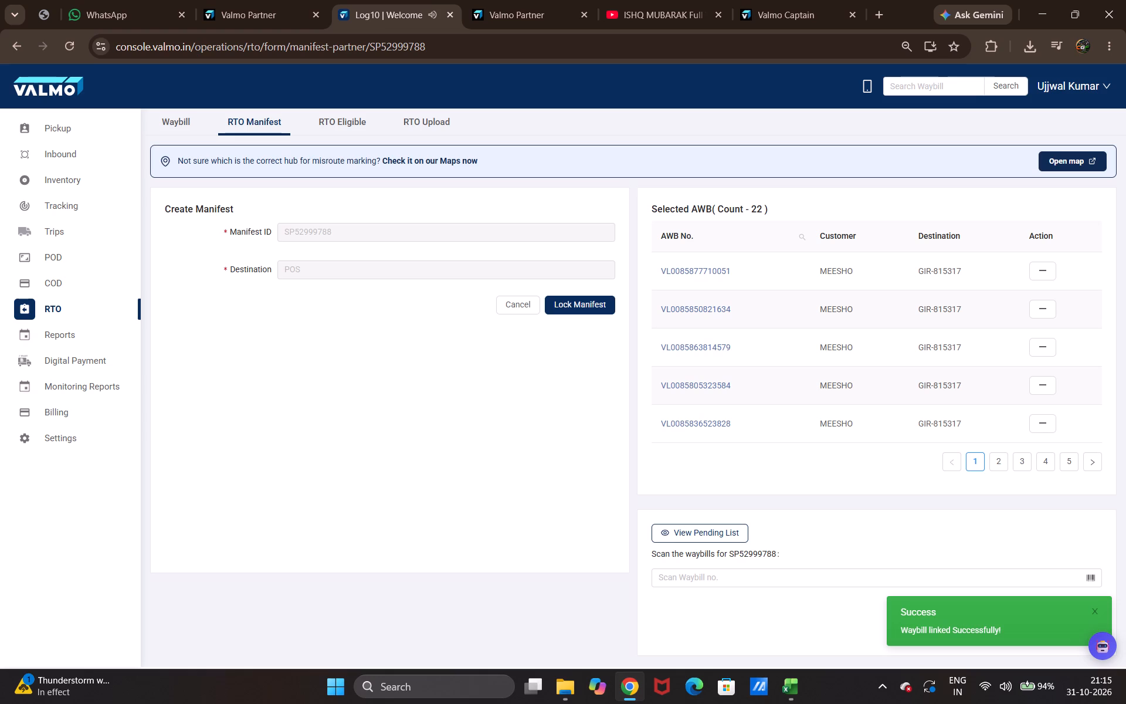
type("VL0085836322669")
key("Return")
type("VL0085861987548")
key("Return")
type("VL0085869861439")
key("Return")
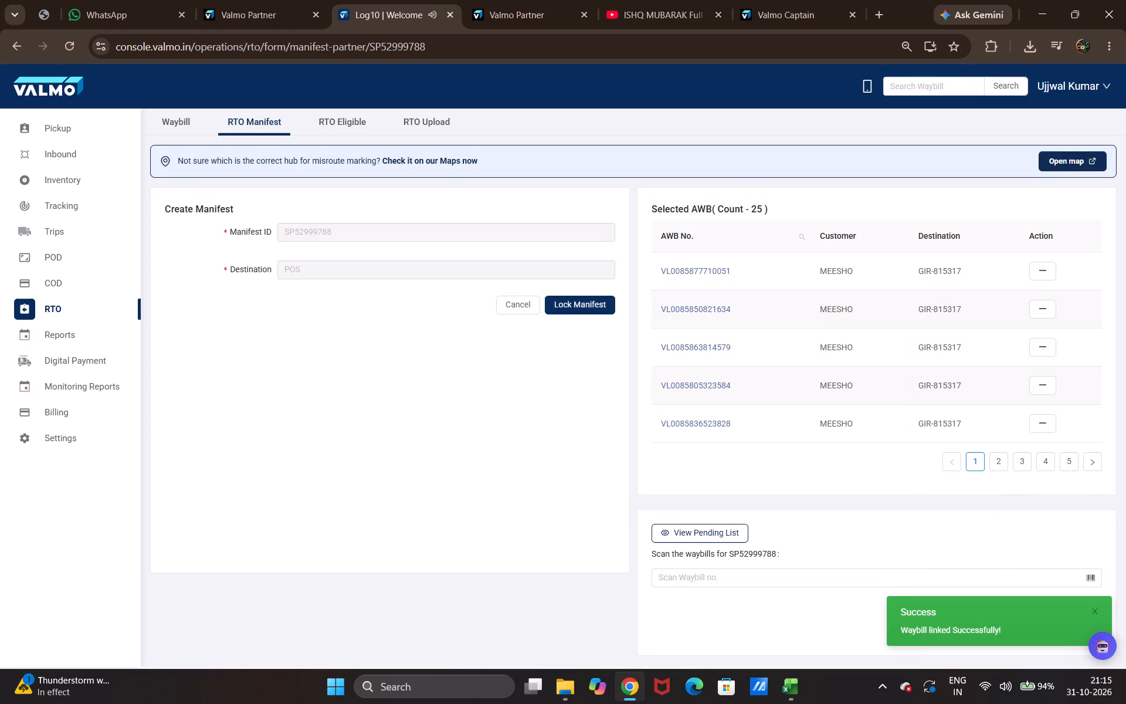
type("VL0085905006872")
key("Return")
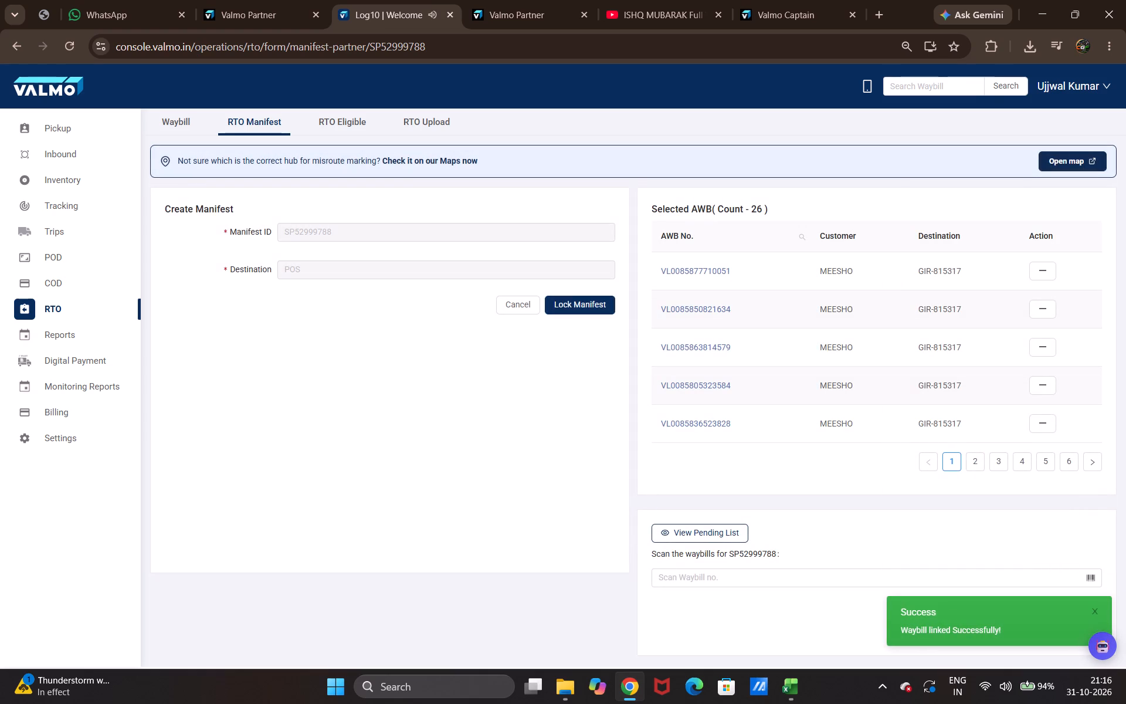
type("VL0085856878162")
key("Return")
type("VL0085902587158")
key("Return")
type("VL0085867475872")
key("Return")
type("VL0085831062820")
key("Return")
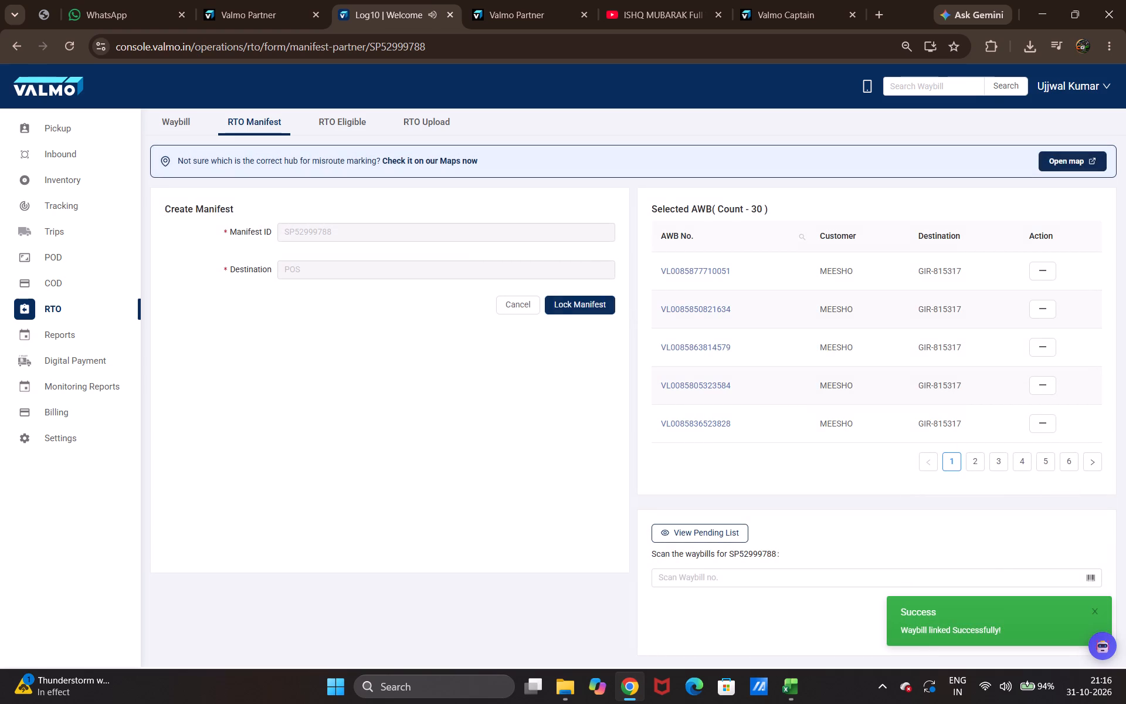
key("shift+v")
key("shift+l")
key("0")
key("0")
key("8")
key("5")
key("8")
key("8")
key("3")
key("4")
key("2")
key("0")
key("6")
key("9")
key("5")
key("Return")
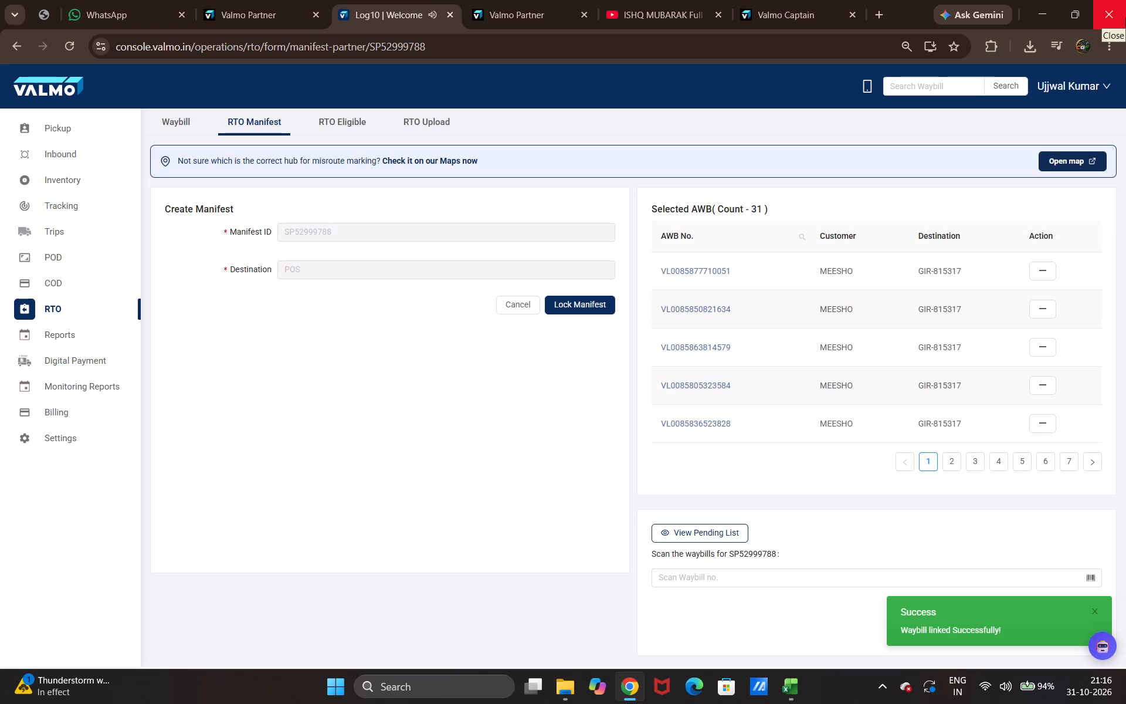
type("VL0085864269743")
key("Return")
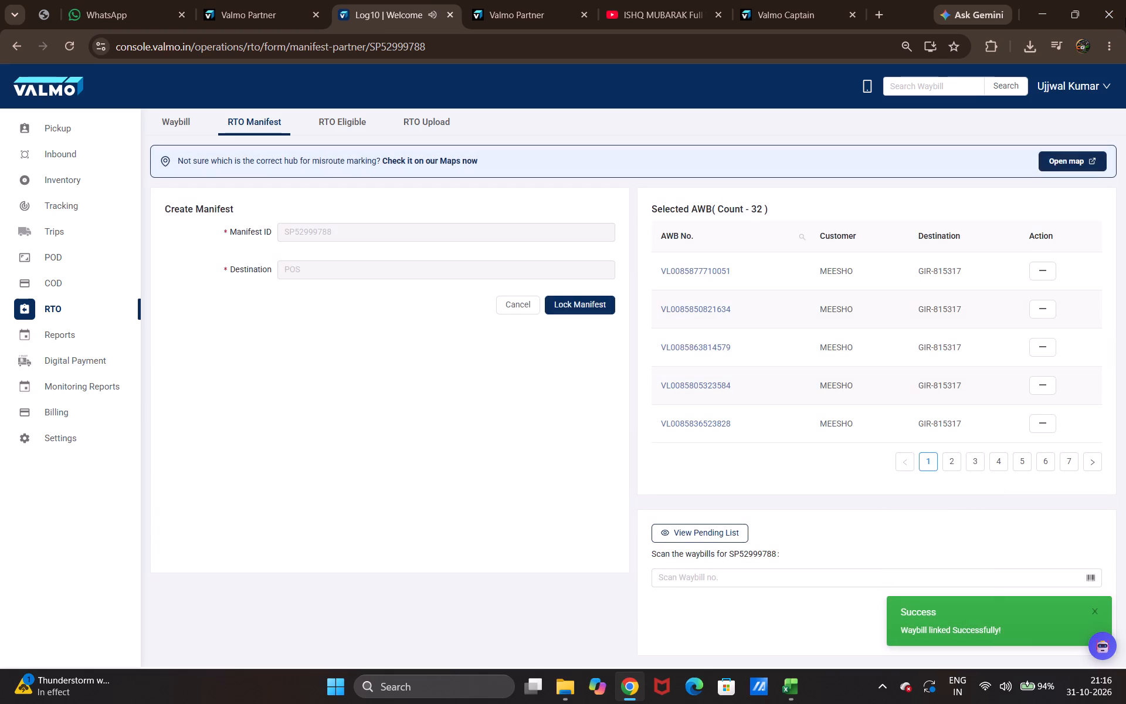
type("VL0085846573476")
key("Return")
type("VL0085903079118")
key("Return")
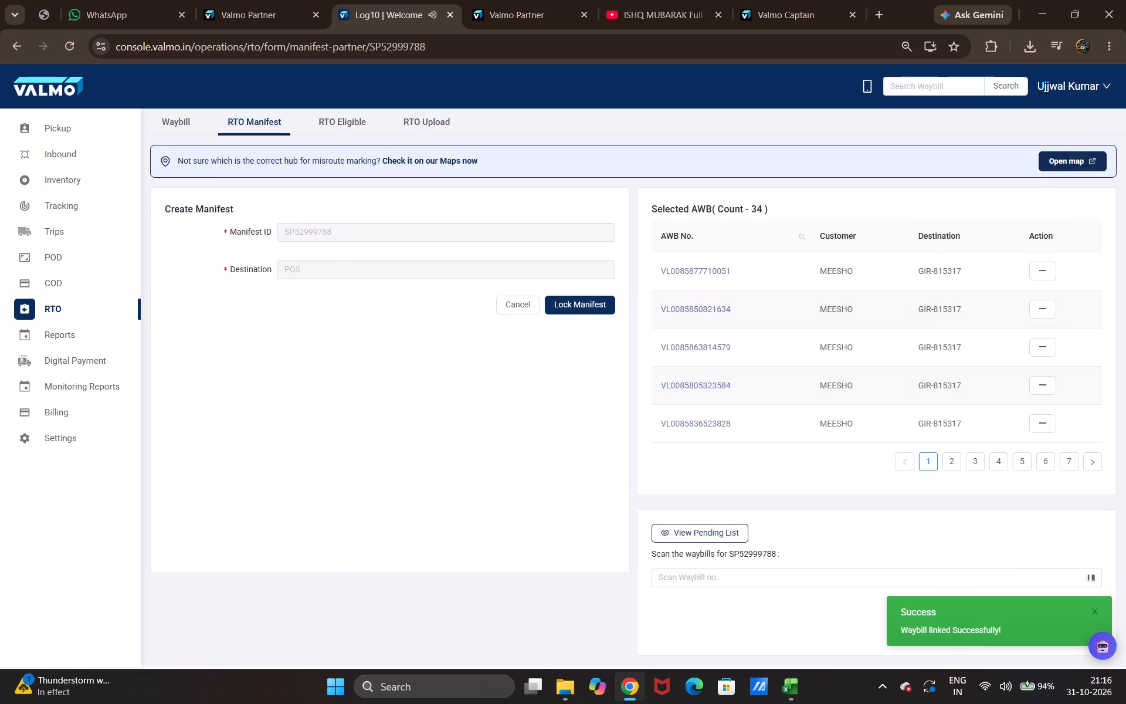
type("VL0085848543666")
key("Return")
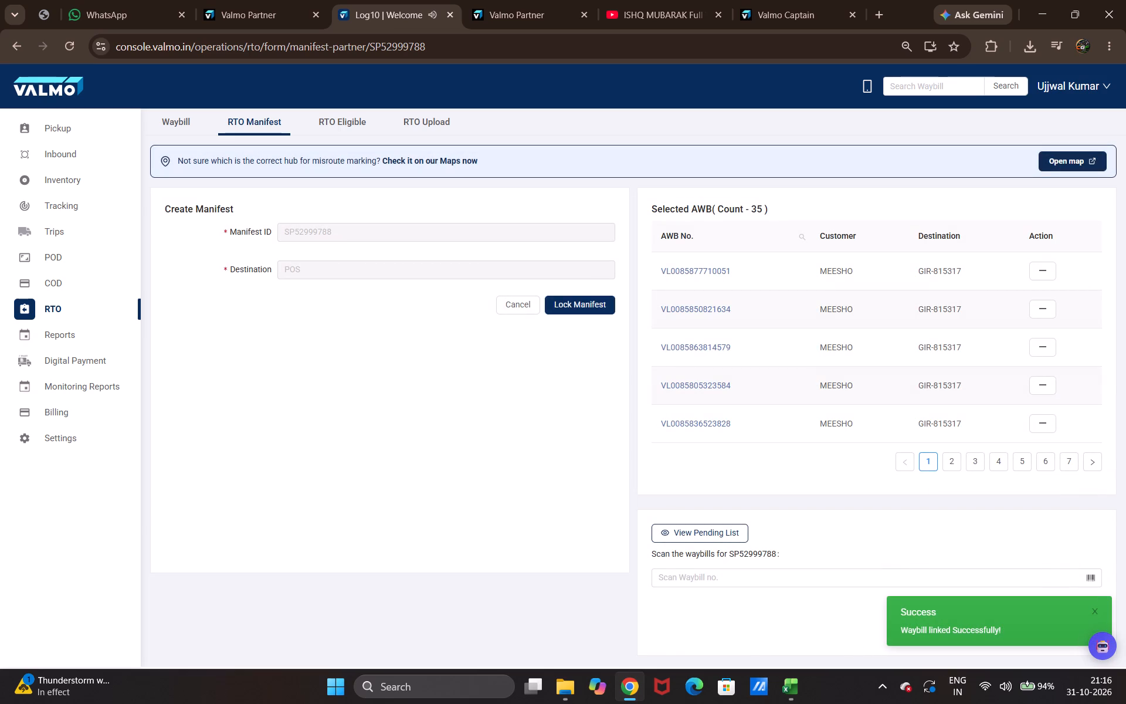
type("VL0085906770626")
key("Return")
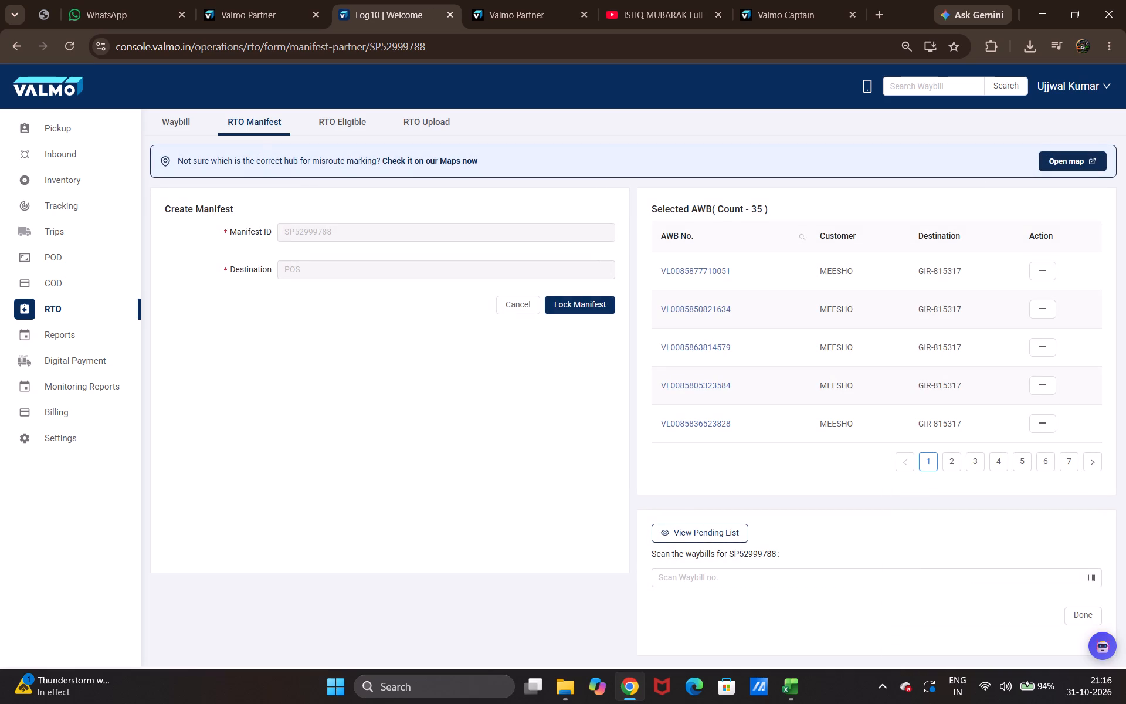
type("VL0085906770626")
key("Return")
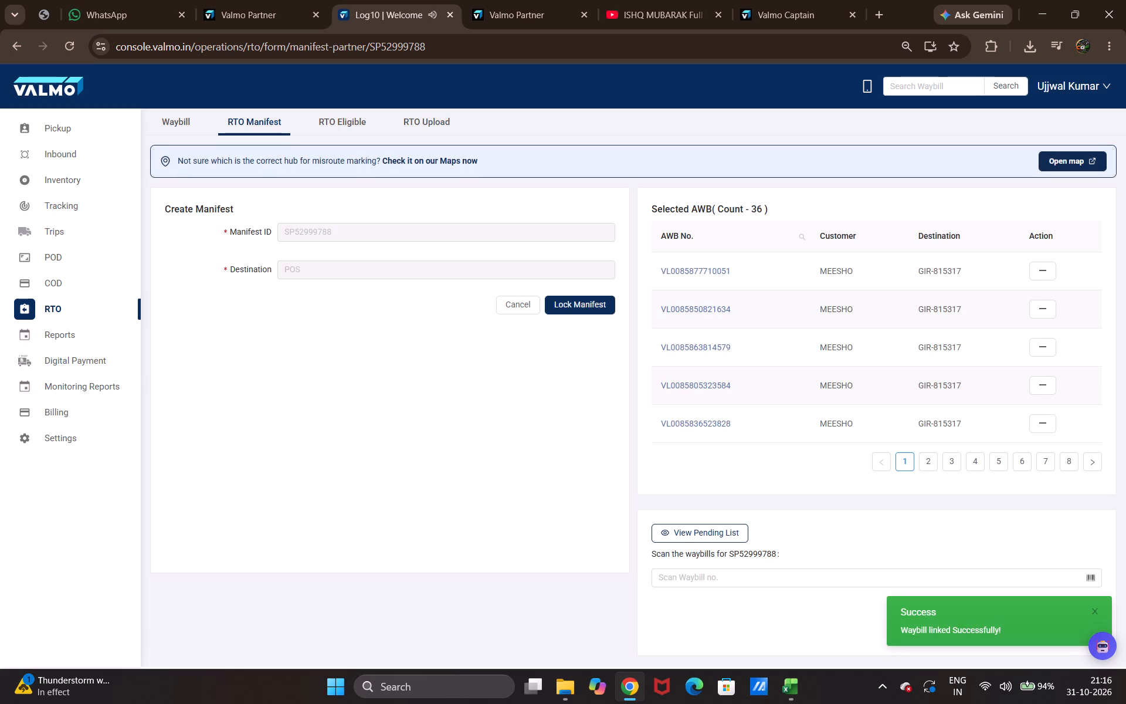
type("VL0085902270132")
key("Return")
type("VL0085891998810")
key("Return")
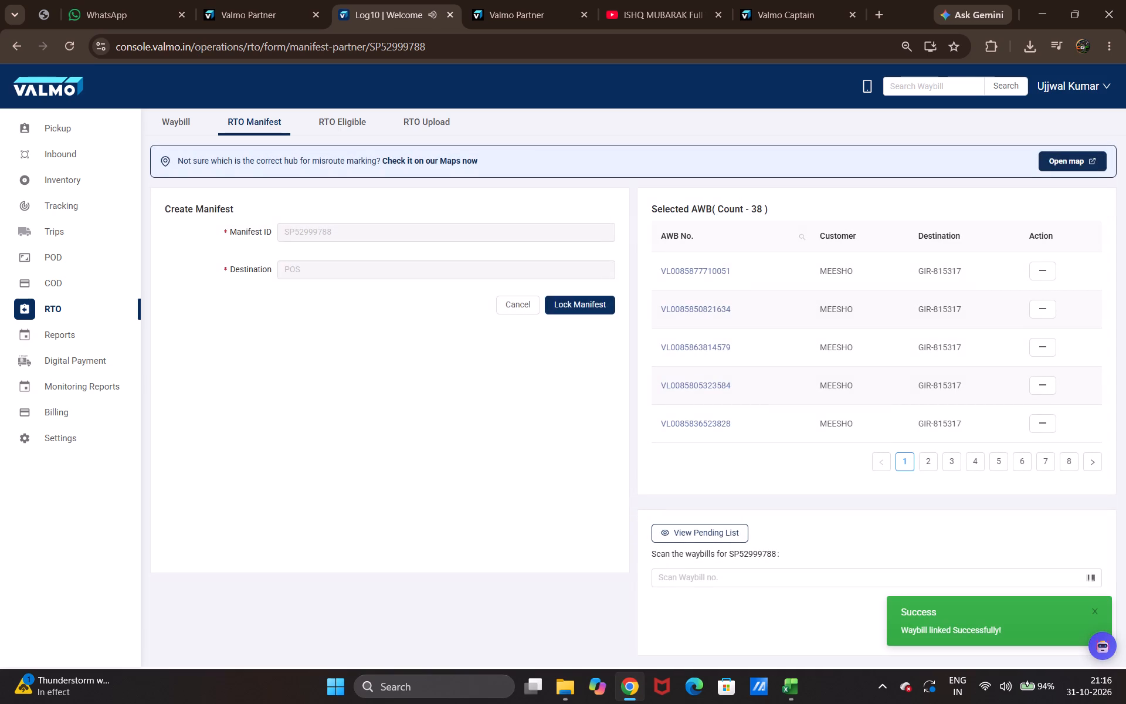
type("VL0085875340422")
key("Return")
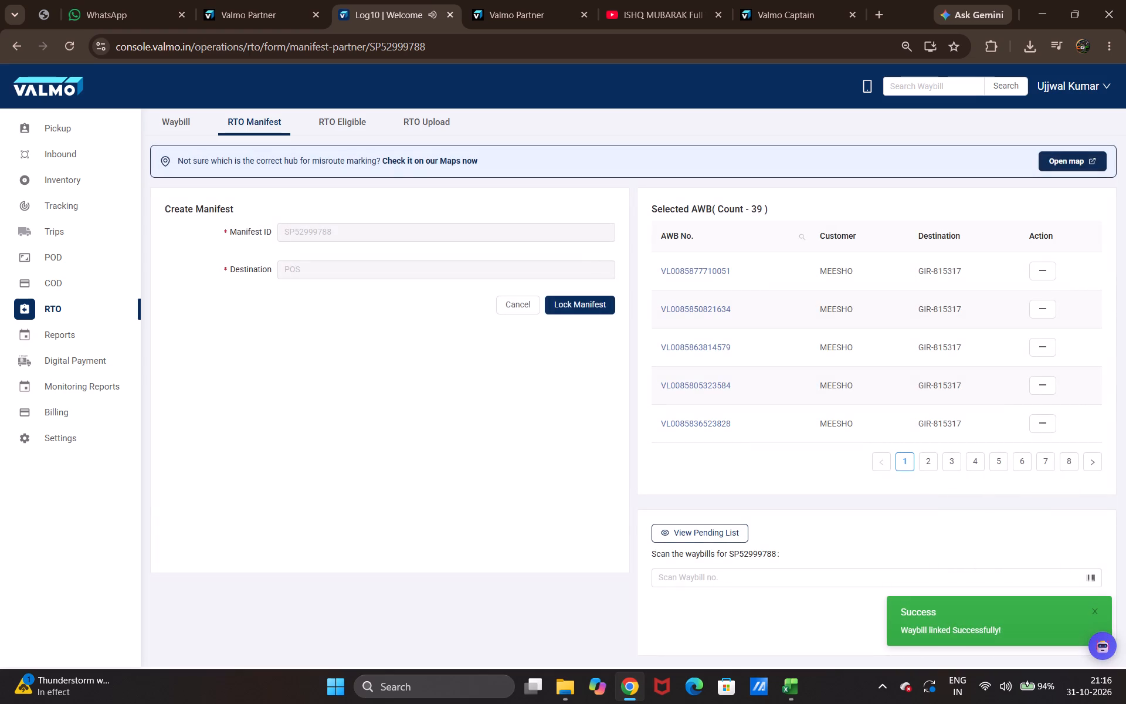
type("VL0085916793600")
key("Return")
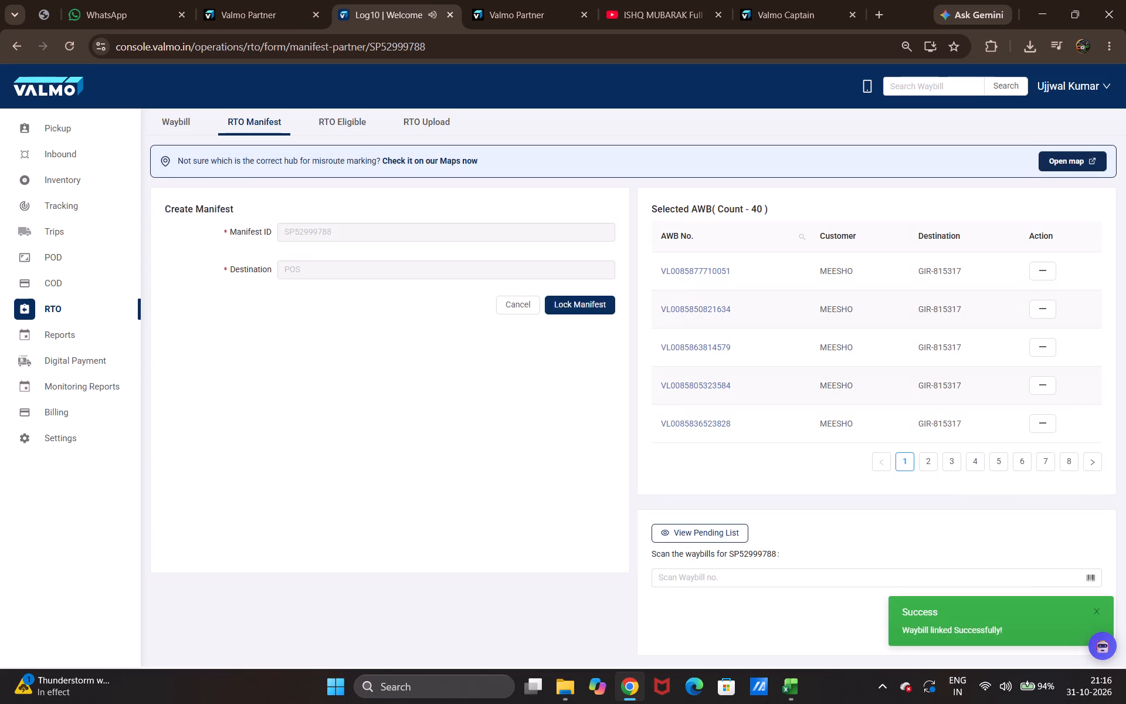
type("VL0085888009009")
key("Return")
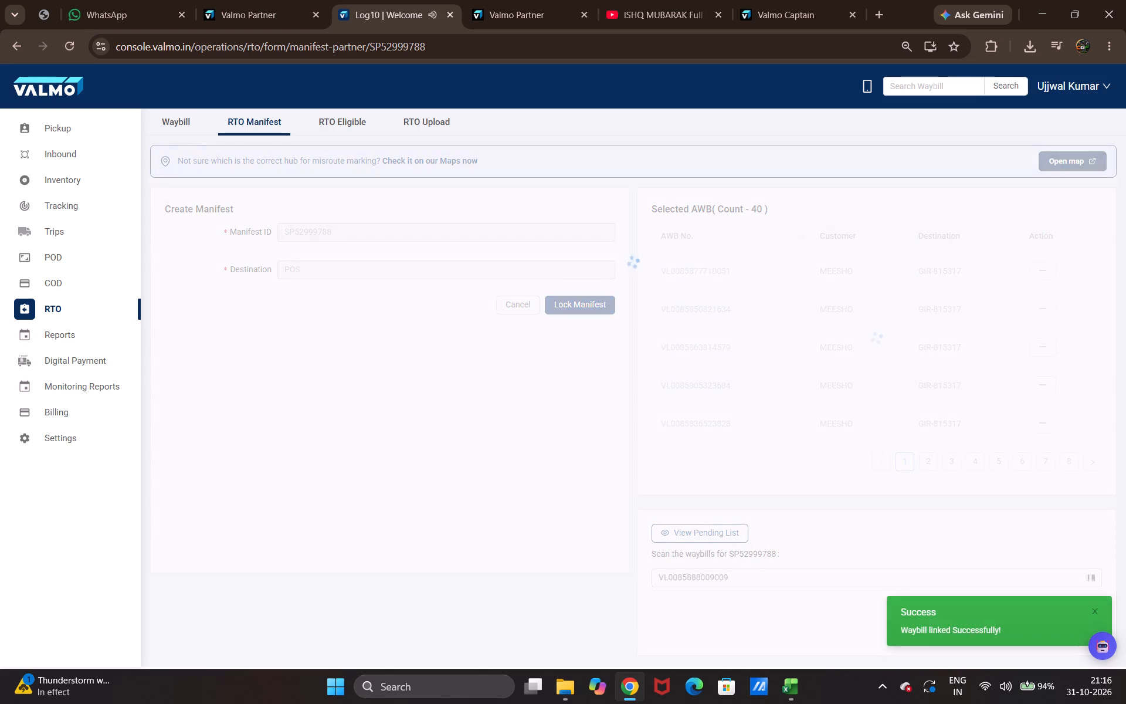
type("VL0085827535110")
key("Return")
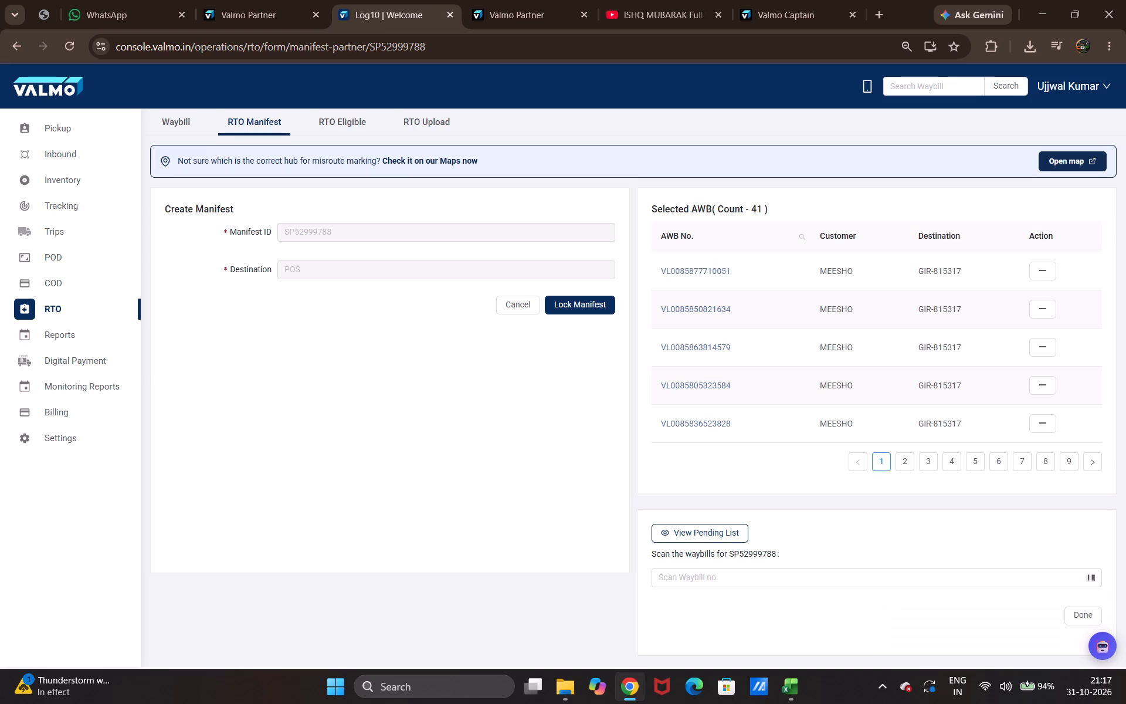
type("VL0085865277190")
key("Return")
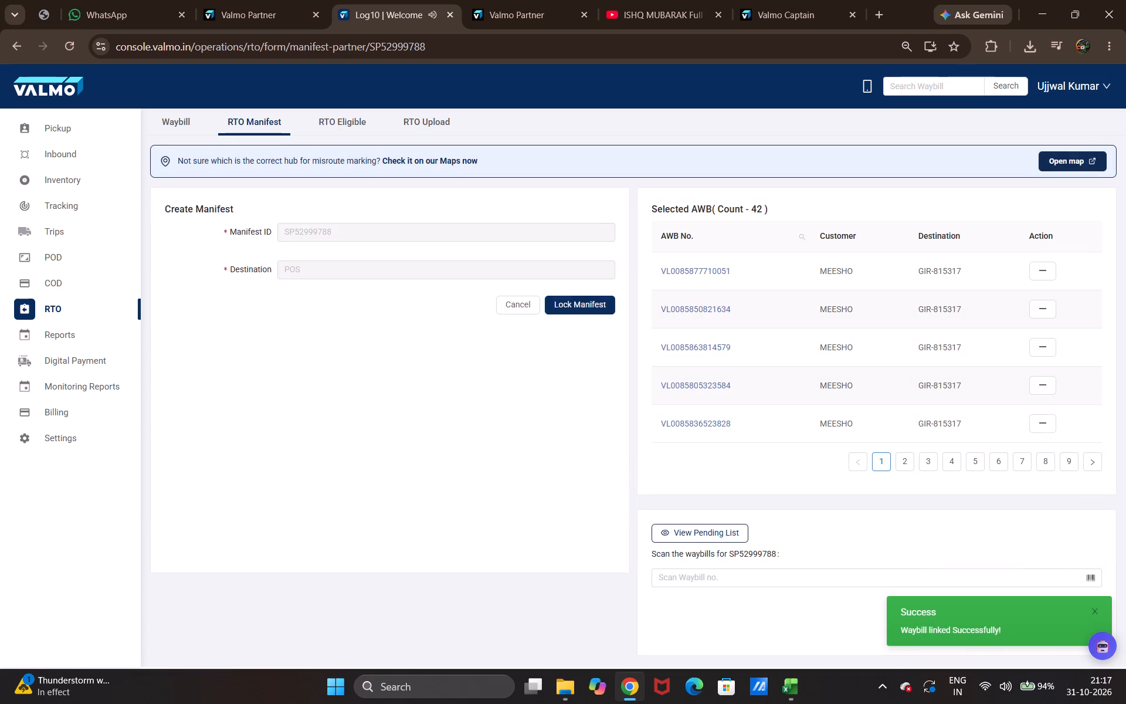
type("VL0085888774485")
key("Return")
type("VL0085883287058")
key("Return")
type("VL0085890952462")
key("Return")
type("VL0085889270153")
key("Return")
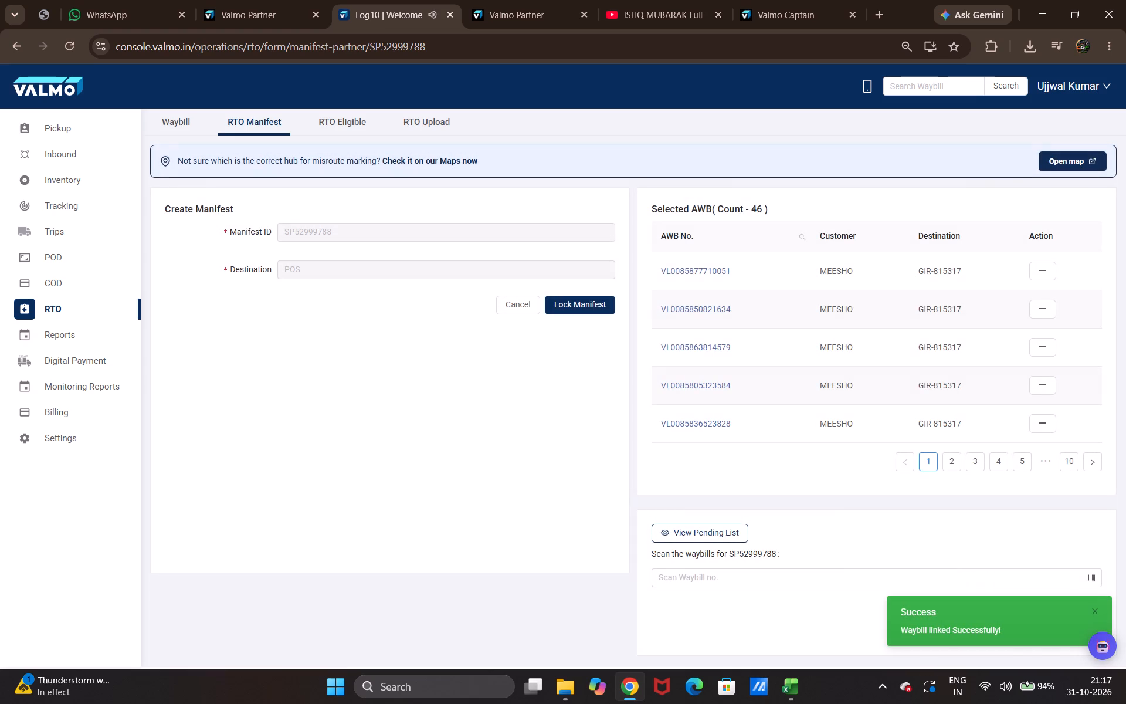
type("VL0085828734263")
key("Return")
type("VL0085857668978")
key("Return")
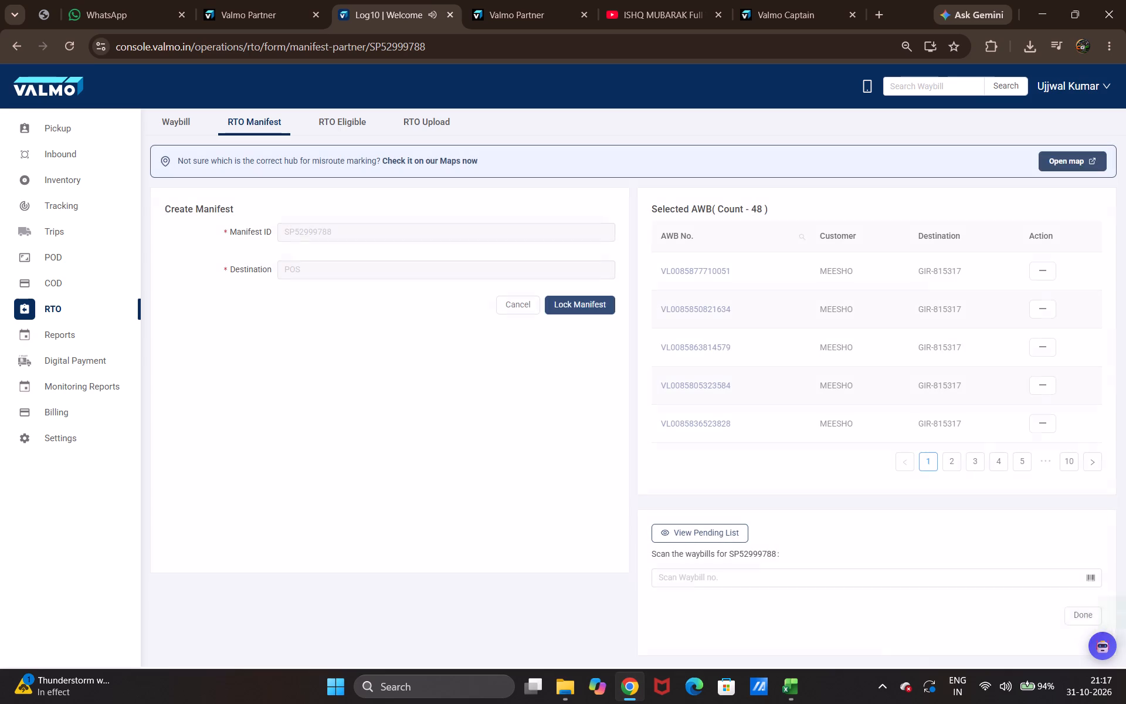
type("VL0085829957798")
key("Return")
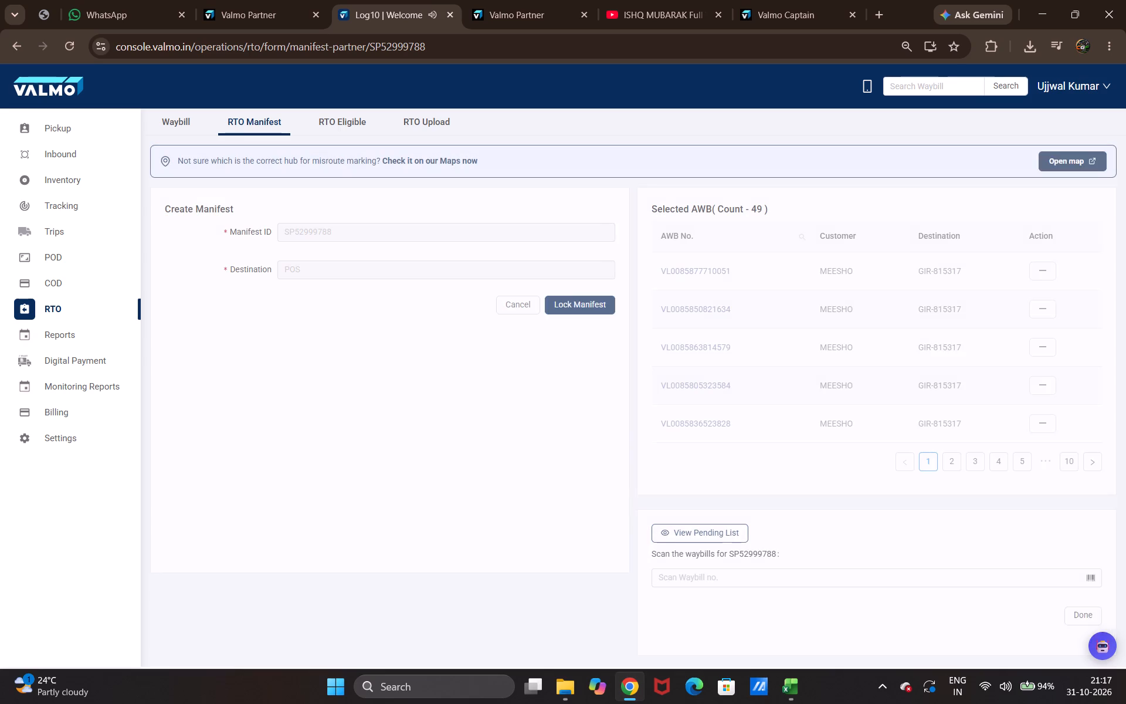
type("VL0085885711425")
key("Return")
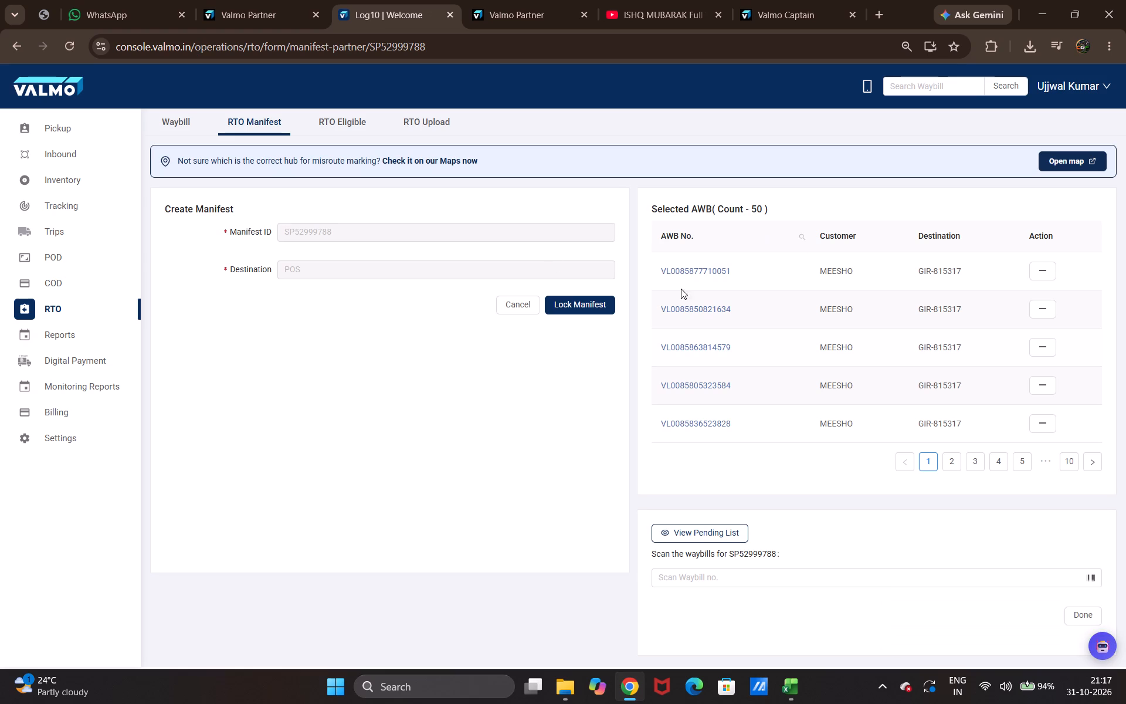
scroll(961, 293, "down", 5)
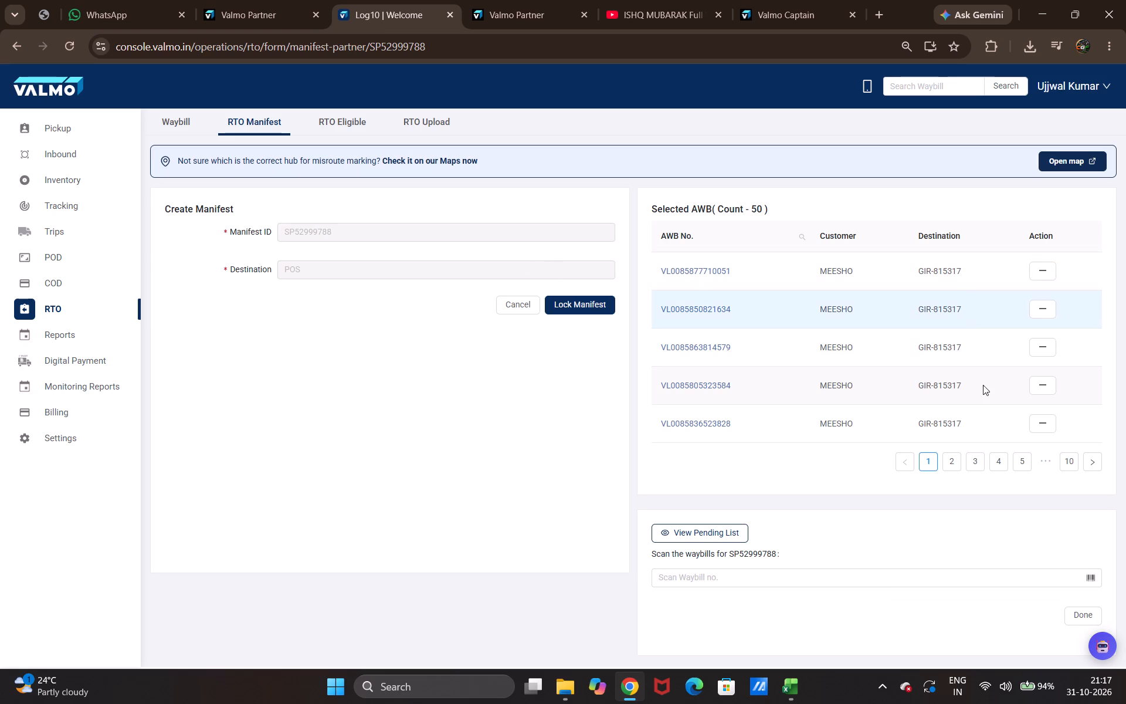
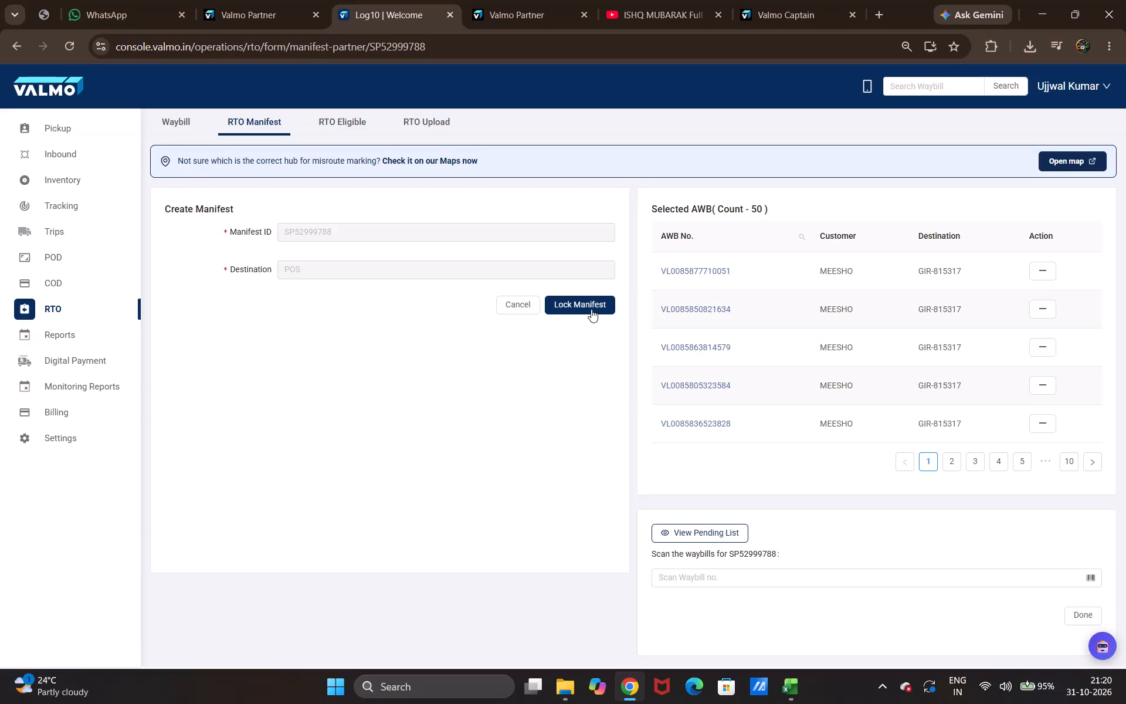
Lock manifest SP52999788.
left_click(588, 304)
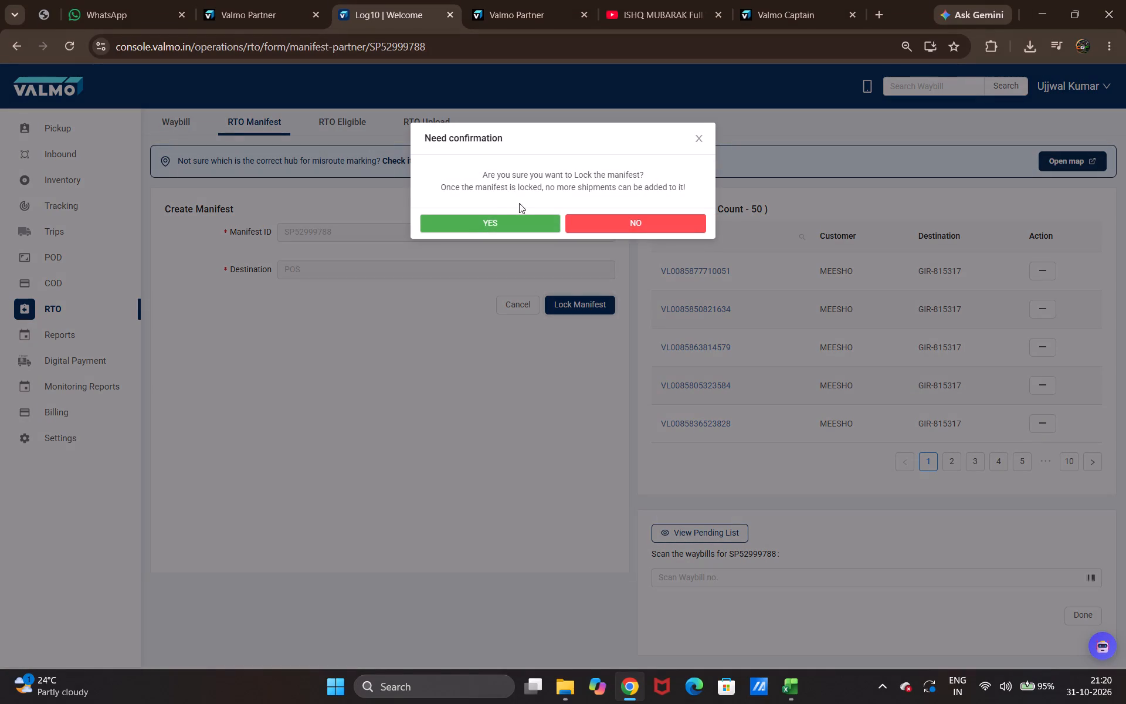
left_click(501, 220)
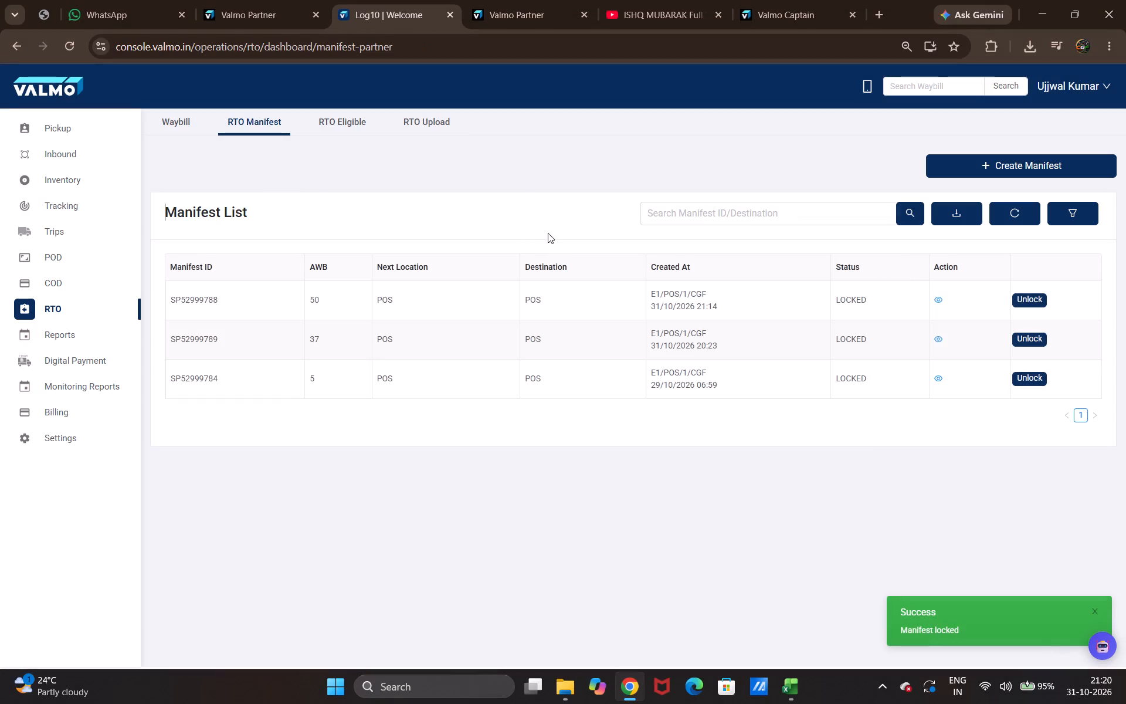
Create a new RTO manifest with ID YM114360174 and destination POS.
left_click(992, 168)
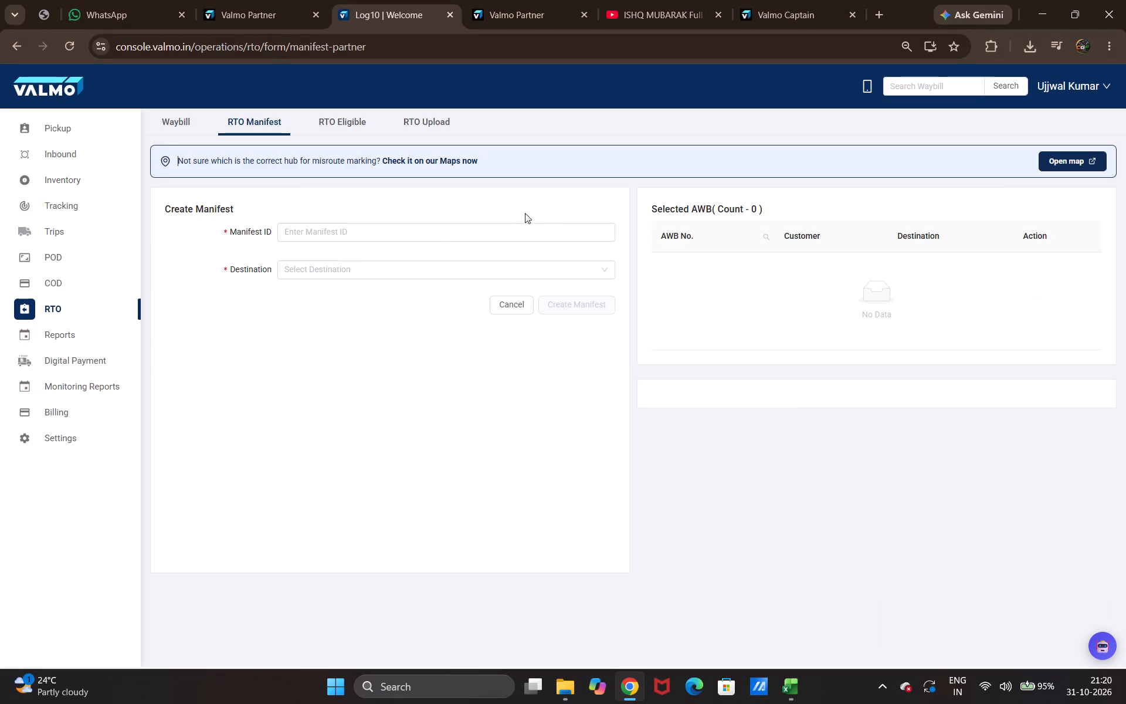
left_click(437, 236)
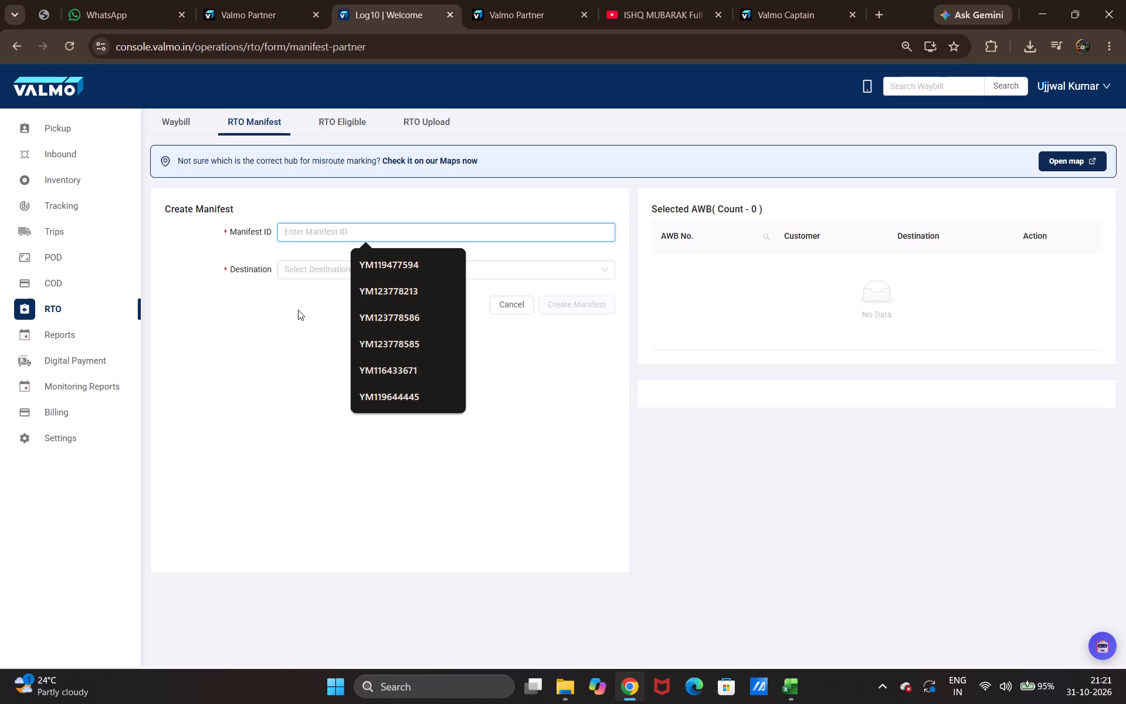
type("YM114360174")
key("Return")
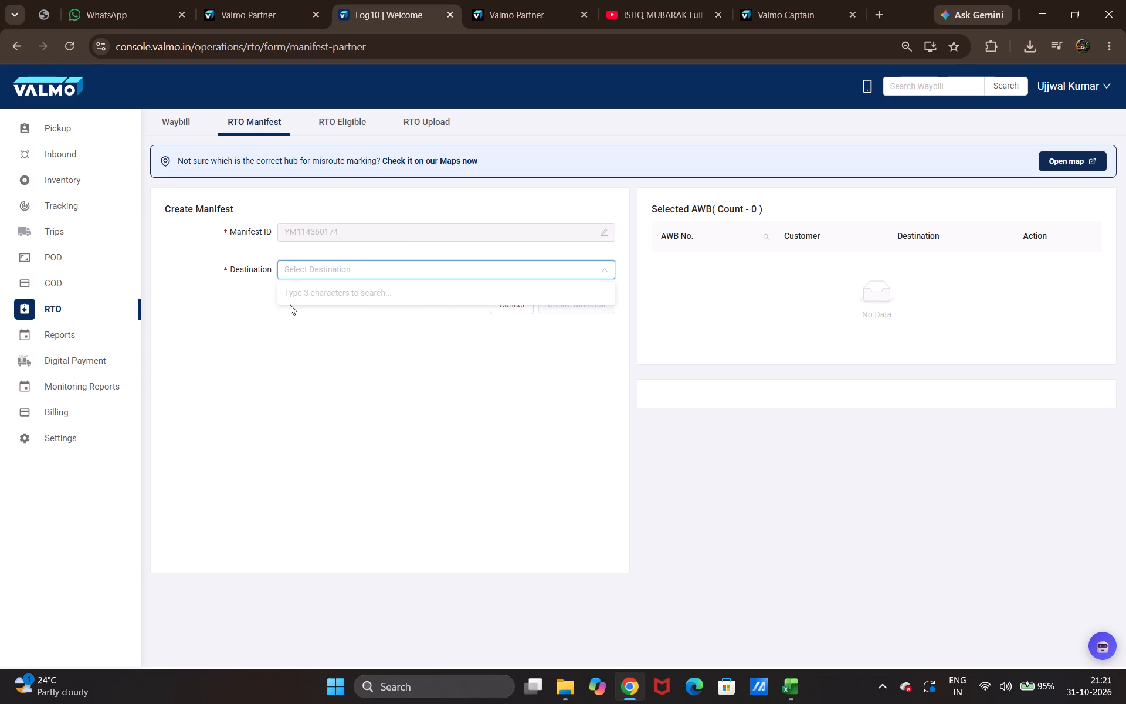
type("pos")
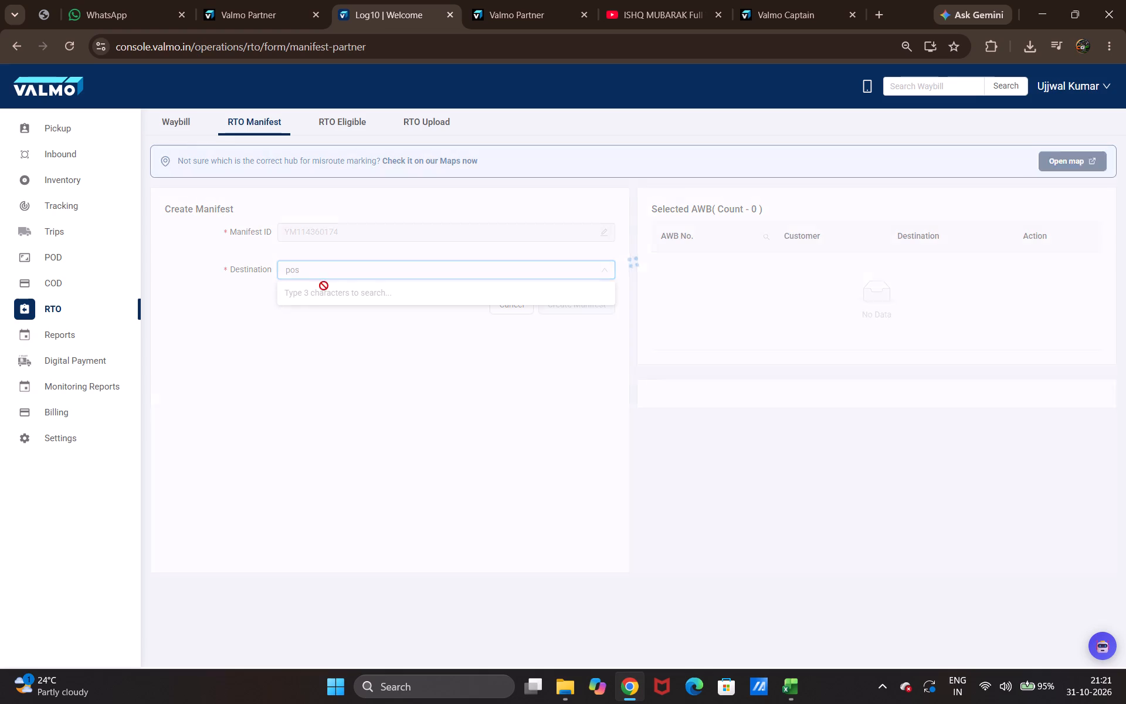
left_click(360, 290)
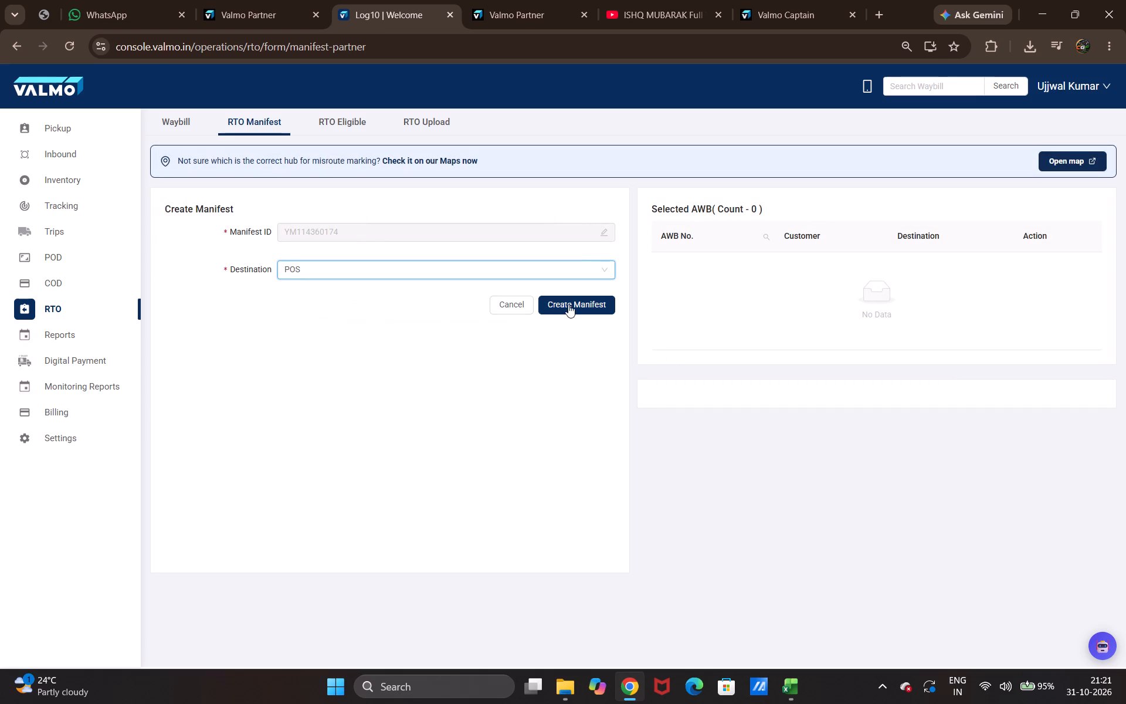
left_click(568, 304)
left_click(707, 449)
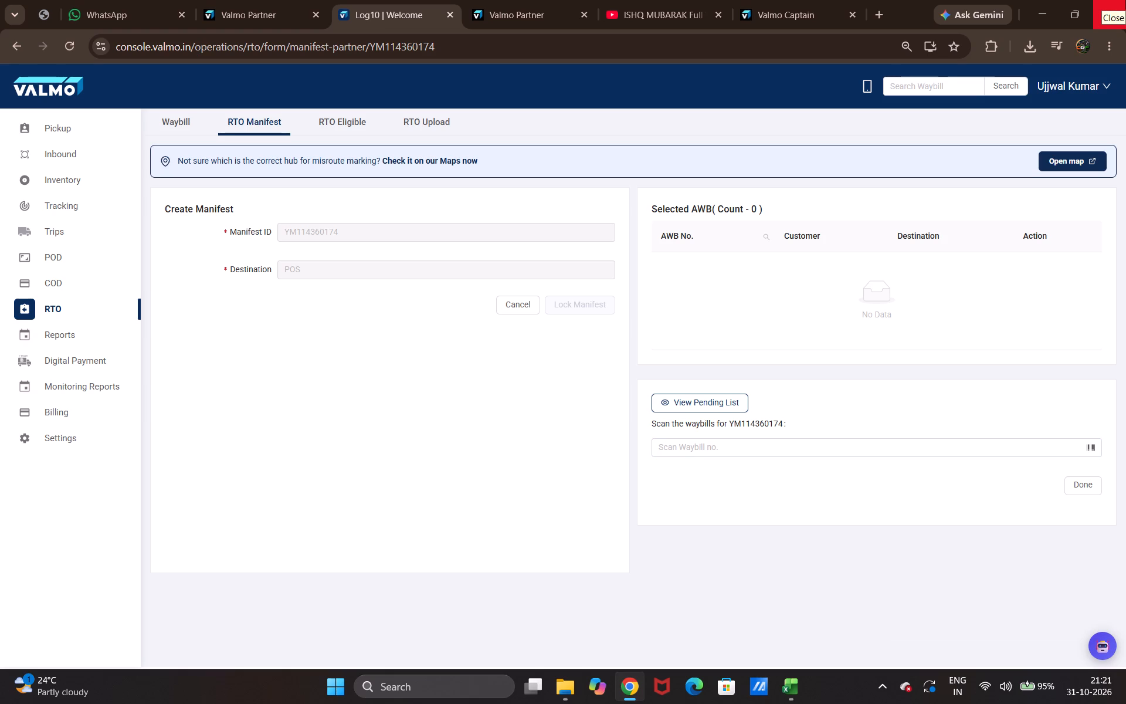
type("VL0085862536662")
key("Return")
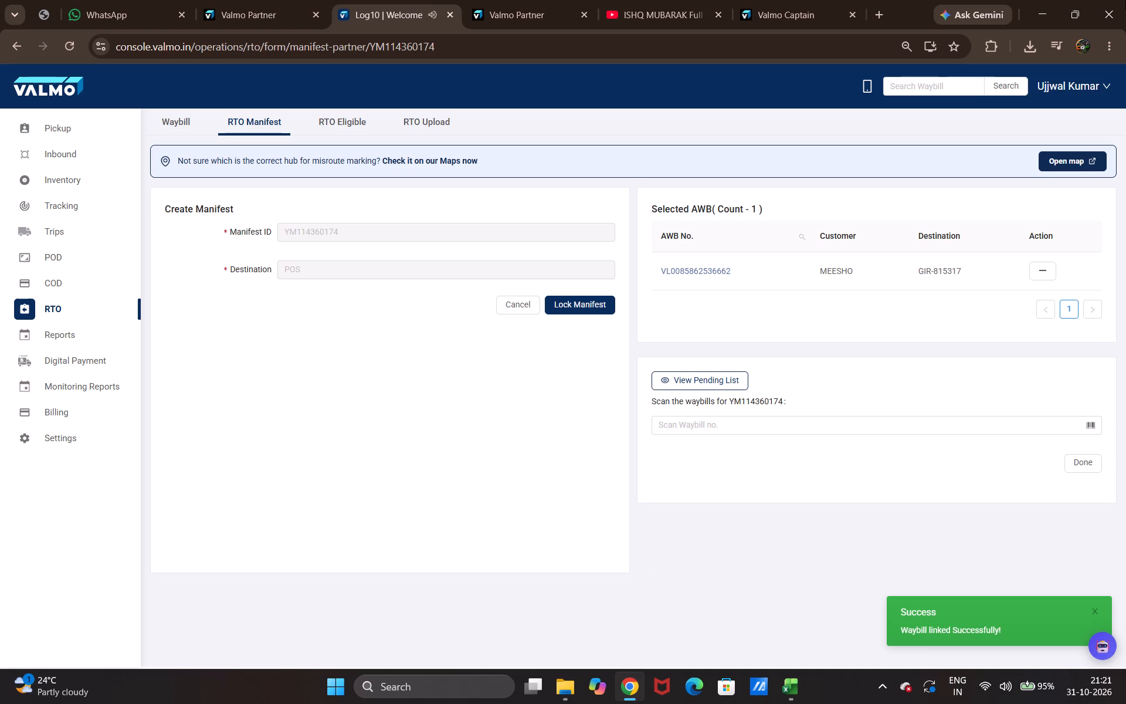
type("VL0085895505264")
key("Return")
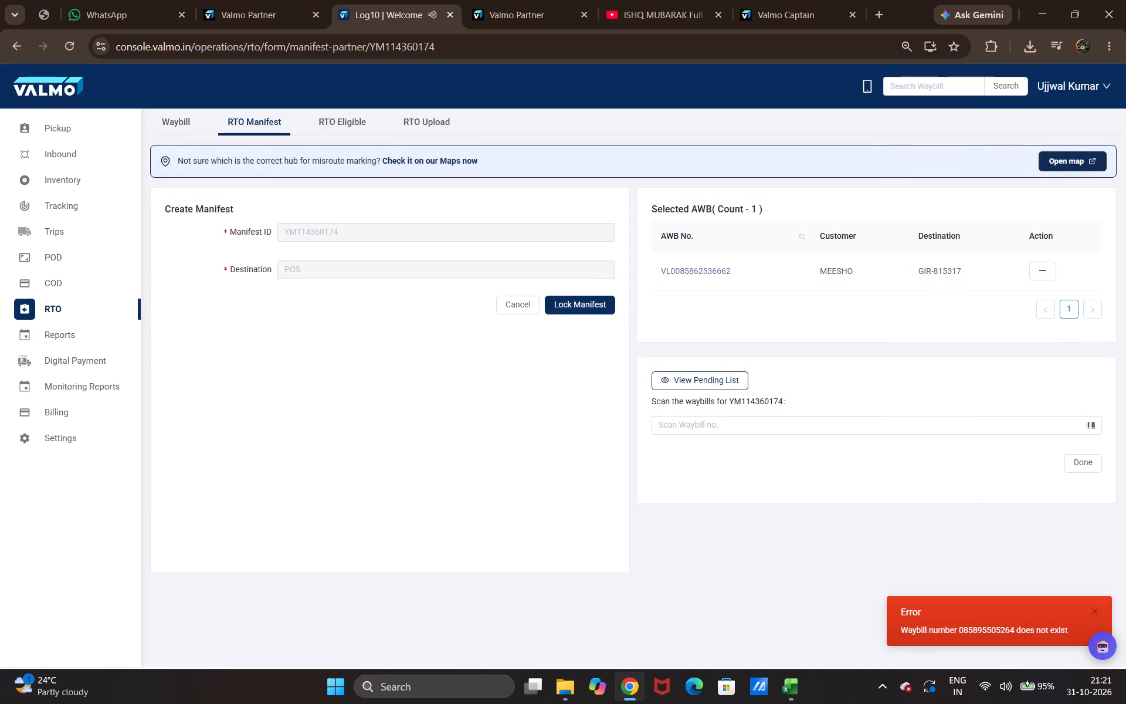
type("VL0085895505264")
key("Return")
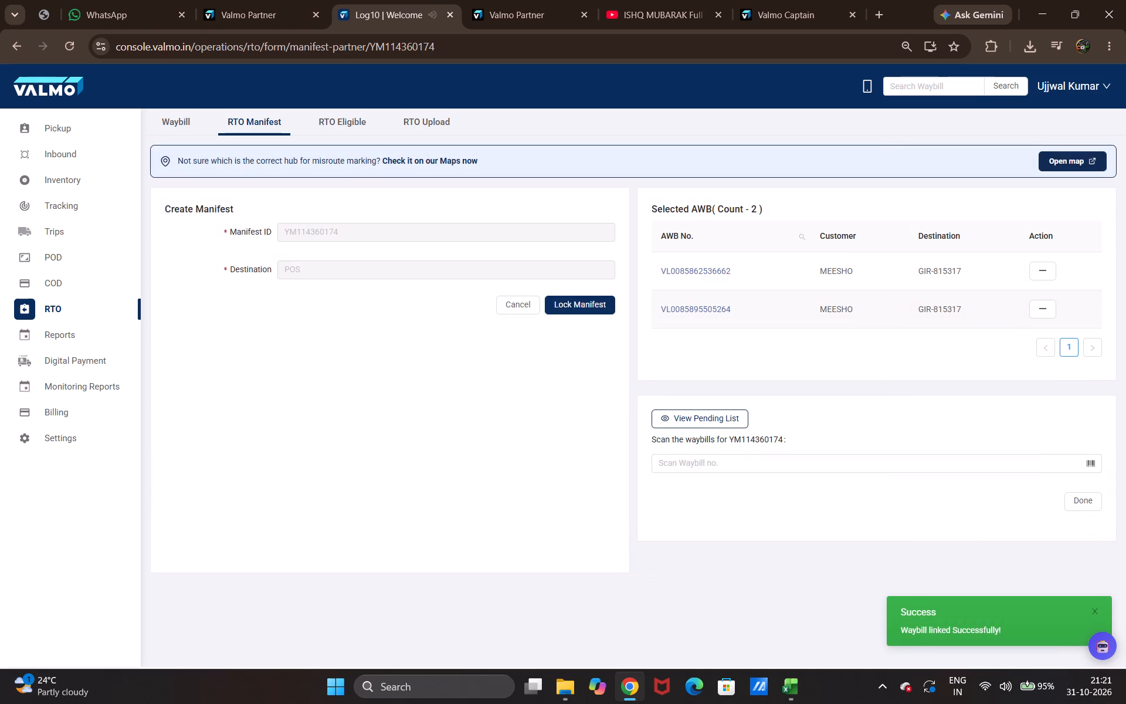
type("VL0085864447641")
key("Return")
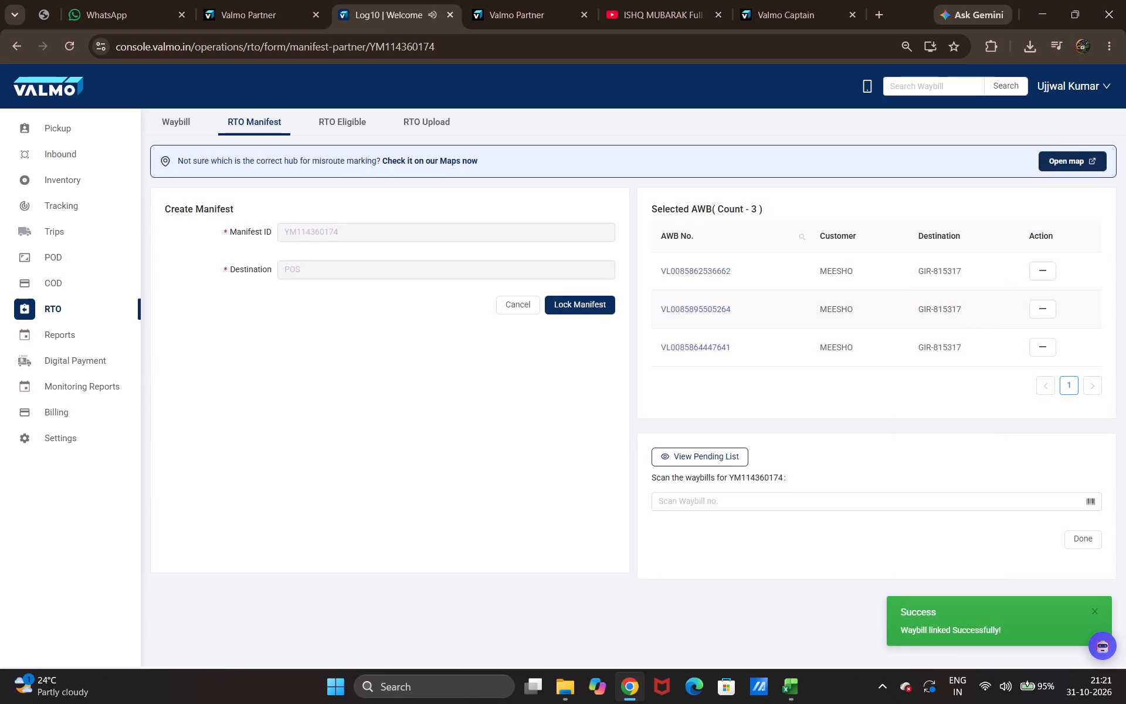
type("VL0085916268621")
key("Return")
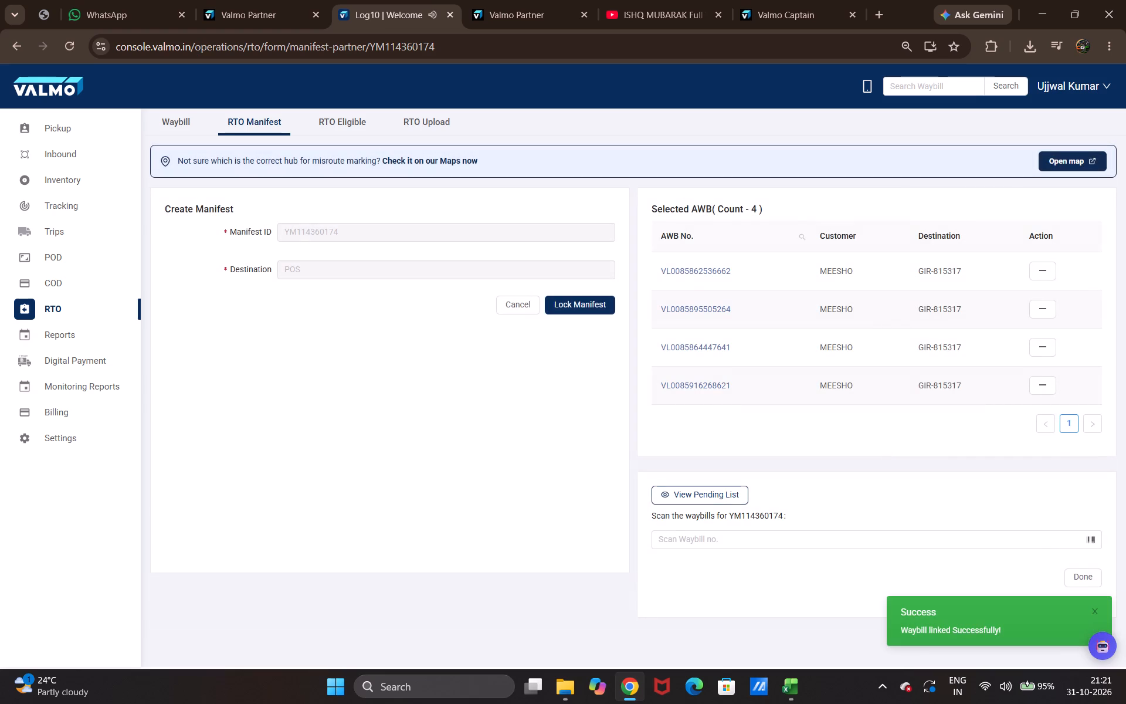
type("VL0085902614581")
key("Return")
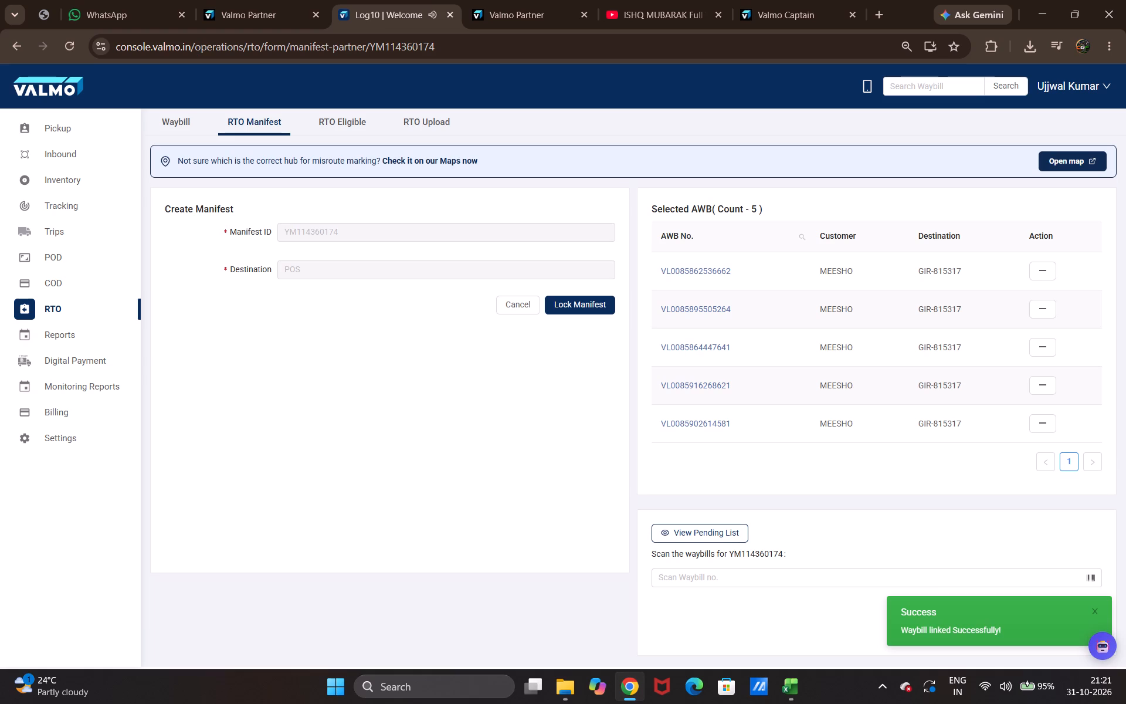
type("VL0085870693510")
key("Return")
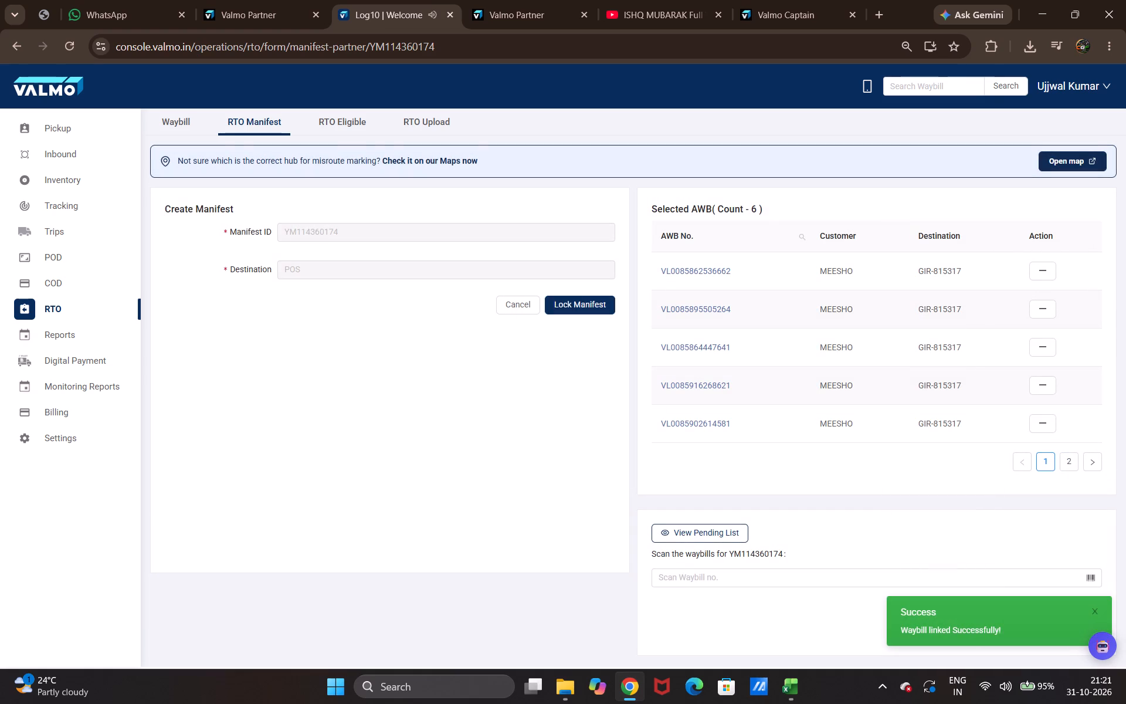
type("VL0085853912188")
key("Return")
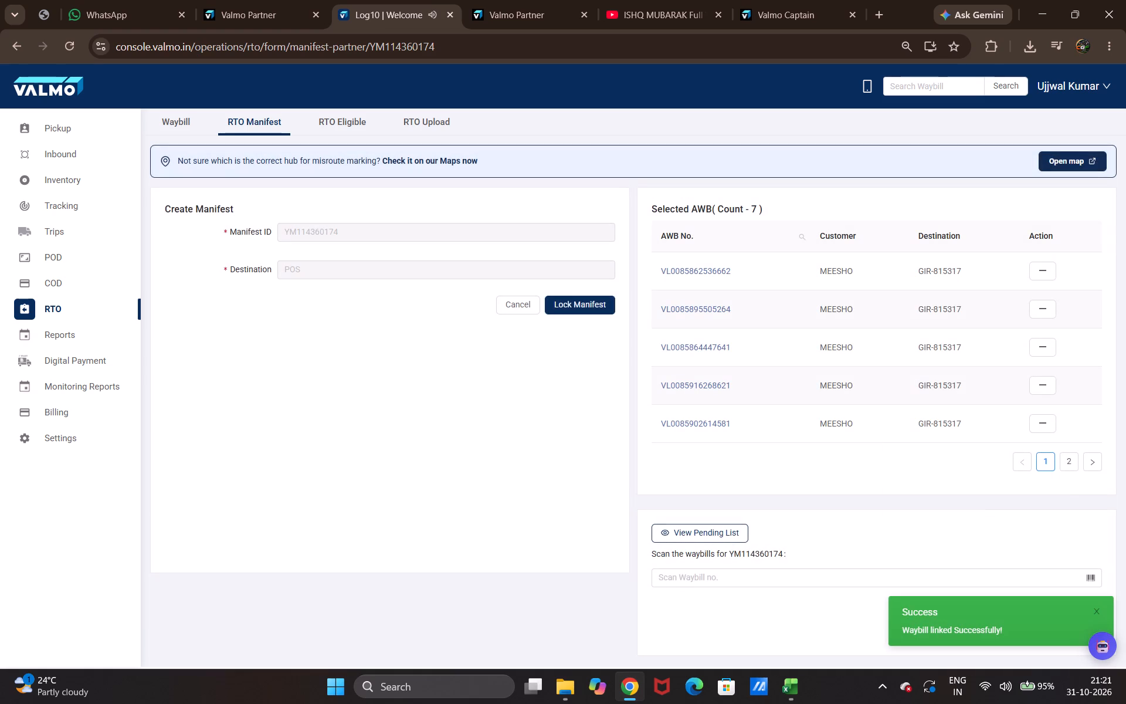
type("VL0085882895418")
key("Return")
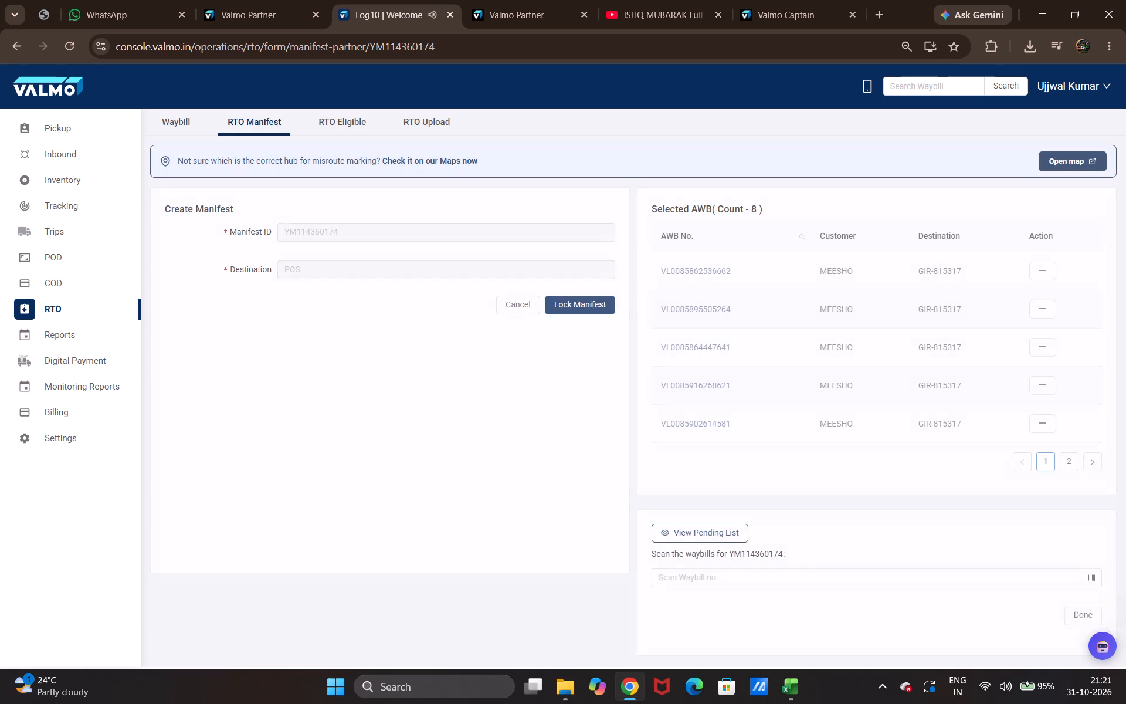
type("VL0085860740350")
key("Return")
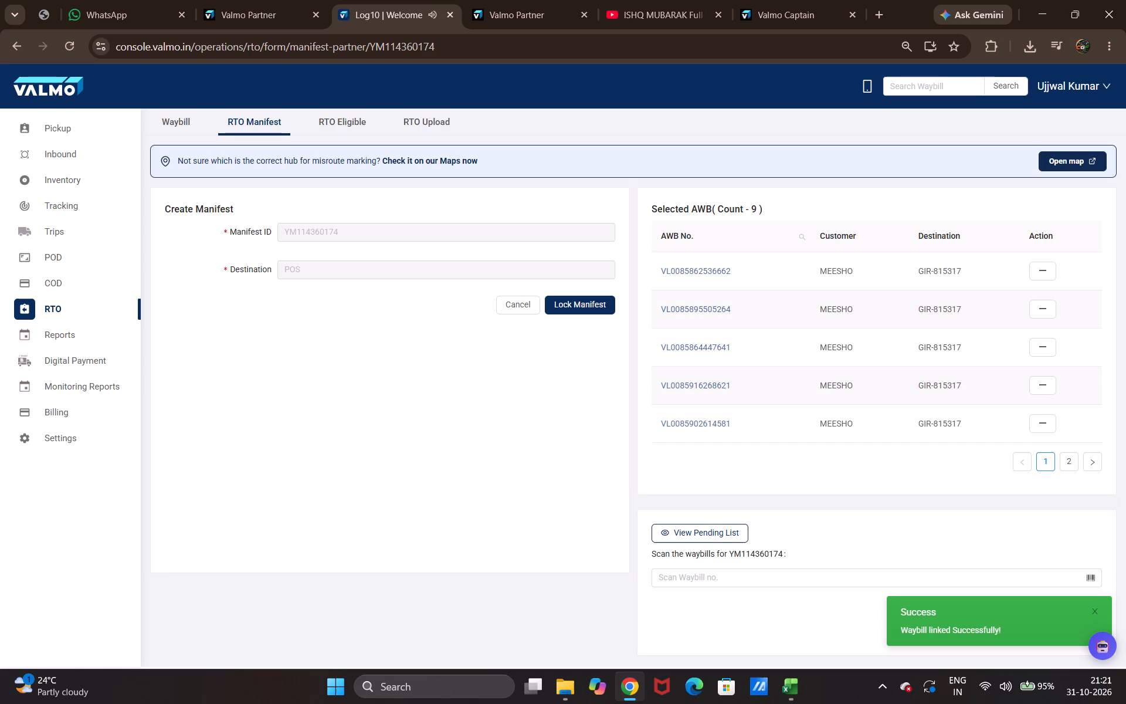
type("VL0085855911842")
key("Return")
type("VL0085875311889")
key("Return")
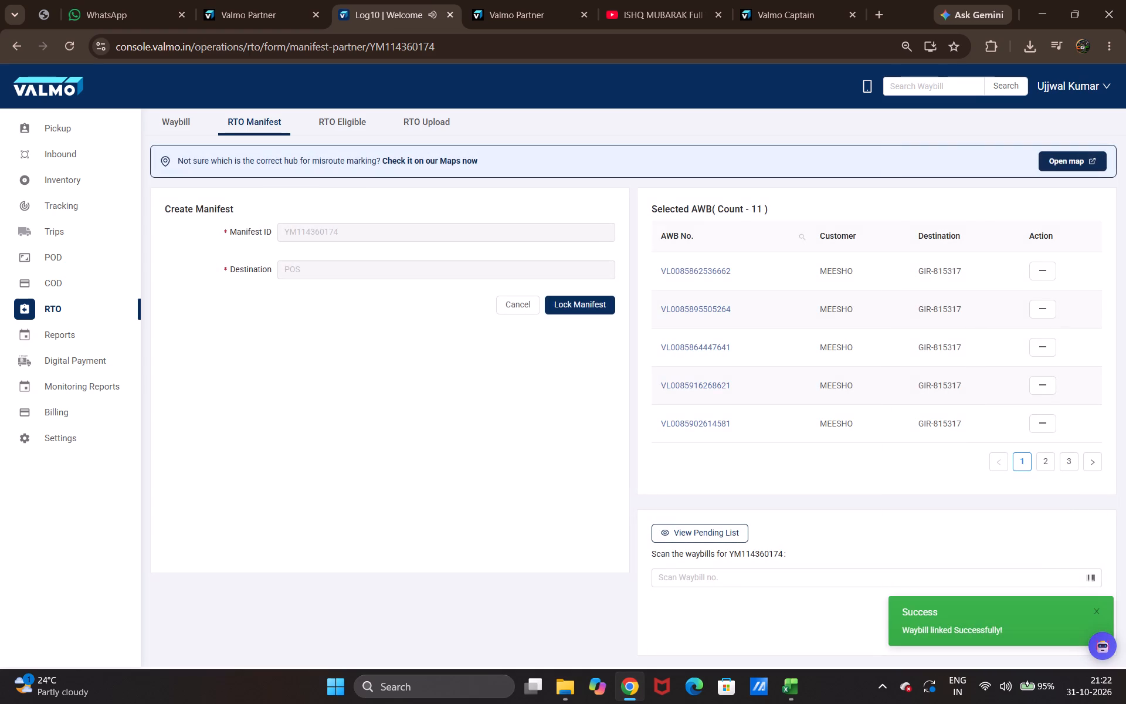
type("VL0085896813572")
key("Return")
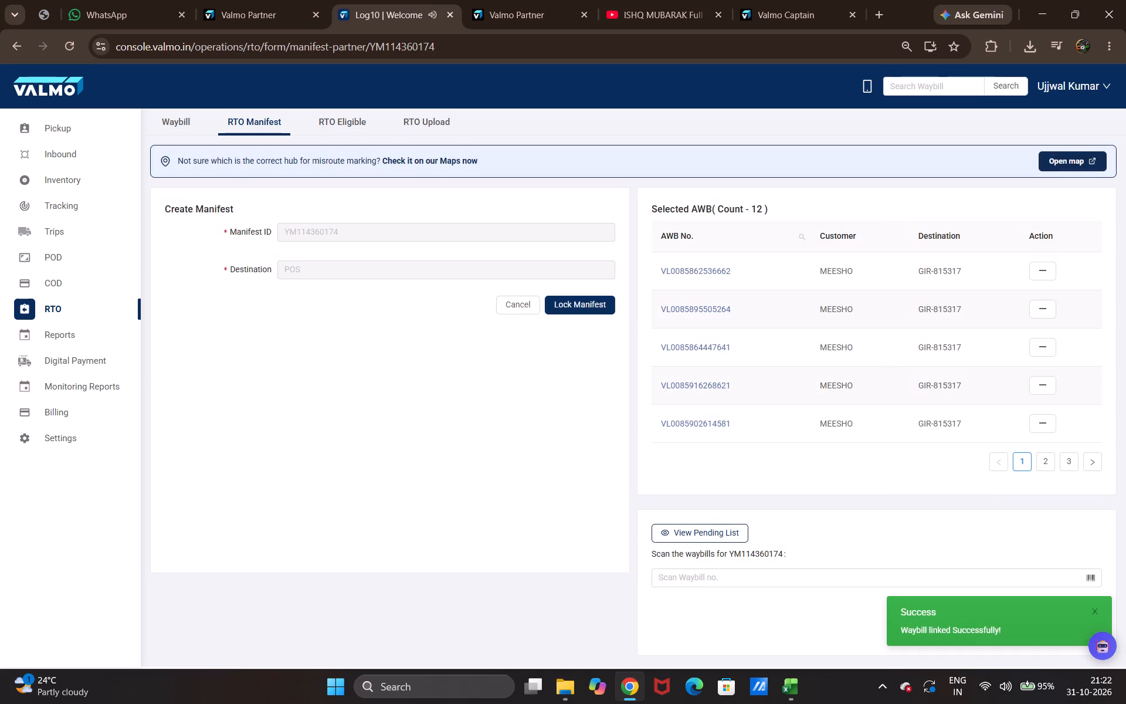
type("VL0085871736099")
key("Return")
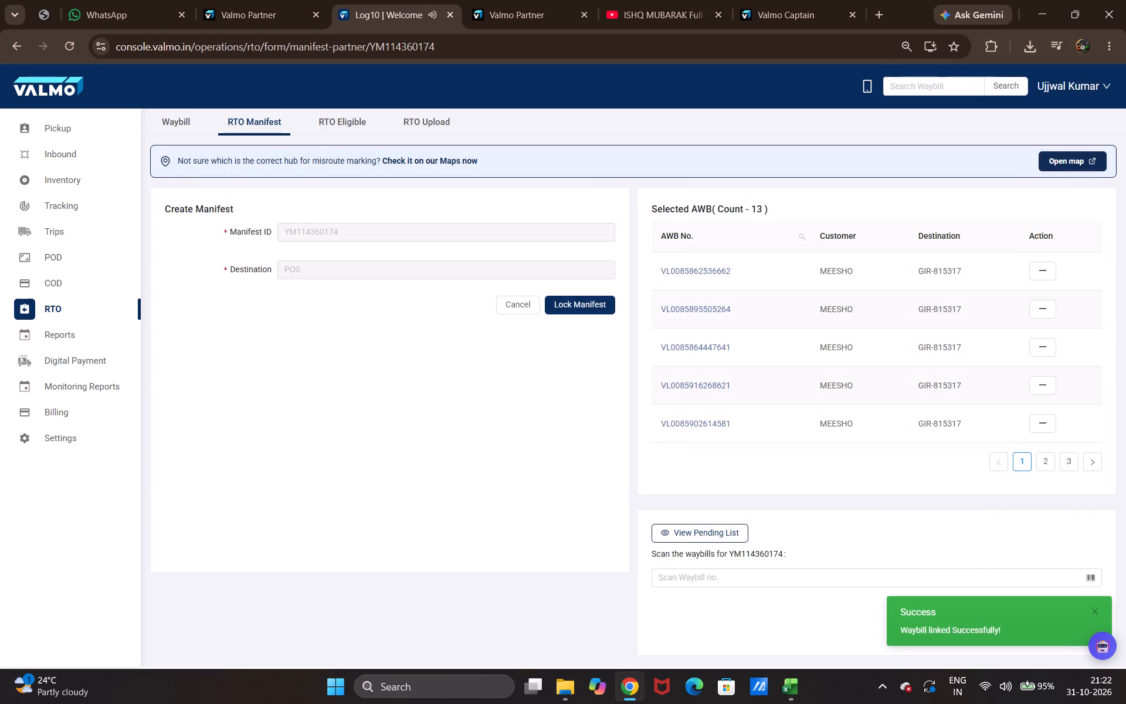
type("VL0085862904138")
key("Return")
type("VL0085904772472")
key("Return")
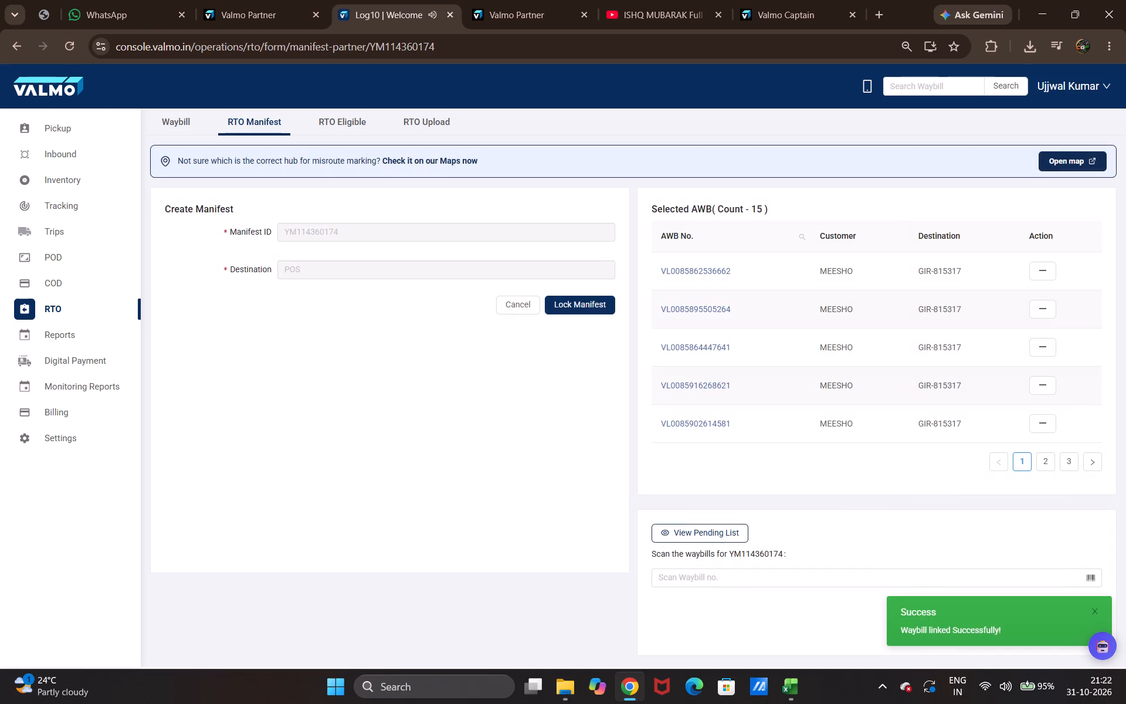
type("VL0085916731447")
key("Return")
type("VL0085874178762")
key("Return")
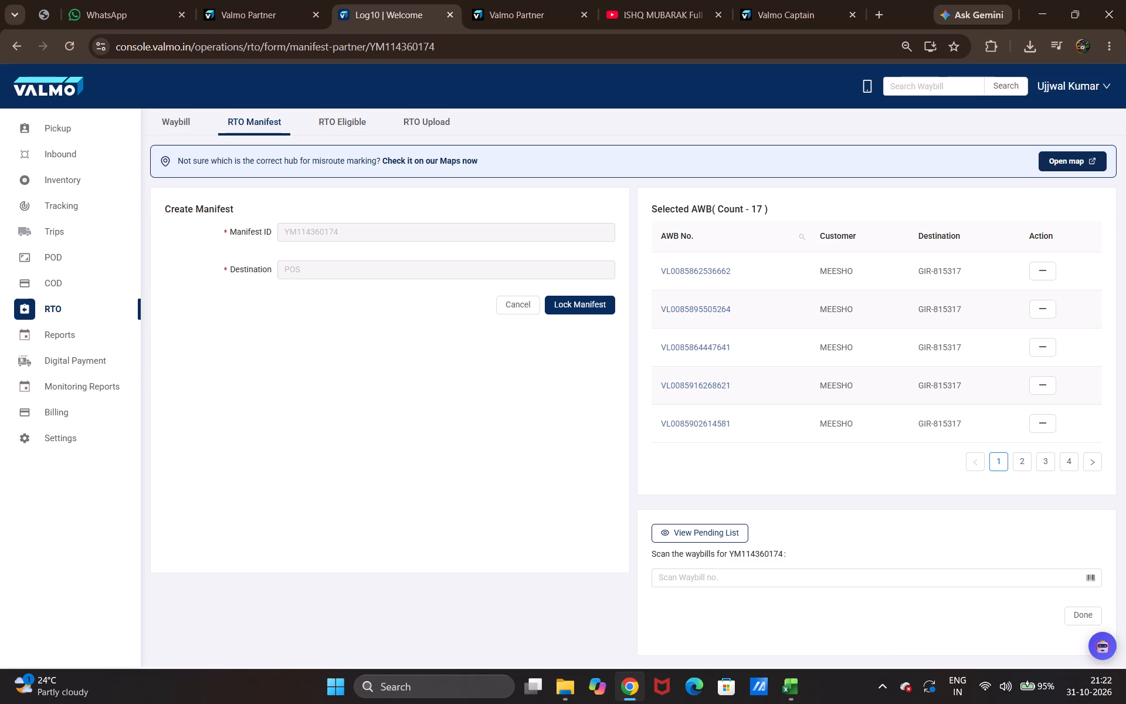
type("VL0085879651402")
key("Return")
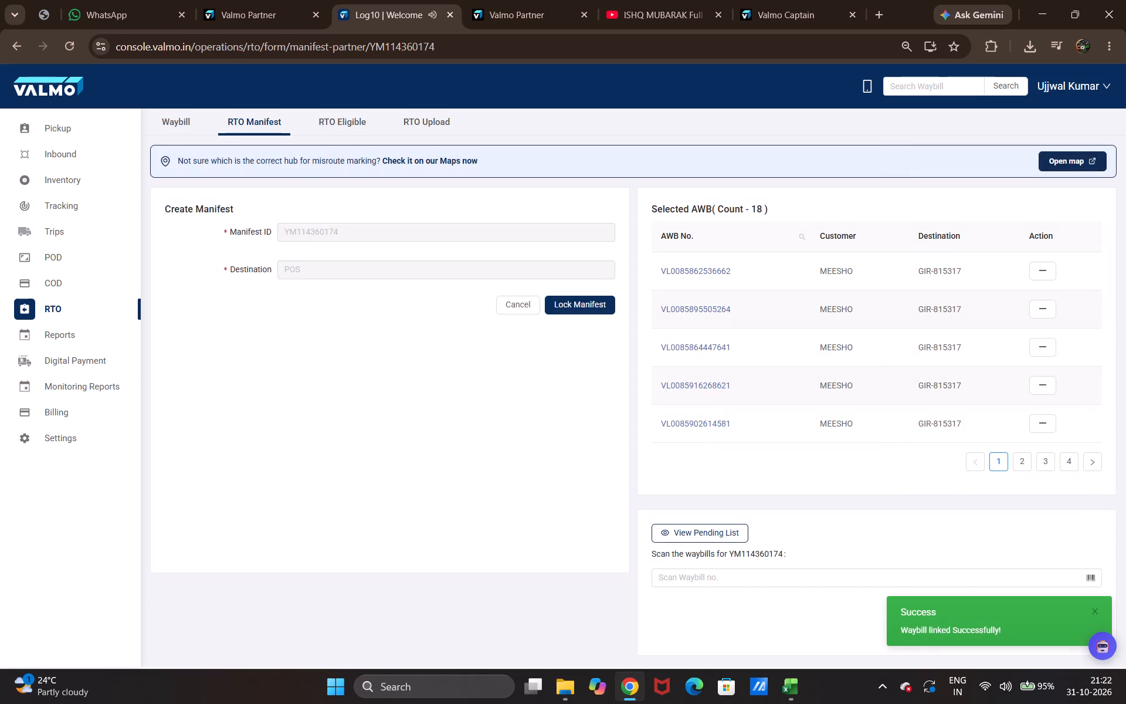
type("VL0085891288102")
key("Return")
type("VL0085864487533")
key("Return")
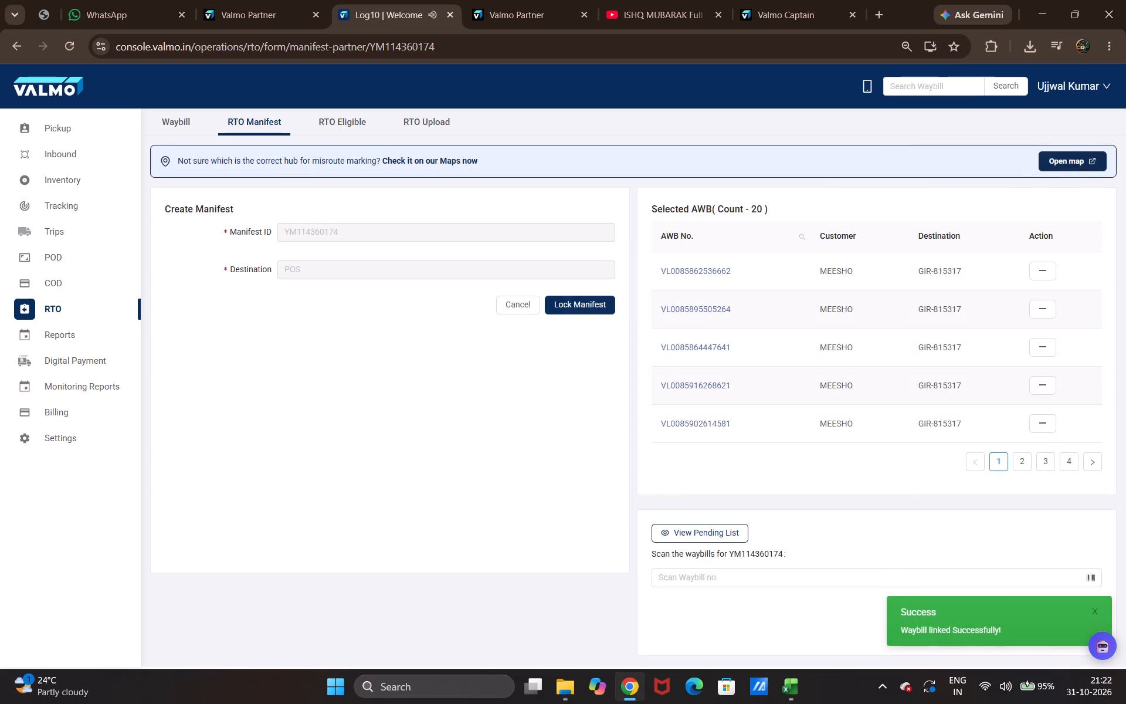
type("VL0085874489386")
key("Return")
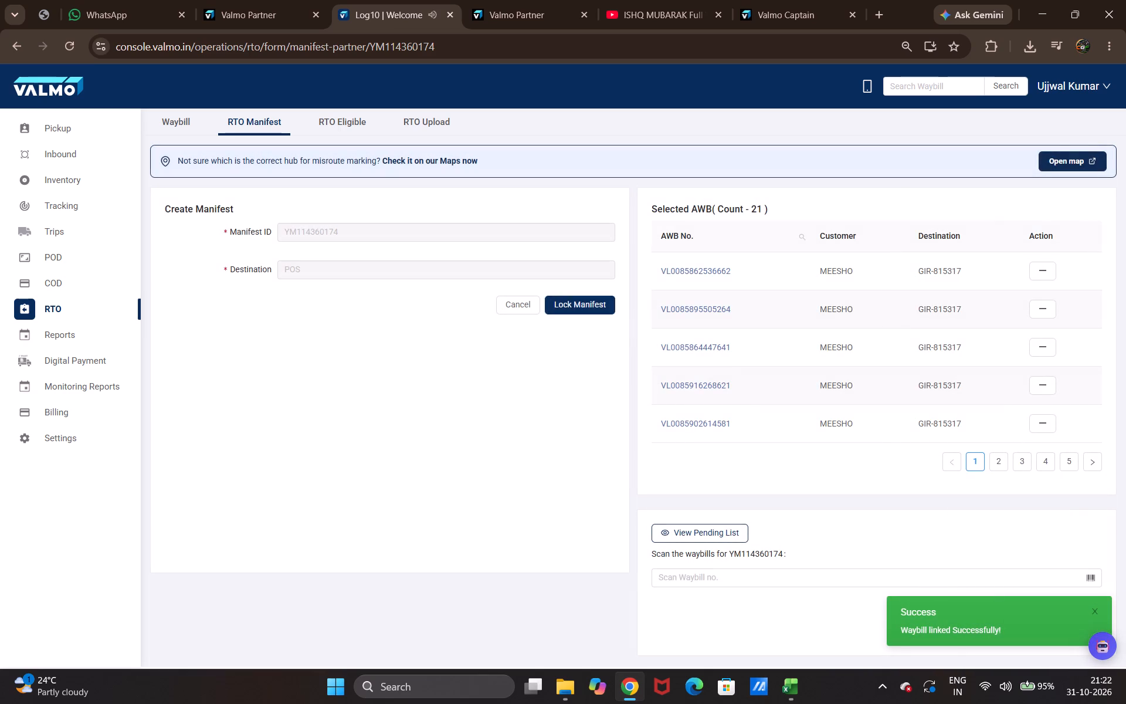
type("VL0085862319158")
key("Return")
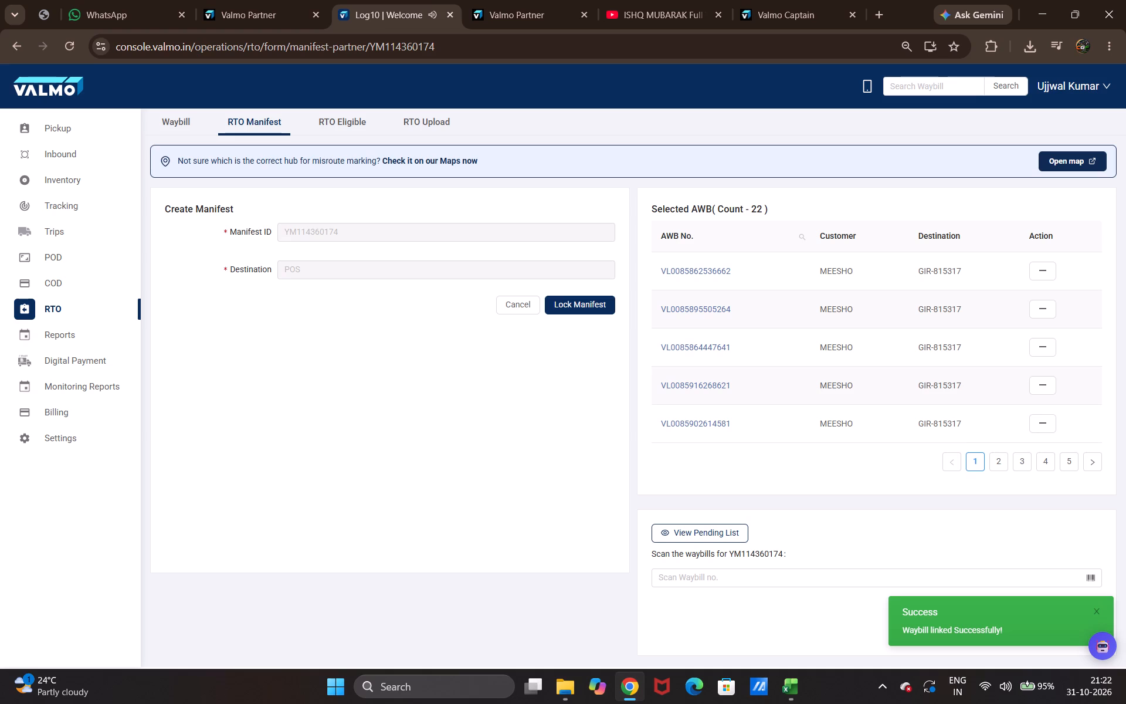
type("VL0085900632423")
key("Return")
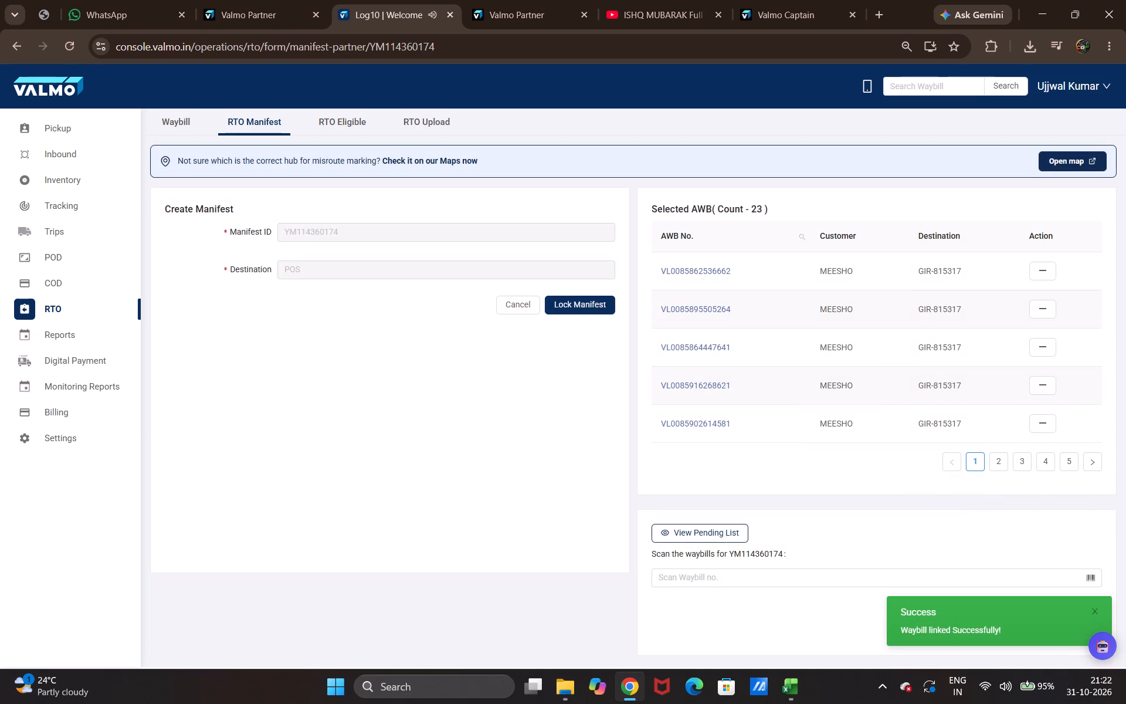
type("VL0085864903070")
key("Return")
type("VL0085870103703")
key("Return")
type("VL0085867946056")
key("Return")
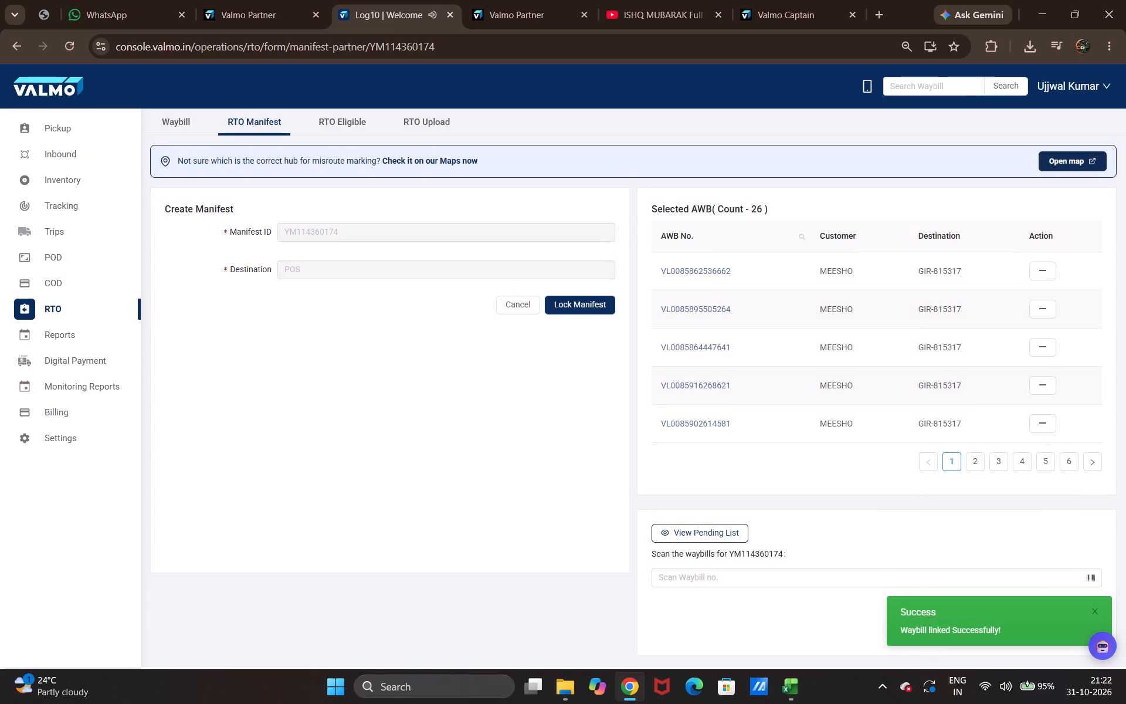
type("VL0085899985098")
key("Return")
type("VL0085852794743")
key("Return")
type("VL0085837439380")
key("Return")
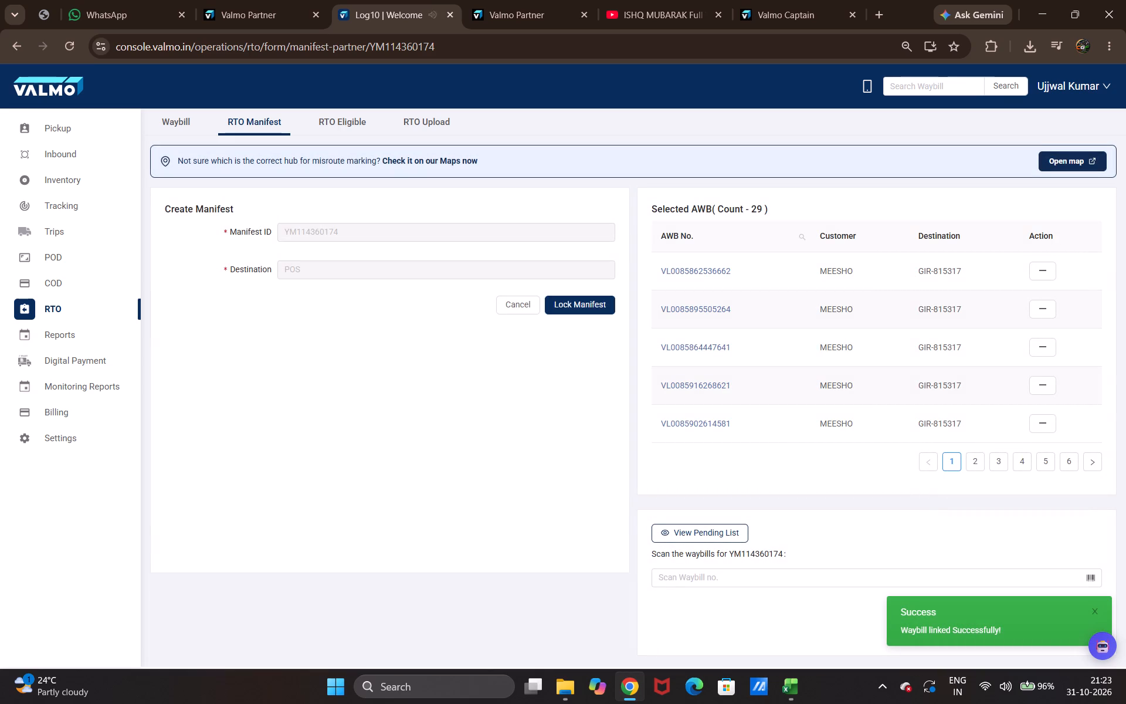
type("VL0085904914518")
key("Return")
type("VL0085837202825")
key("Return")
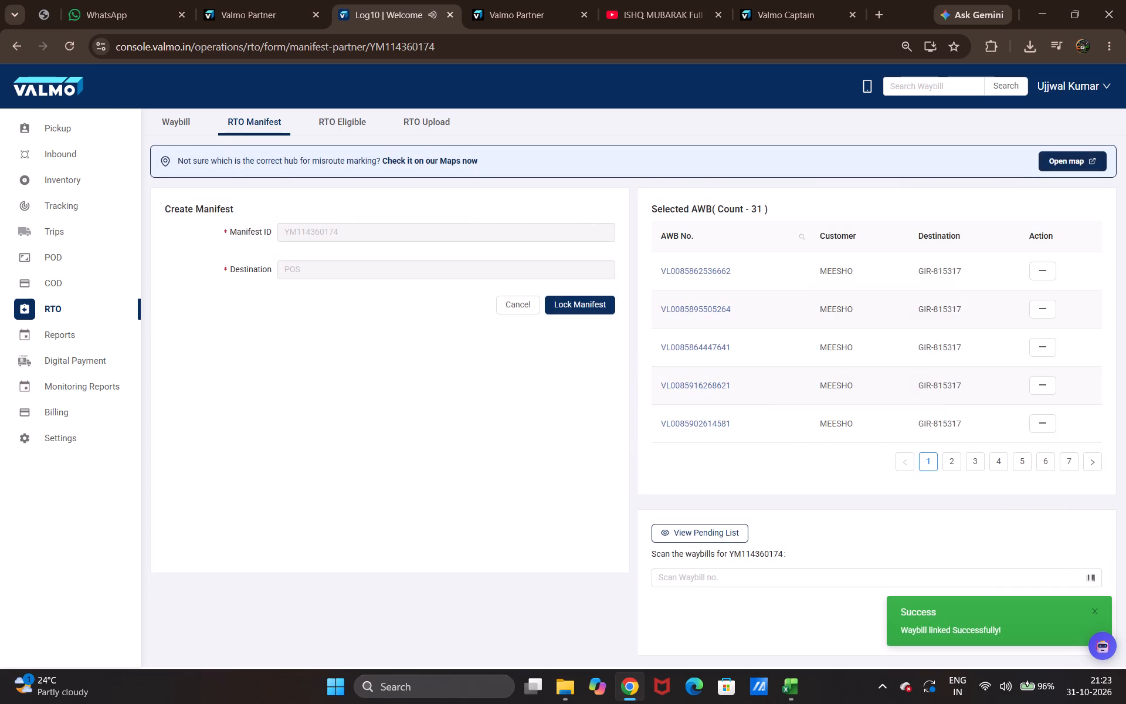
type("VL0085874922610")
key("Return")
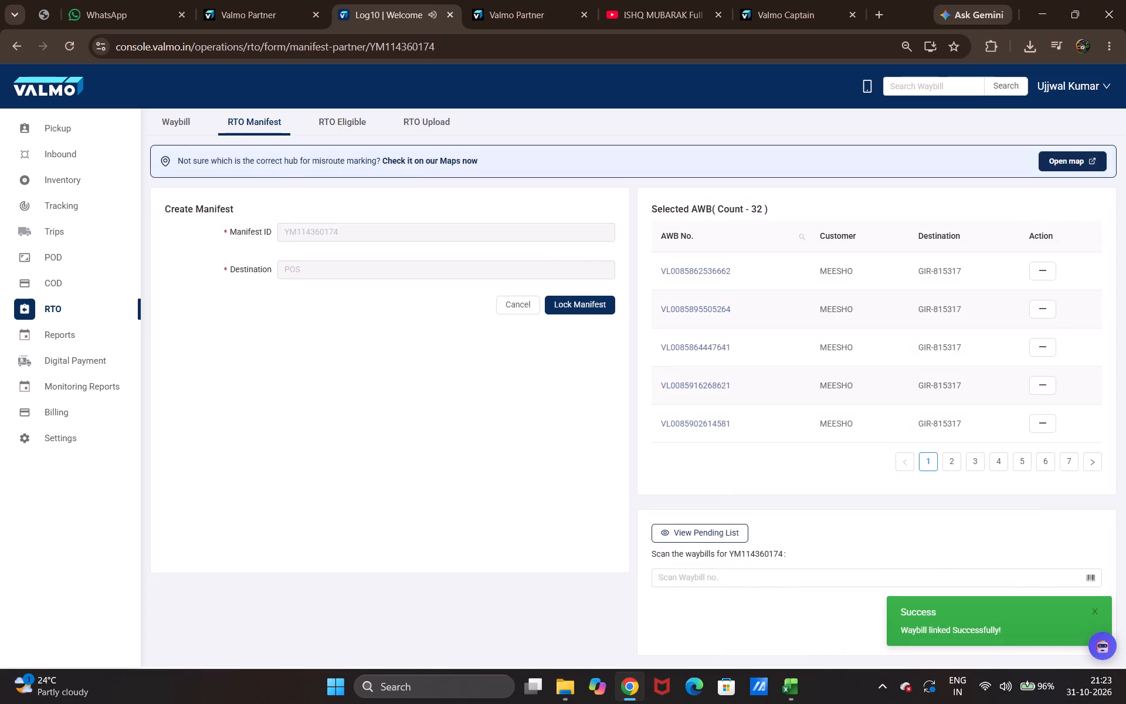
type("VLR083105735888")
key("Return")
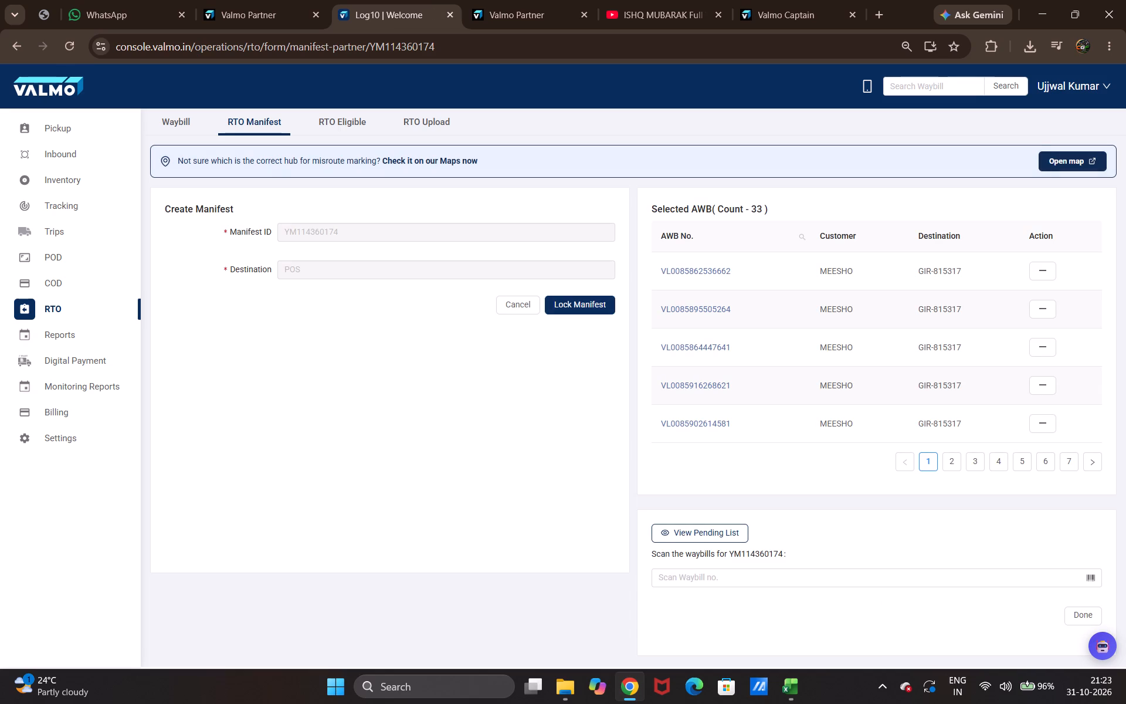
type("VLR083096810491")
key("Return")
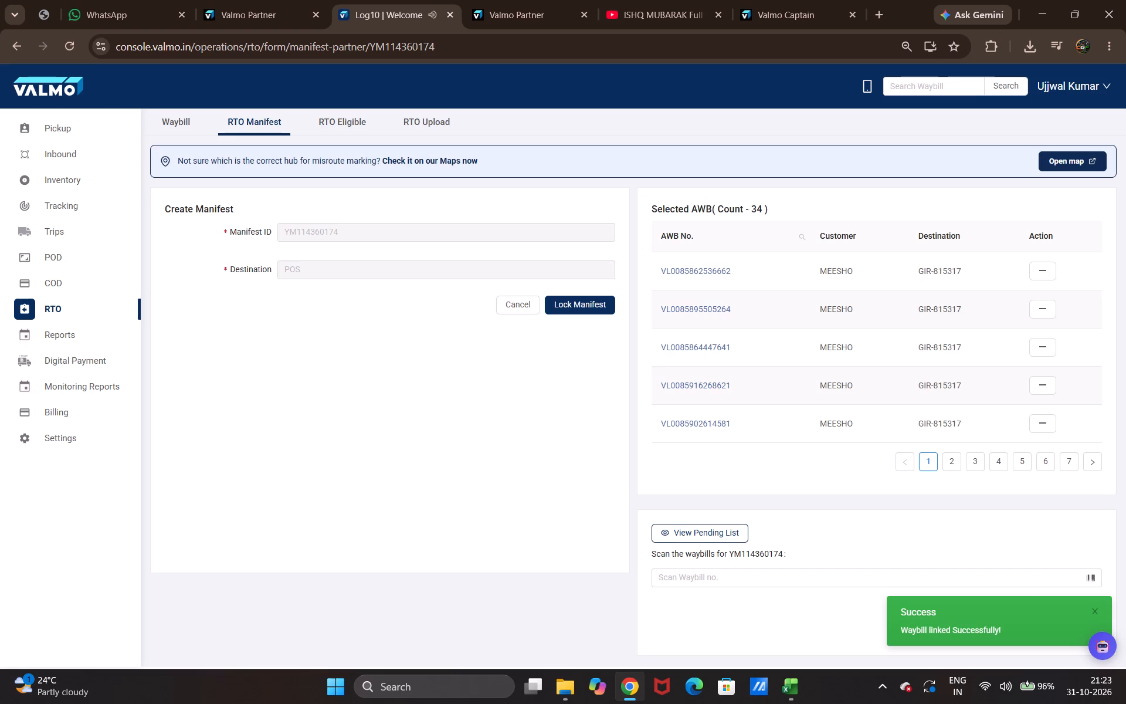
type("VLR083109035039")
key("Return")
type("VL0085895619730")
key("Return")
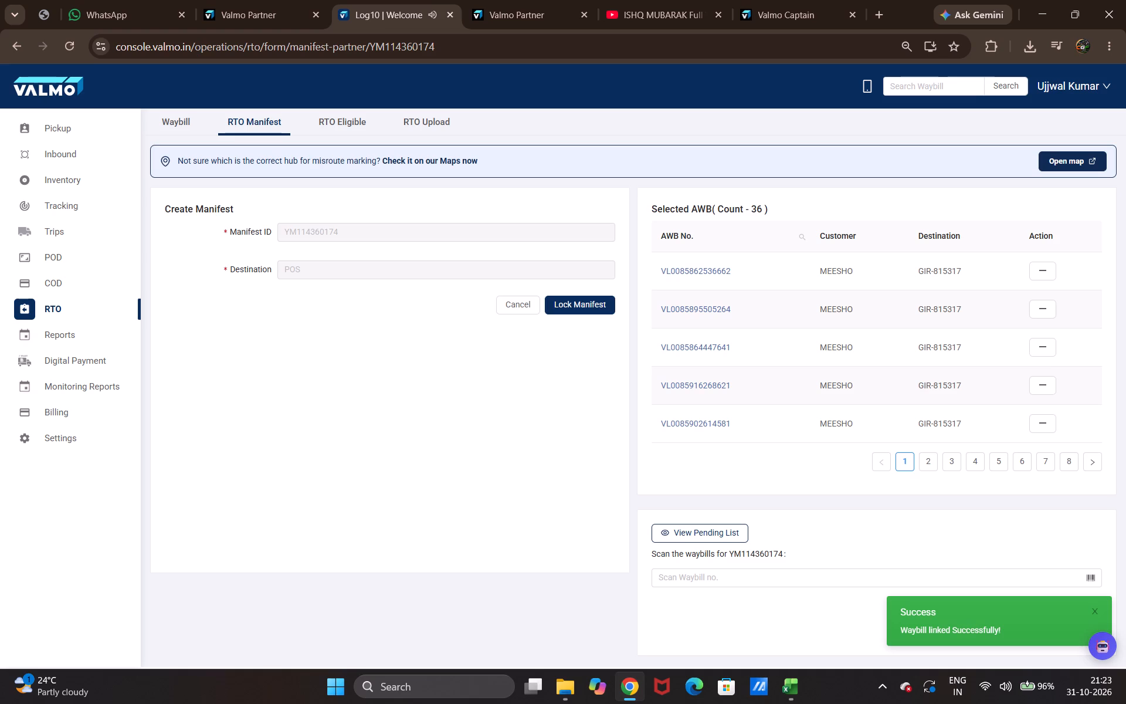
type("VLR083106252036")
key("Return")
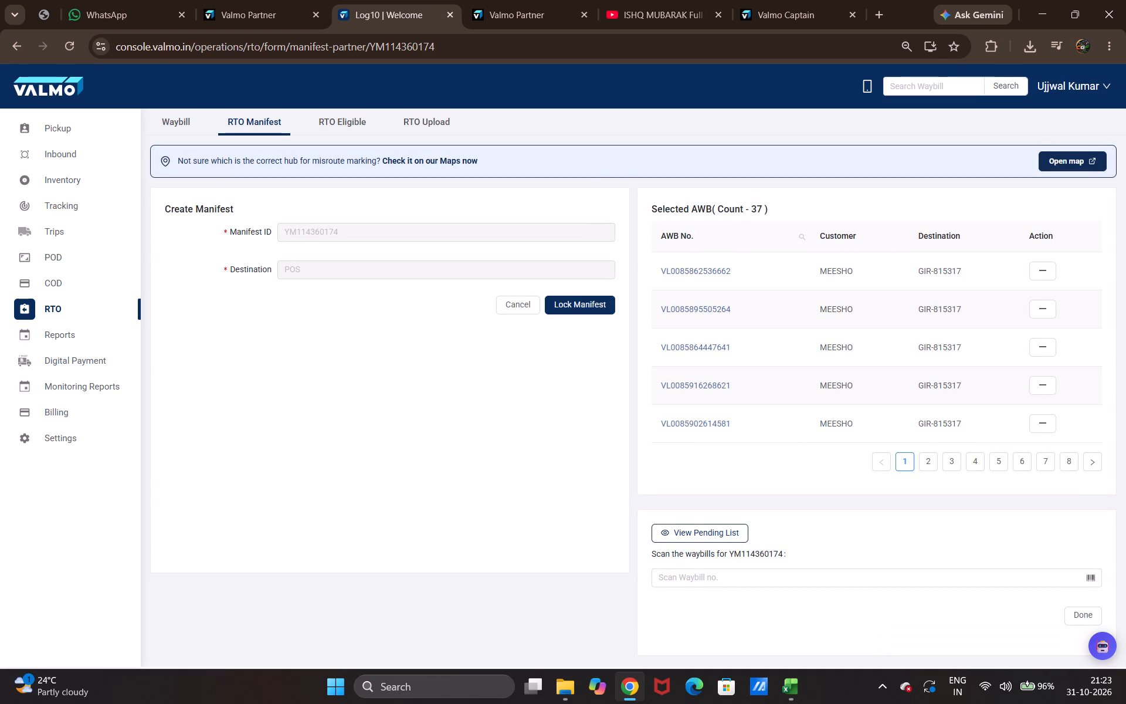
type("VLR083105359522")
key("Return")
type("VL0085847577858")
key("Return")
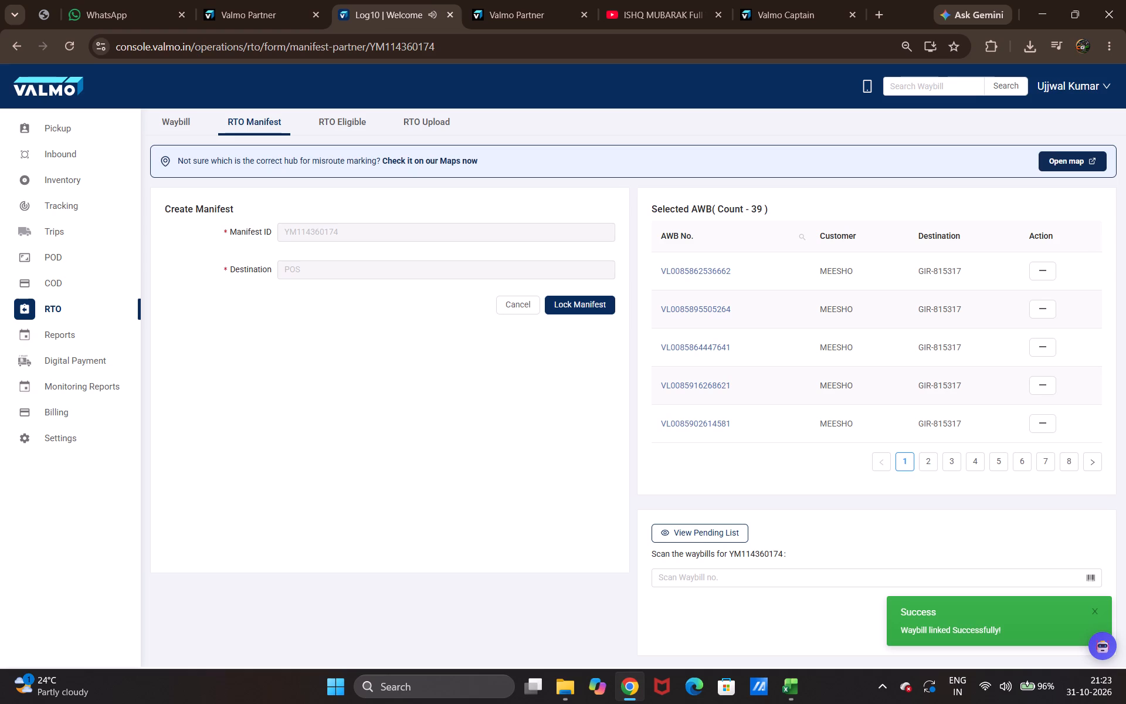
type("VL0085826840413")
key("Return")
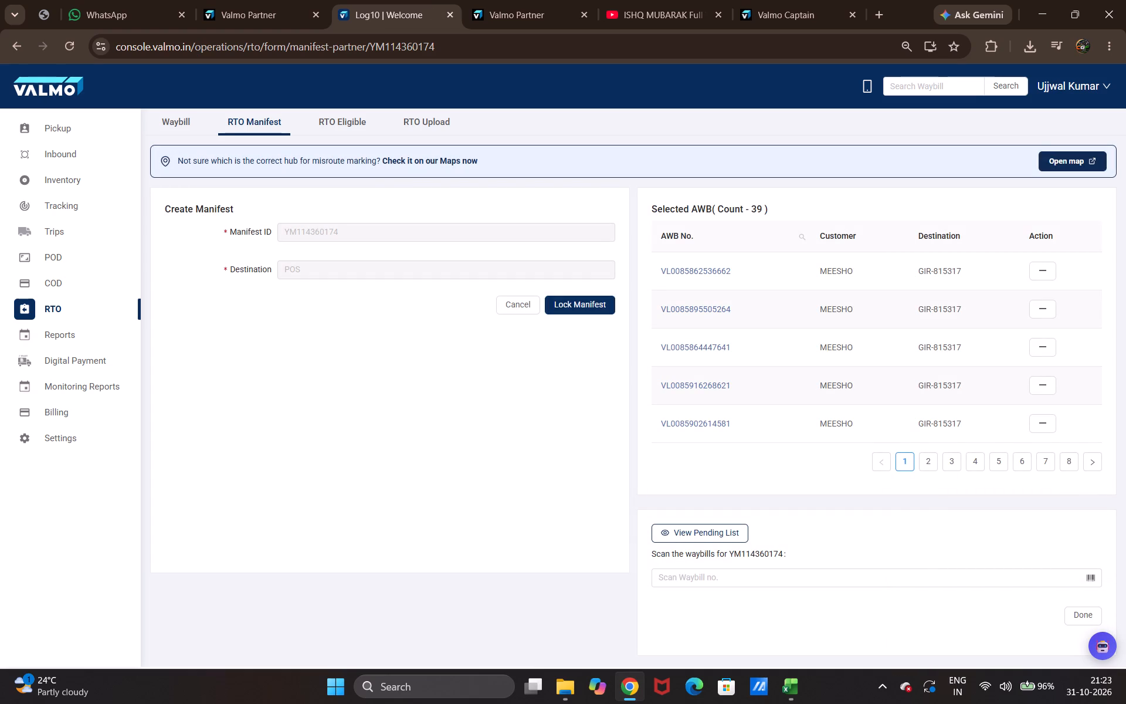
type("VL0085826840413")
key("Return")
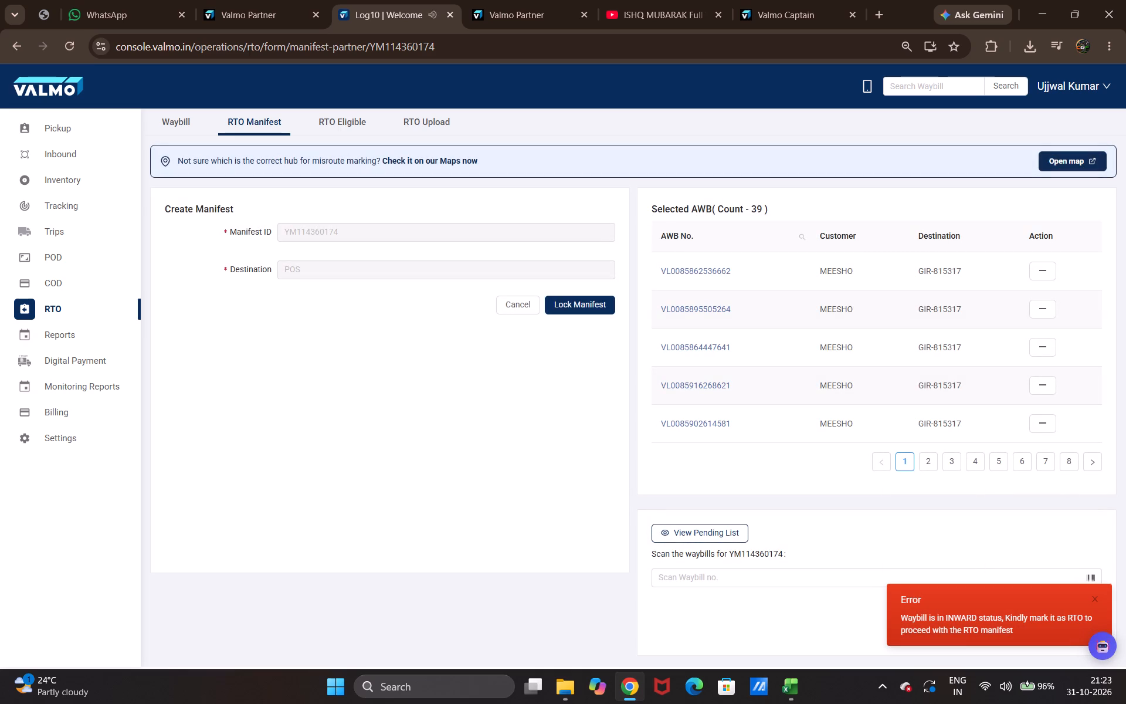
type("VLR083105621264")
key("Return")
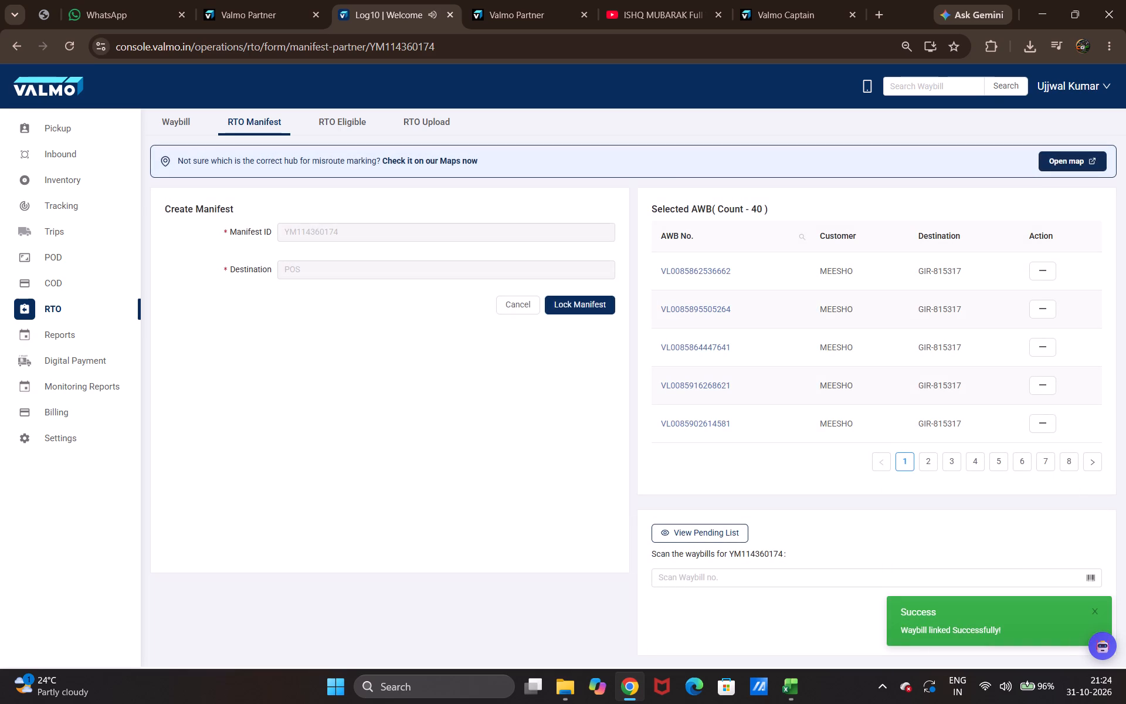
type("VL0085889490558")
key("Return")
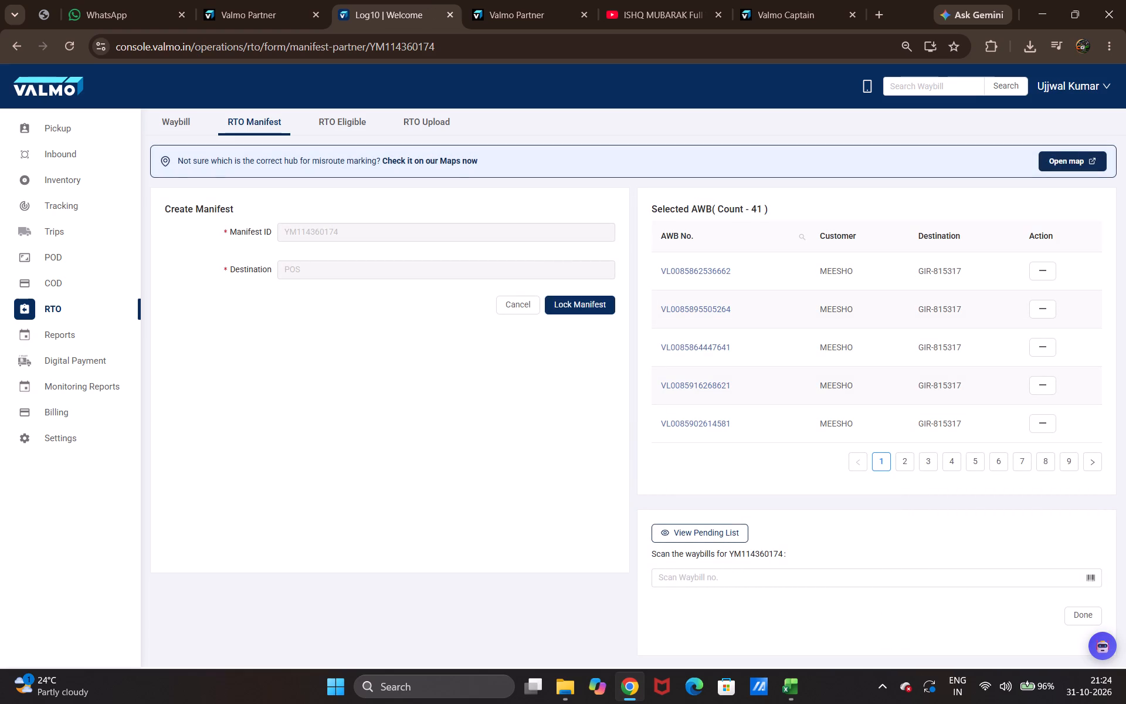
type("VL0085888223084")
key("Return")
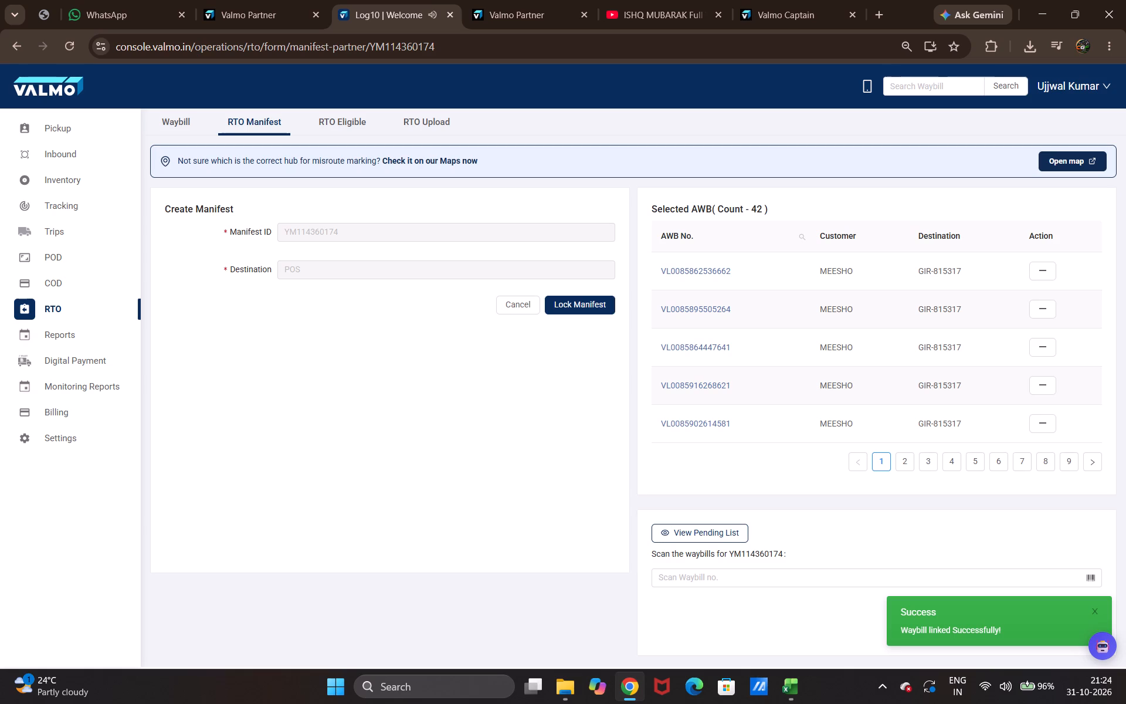
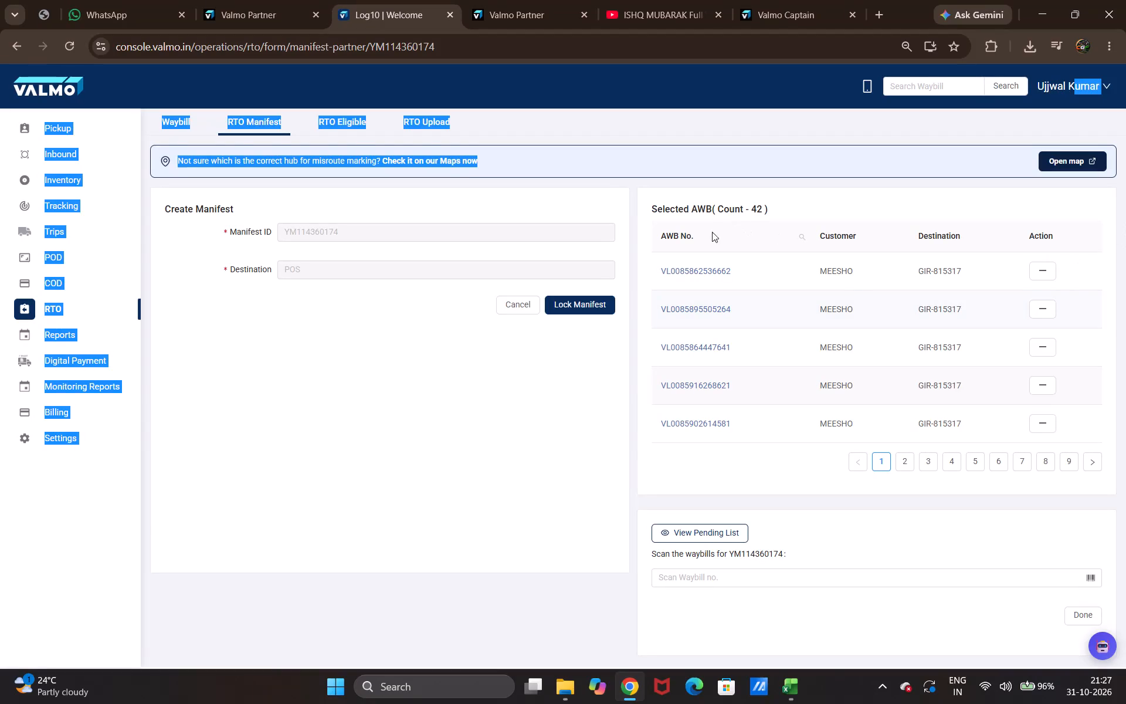
Lock manifest YM114360174.
left_click(422, 415)
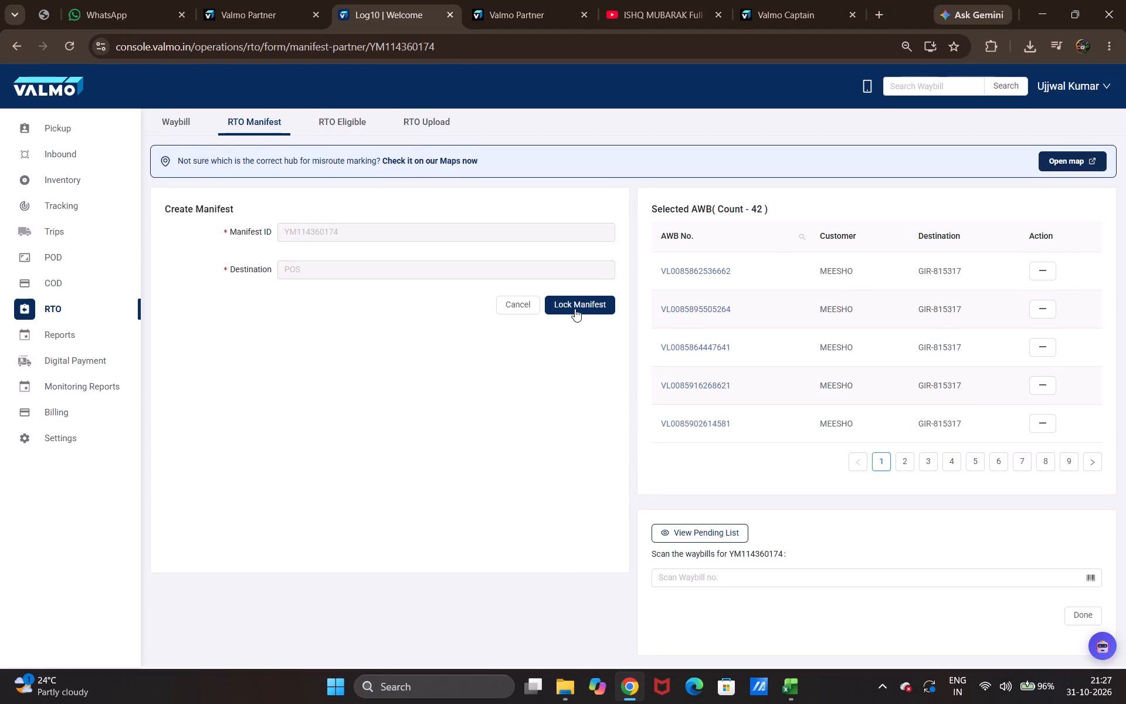
left_click(576, 309)
left_click(503, 222)
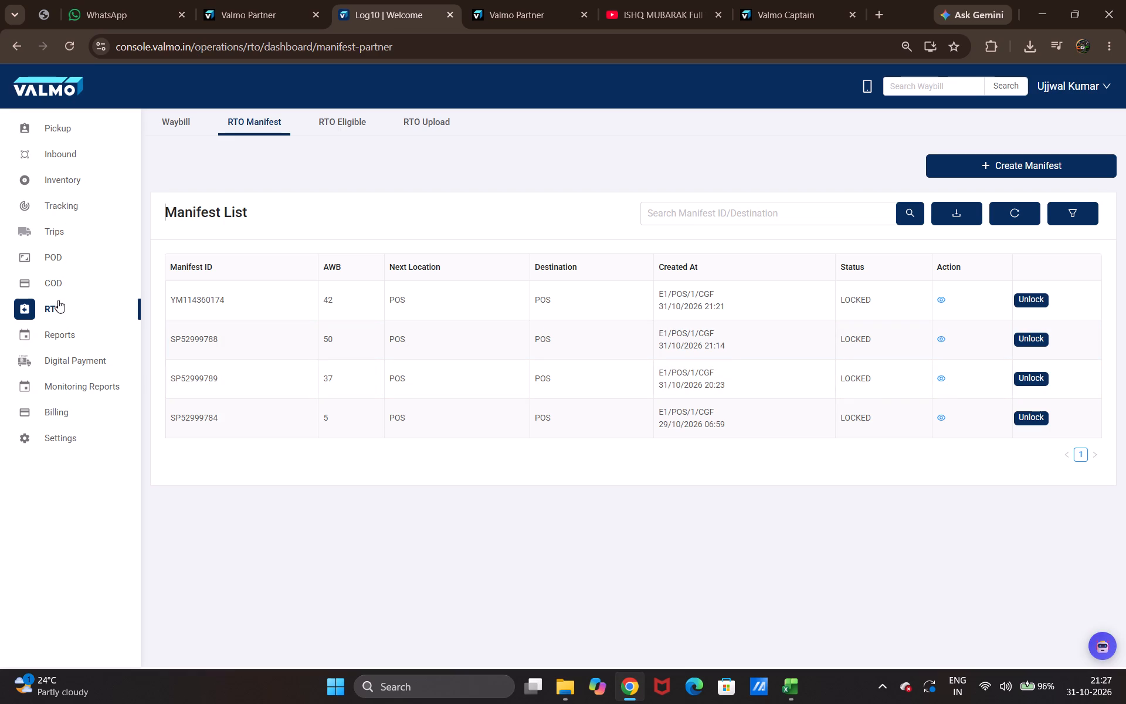
Check the pending RTO waybill count and list on the RTO waybill dashboard.
left_click(156, 123)
left_click(293, 241)
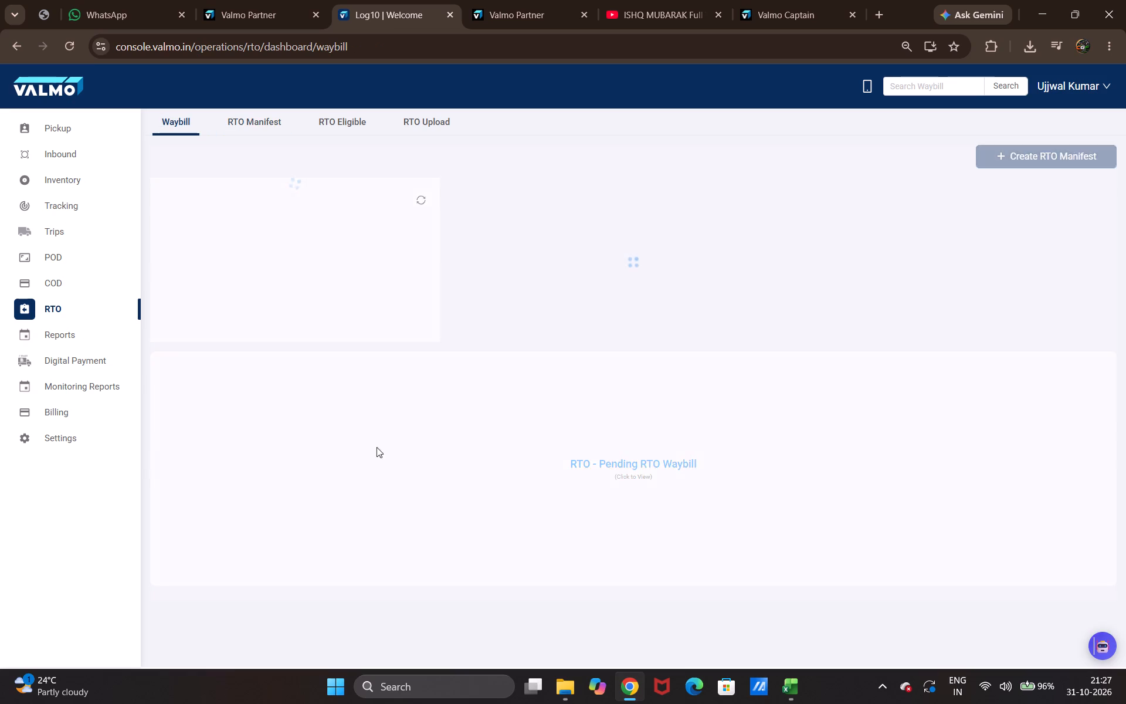
left_click(377, 450)
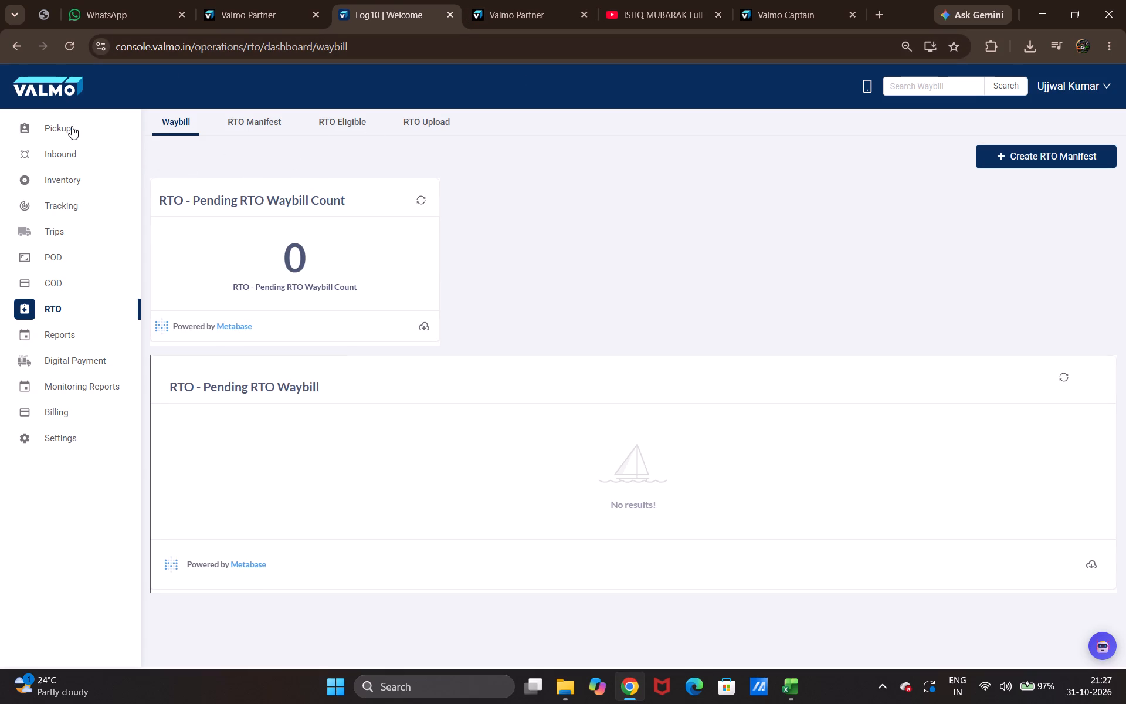
Download the RTO bulk upload sample file and open it in Excel with editing enabled.
left_click(422, 131)
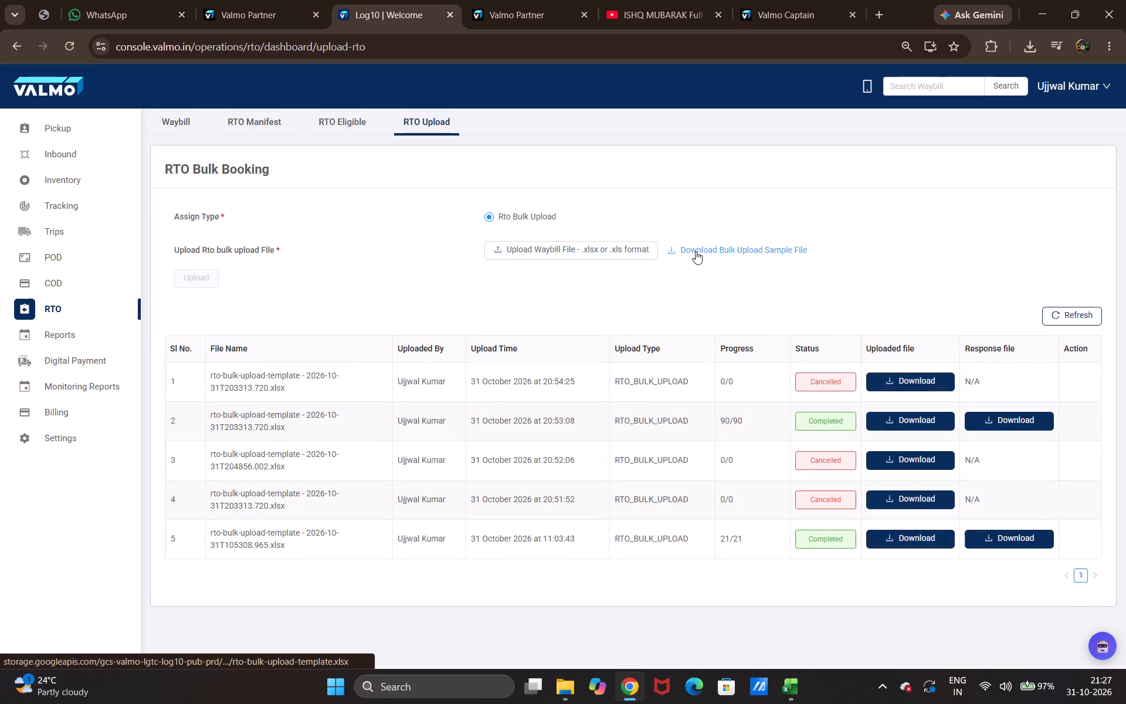
left_click(696, 251)
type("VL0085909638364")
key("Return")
left_click(1035, 46)
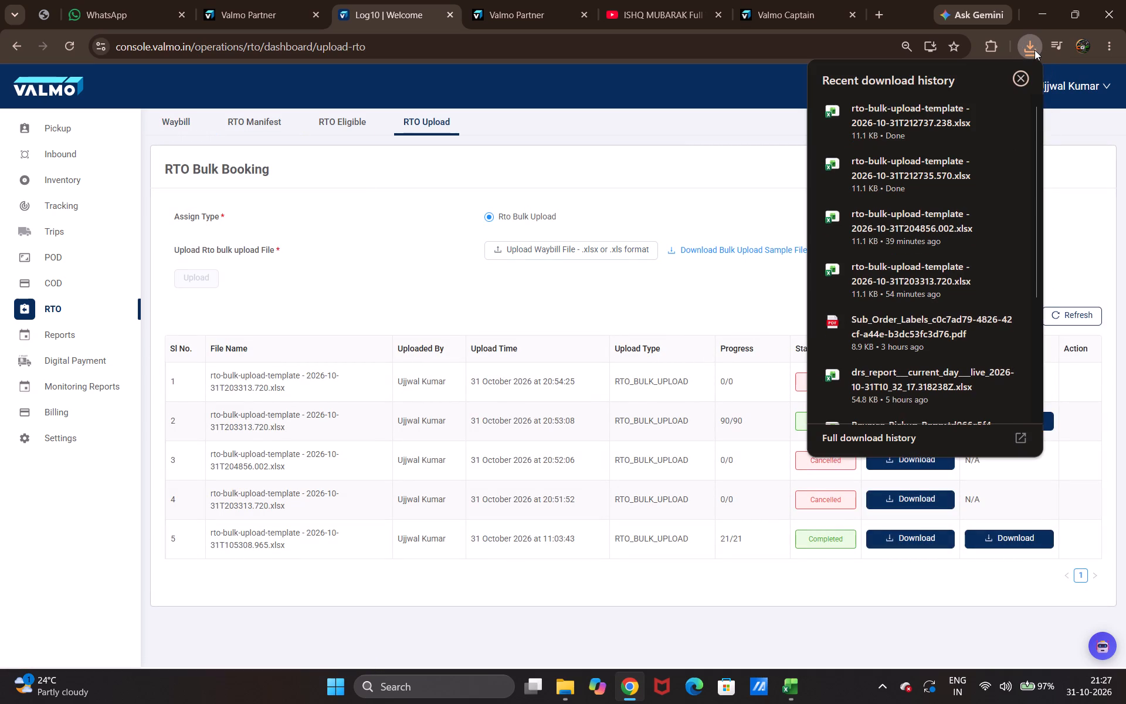
left_click(1008, 110)
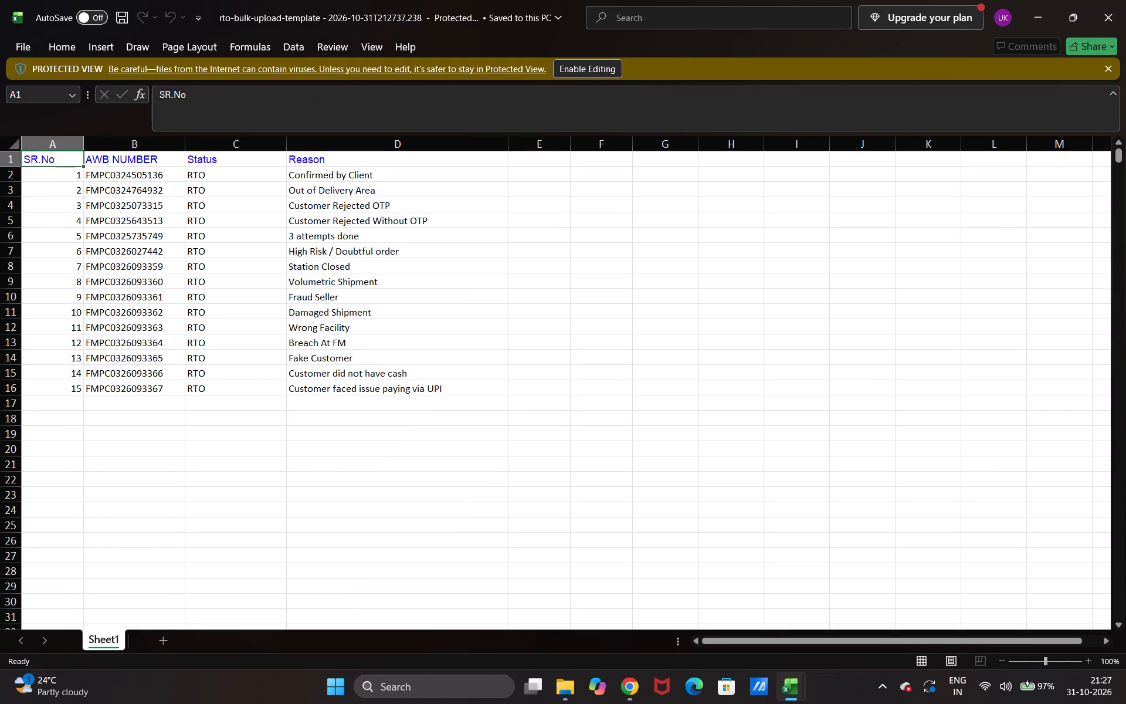
left_click(585, 68)
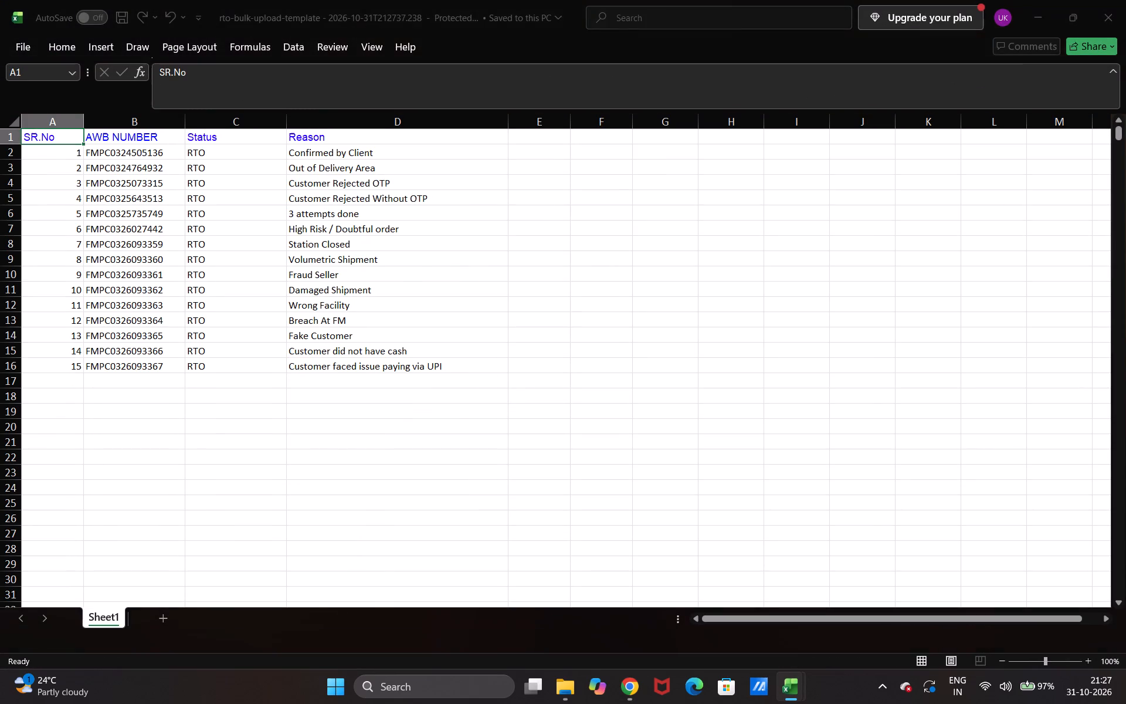
Clear the sample AWB numbers from cells B2 to B16.
left_click_drag(86, 222, 187, 475)
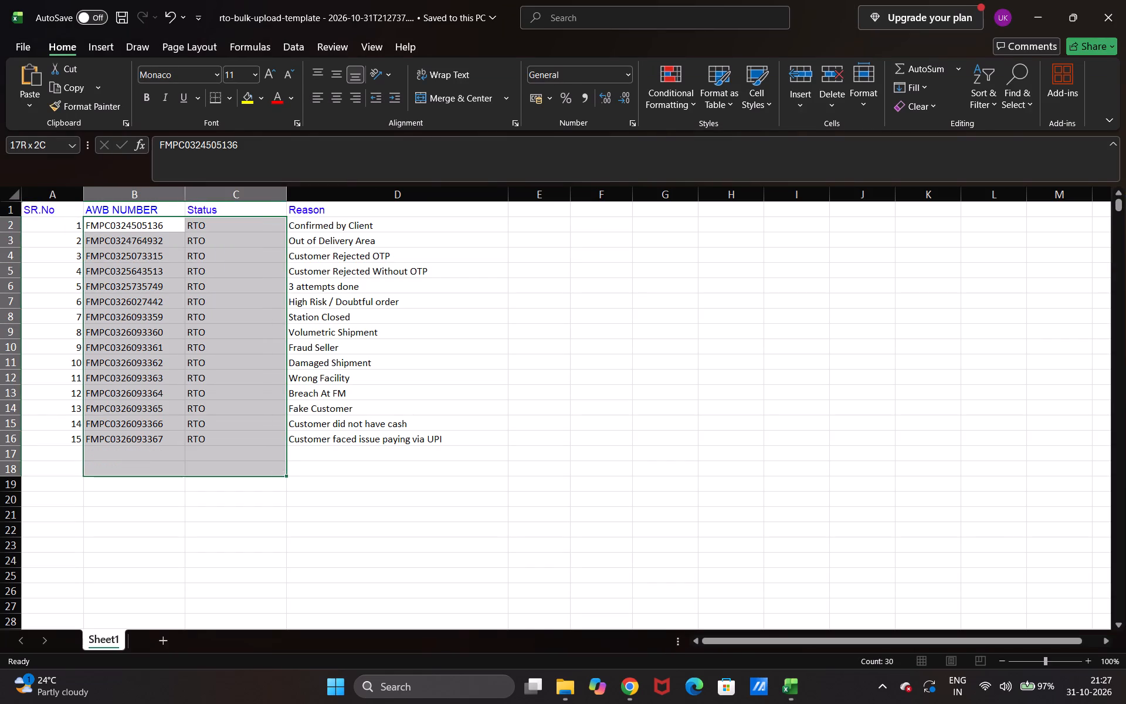
left_click_drag(187, 475, 157, 441)
right_click(157, 441)
left_click(206, 393)
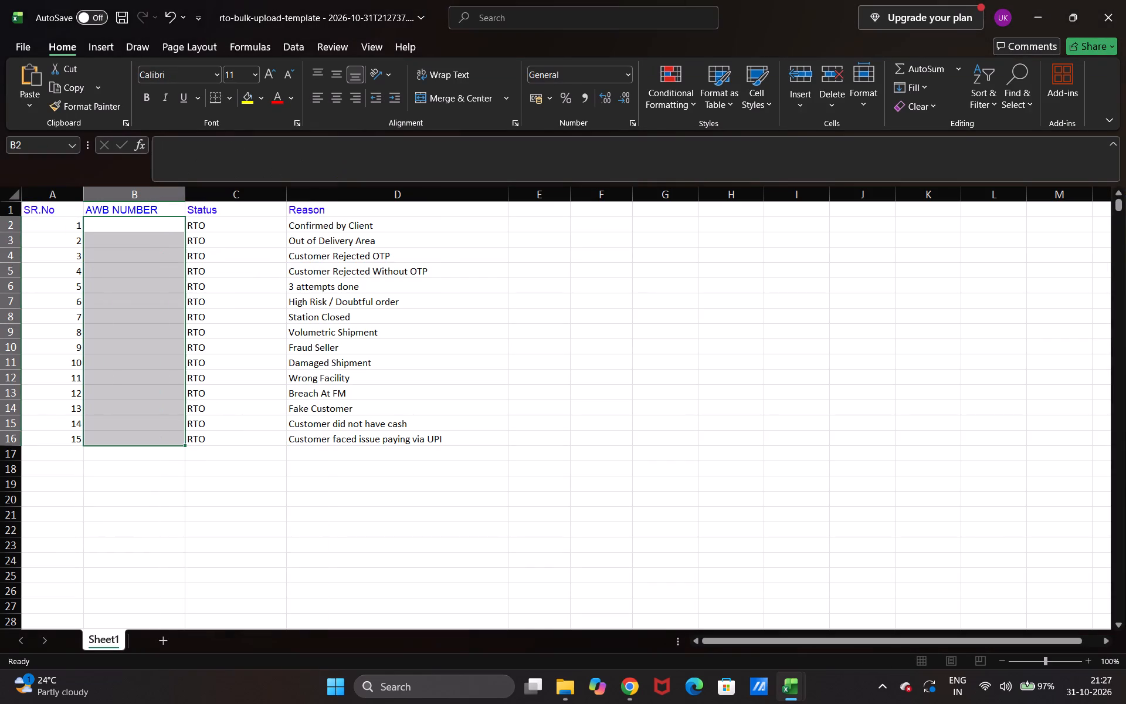
left_click(160, 228)
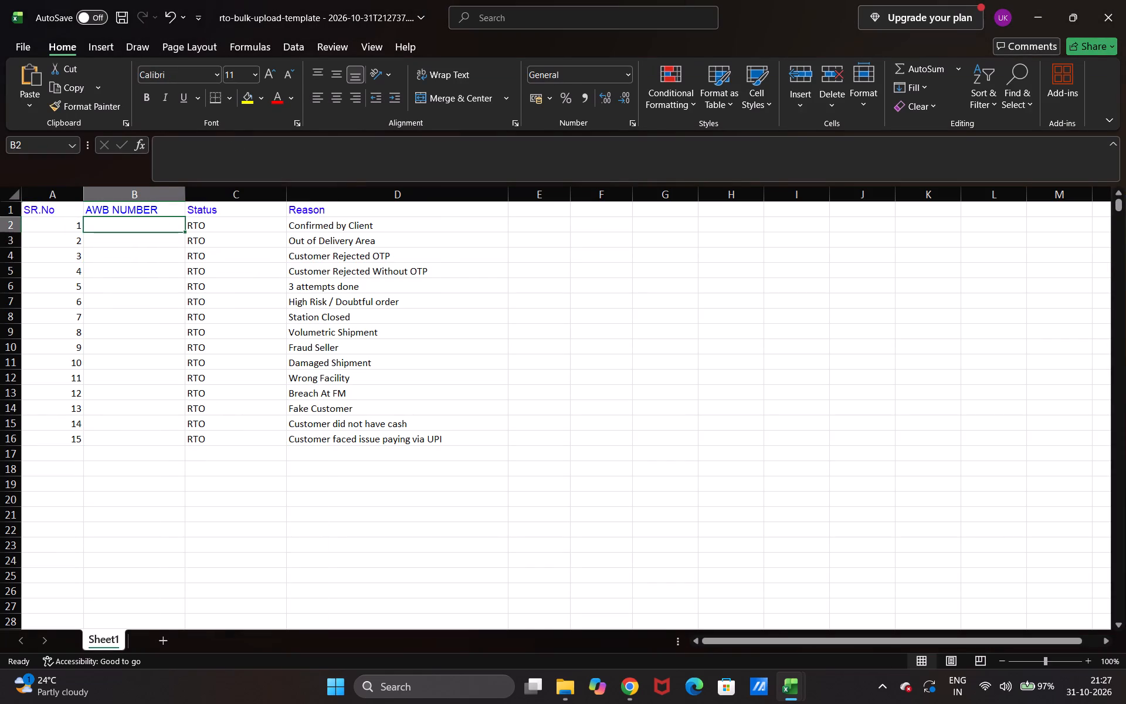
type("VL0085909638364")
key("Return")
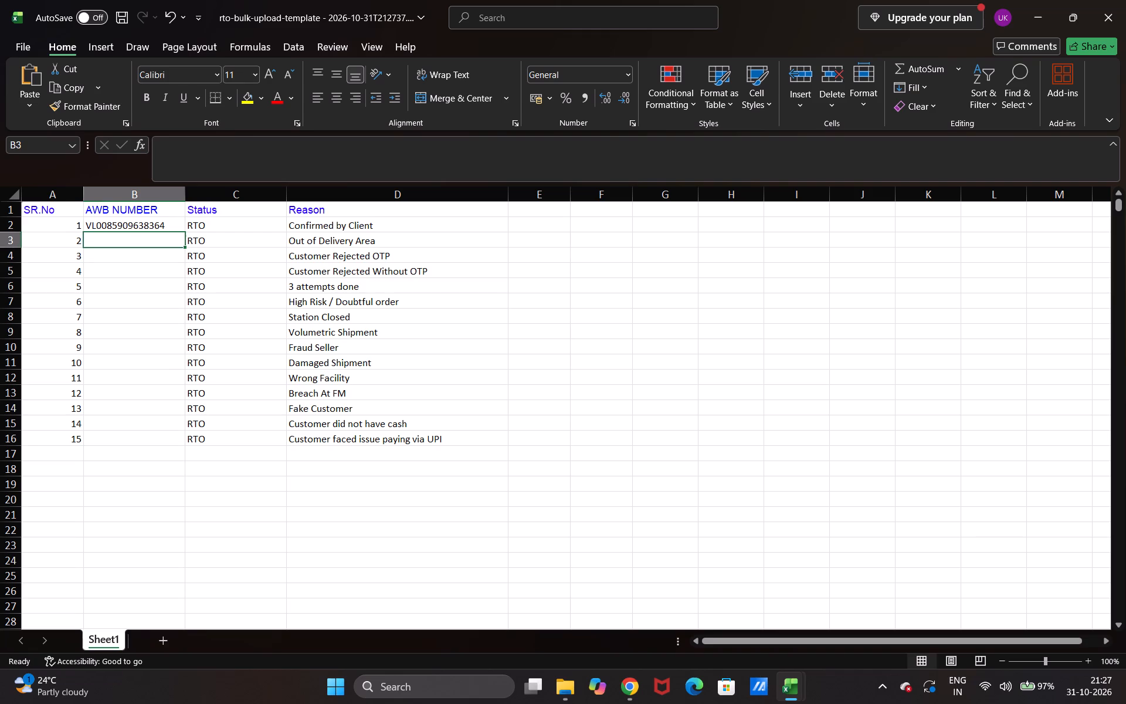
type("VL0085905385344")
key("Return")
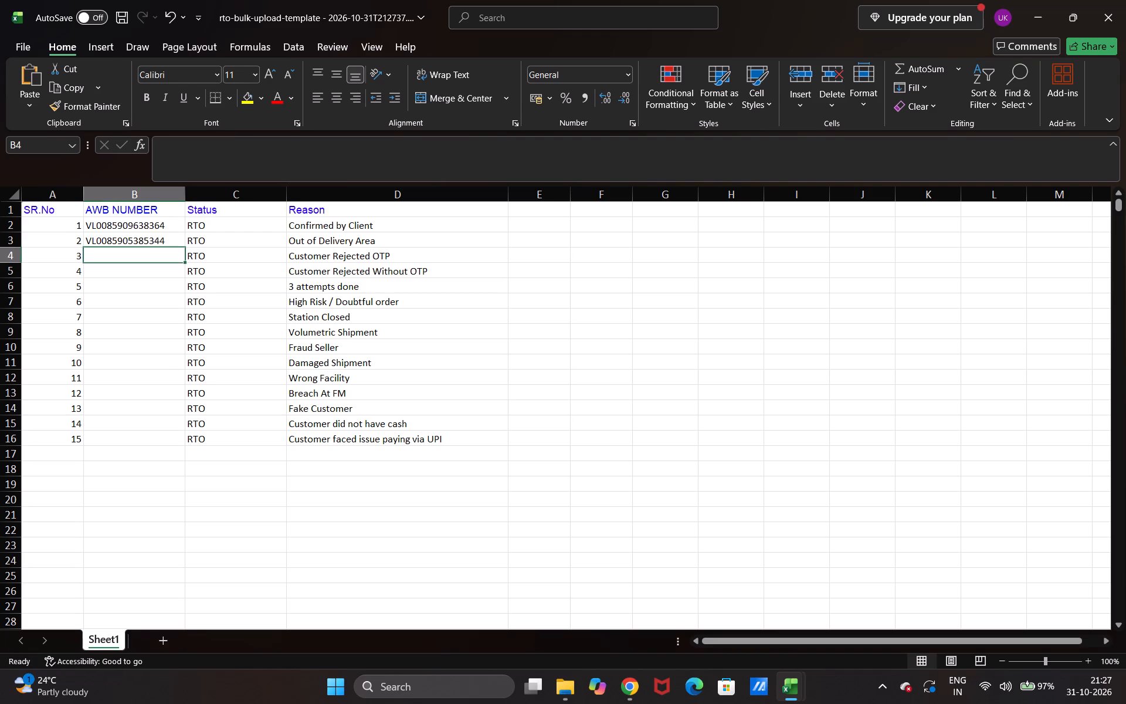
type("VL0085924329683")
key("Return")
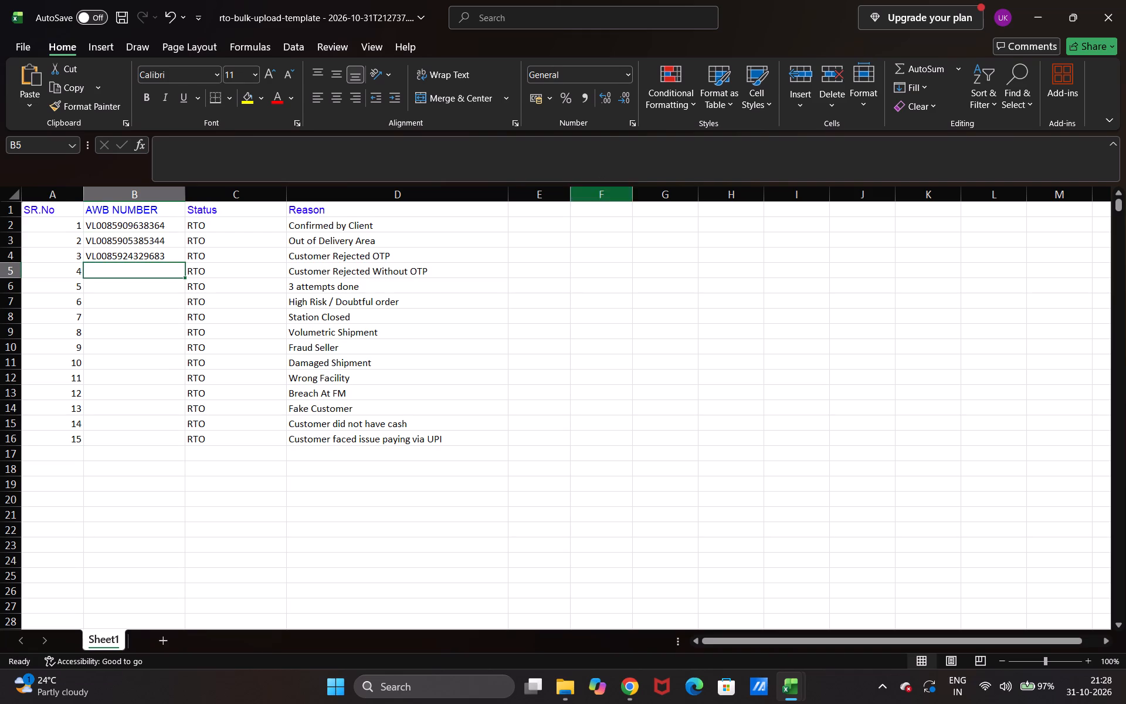
Switch to YouTube in Chrome and resume the ISHQ MUBARAK song video.
left_click(623, 693)
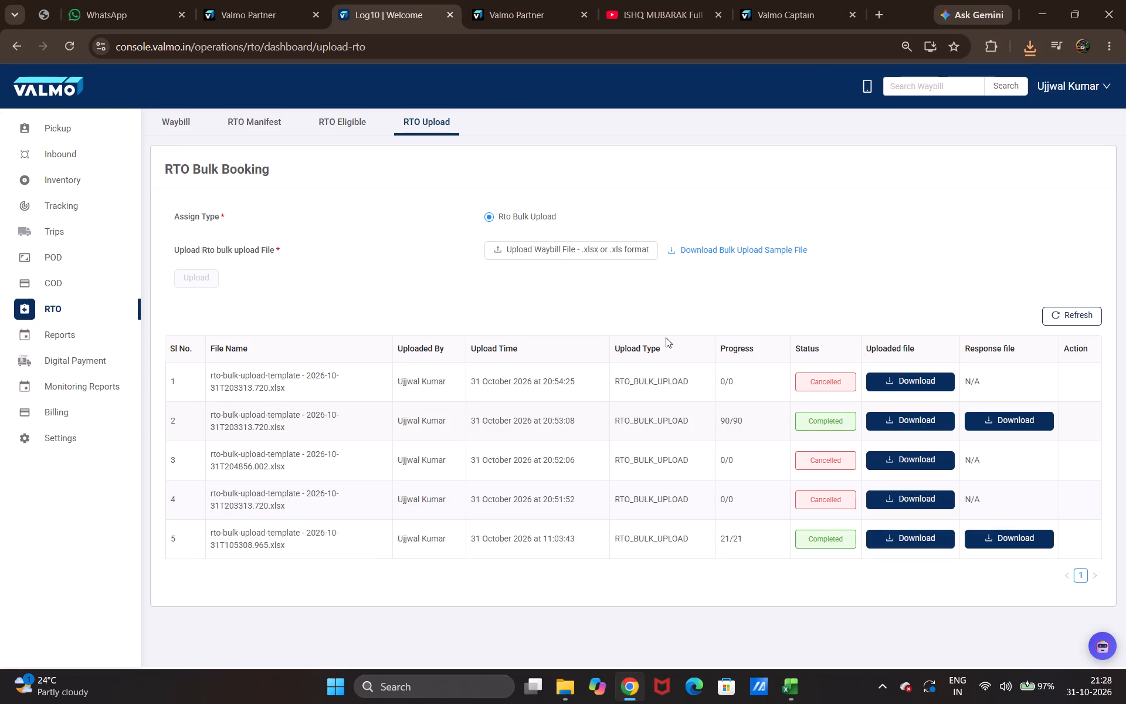
left_click(660, 1)
left_click(438, 351)
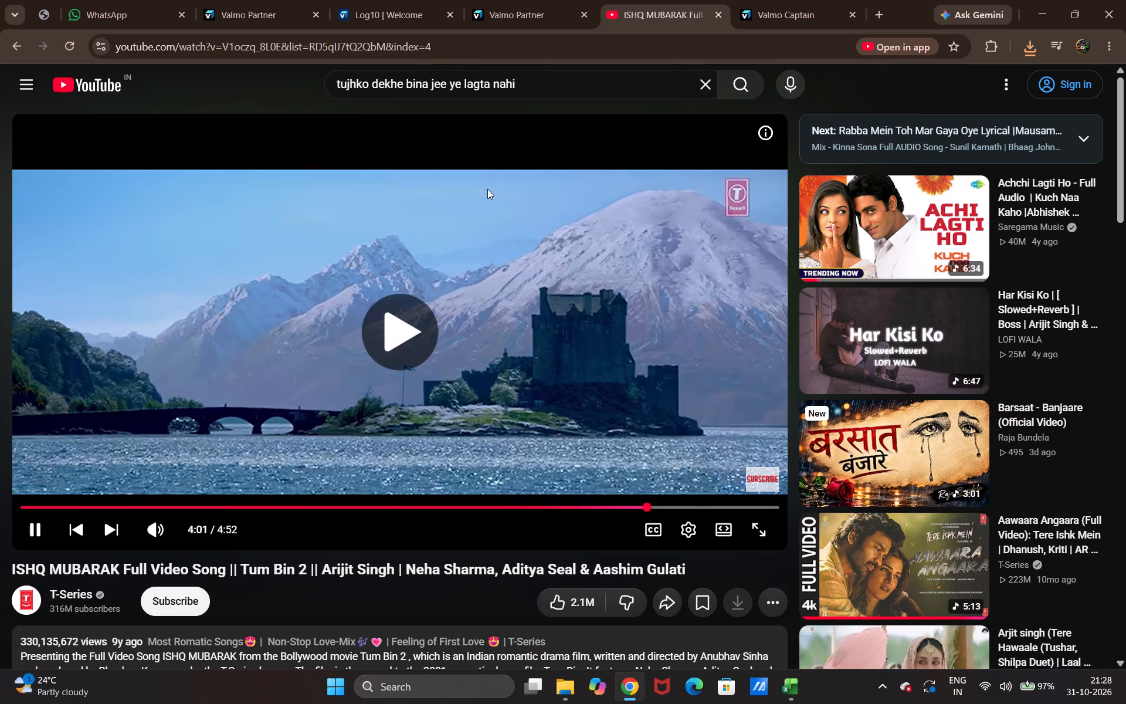
left_click(411, 3)
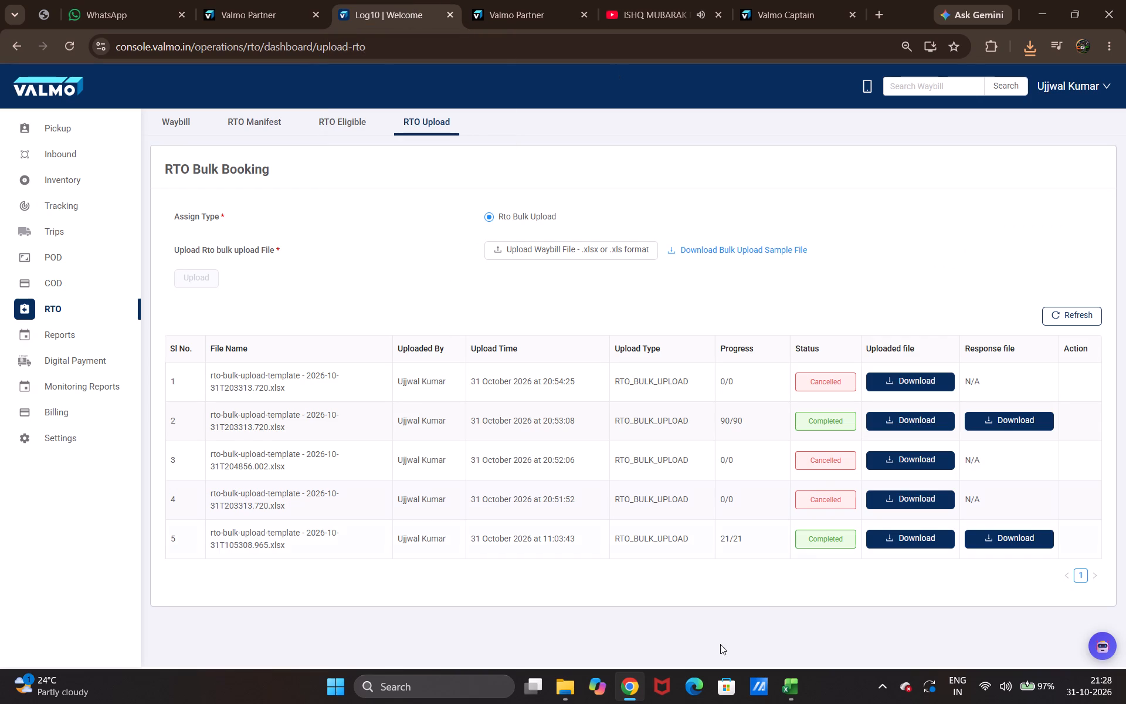
left_click(788, 678)
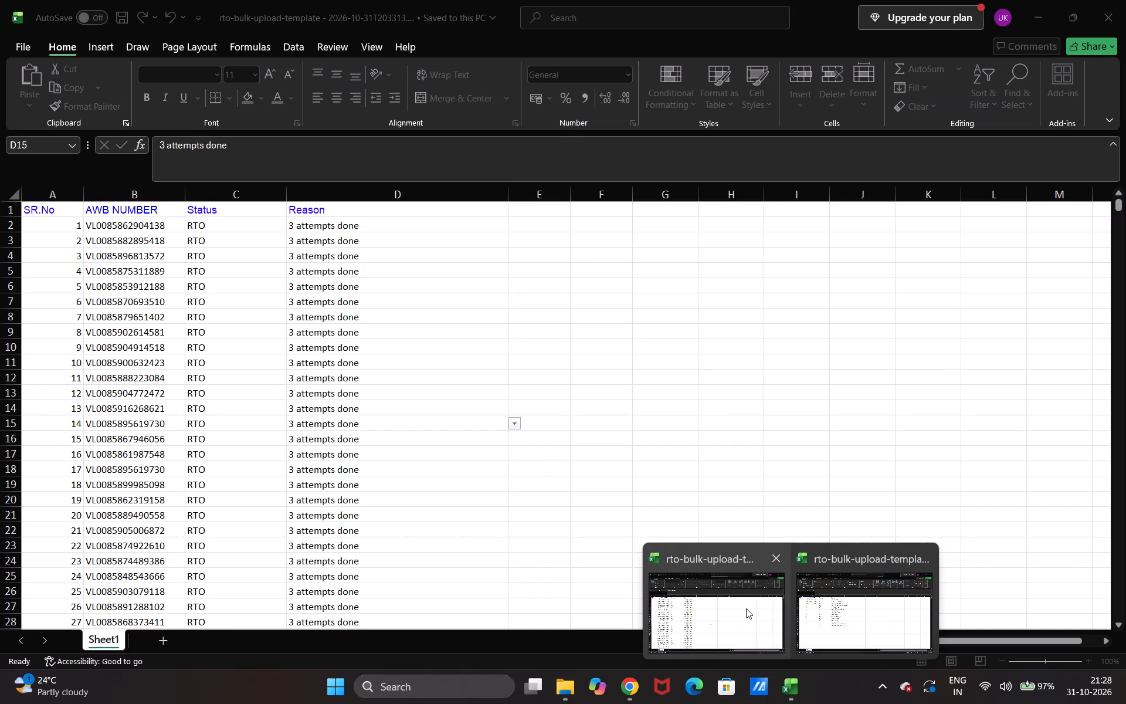
left_click(829, 609)
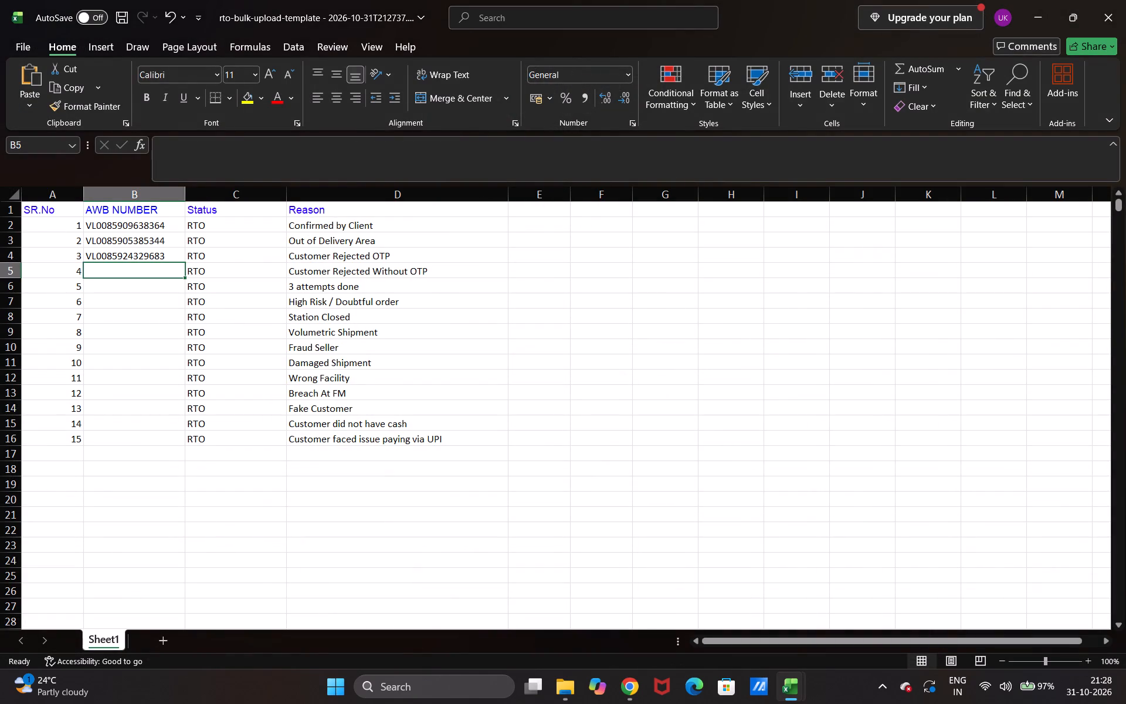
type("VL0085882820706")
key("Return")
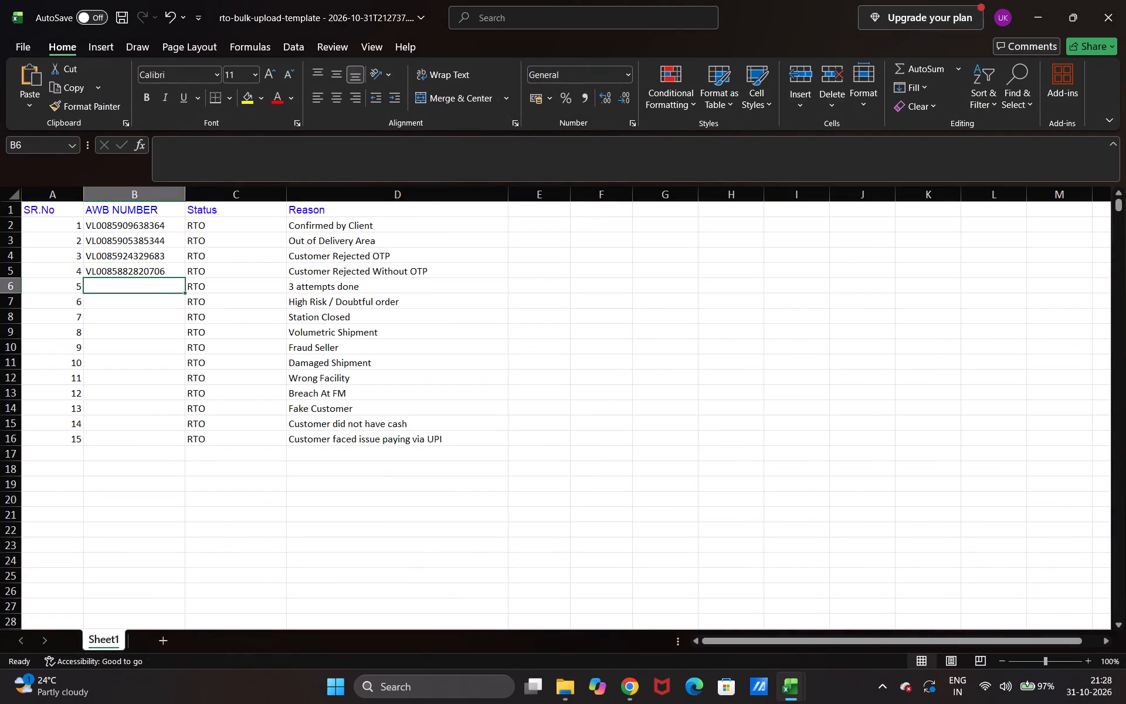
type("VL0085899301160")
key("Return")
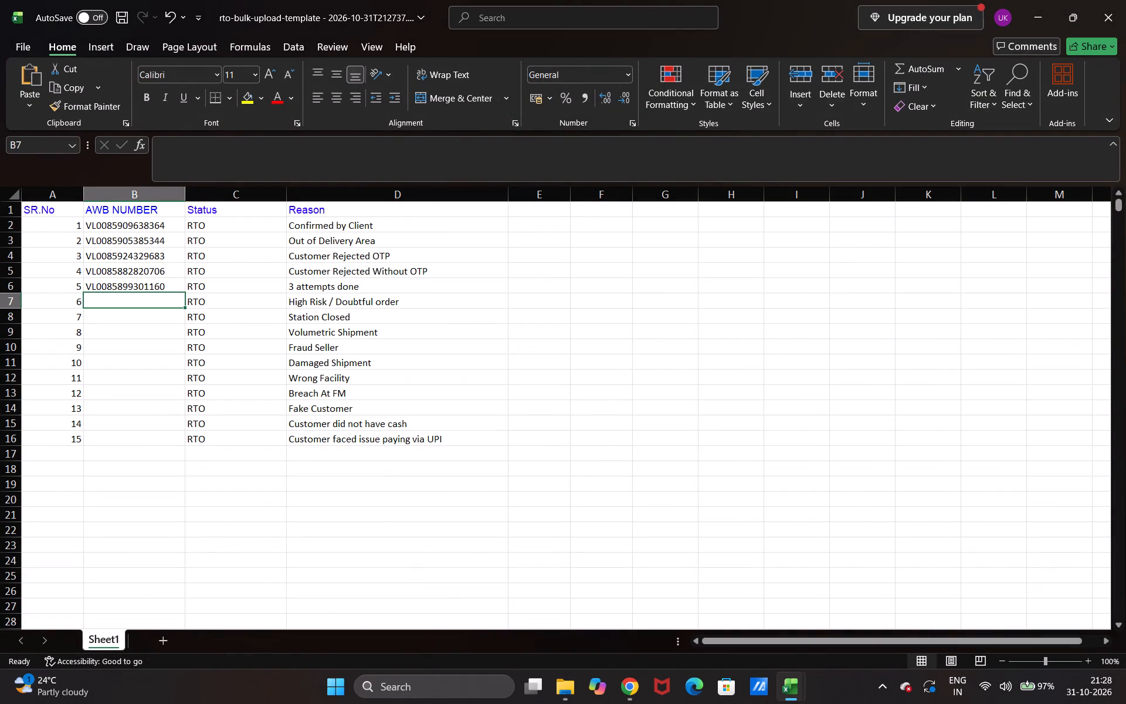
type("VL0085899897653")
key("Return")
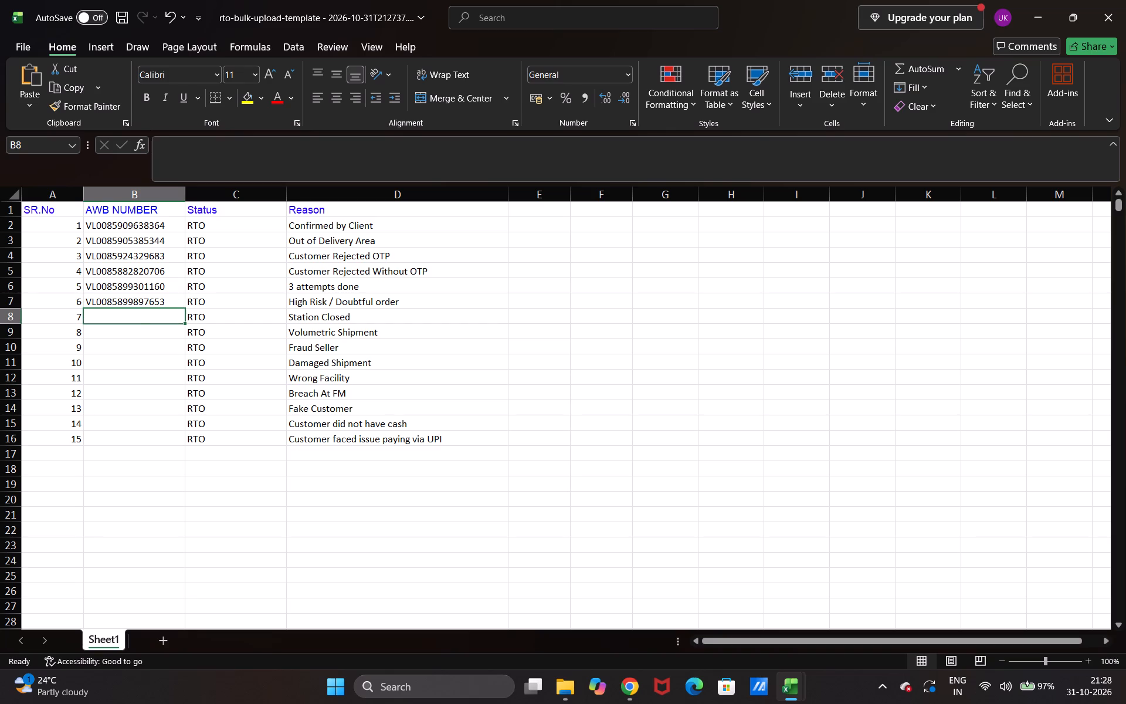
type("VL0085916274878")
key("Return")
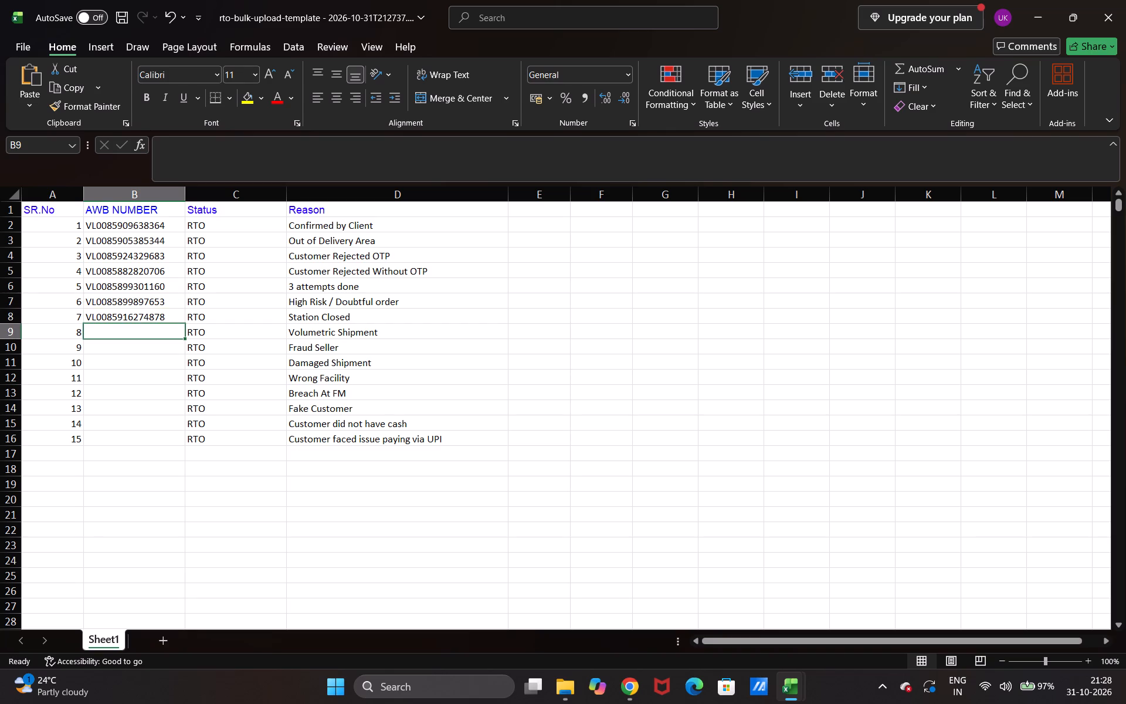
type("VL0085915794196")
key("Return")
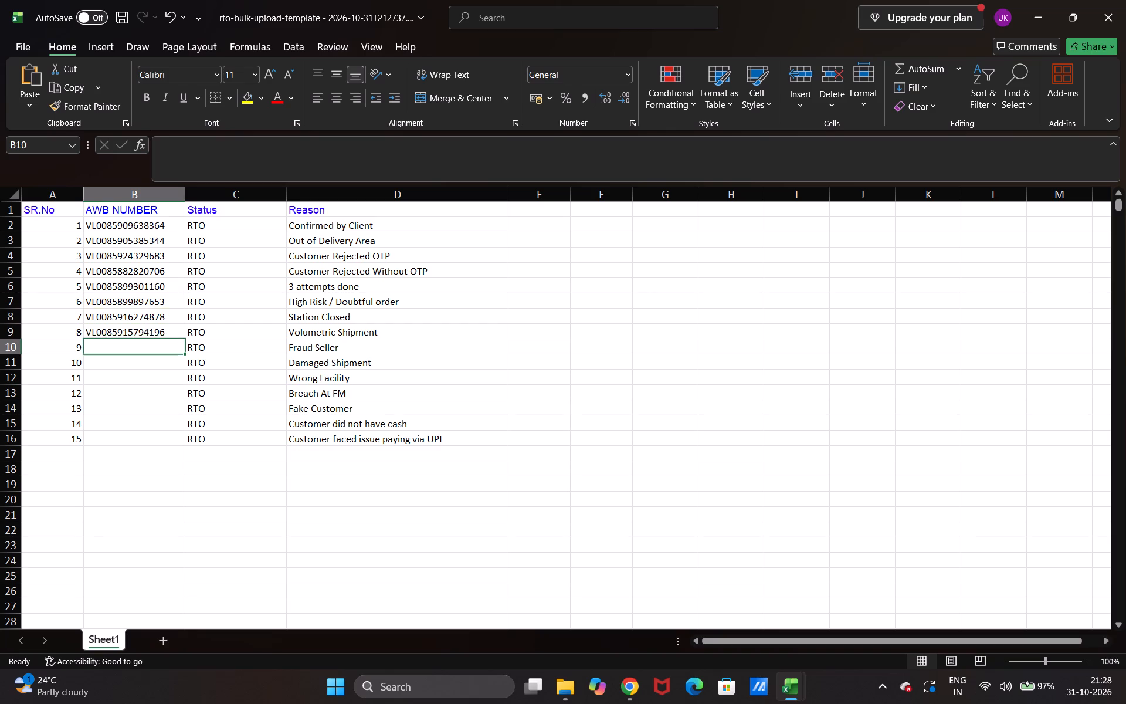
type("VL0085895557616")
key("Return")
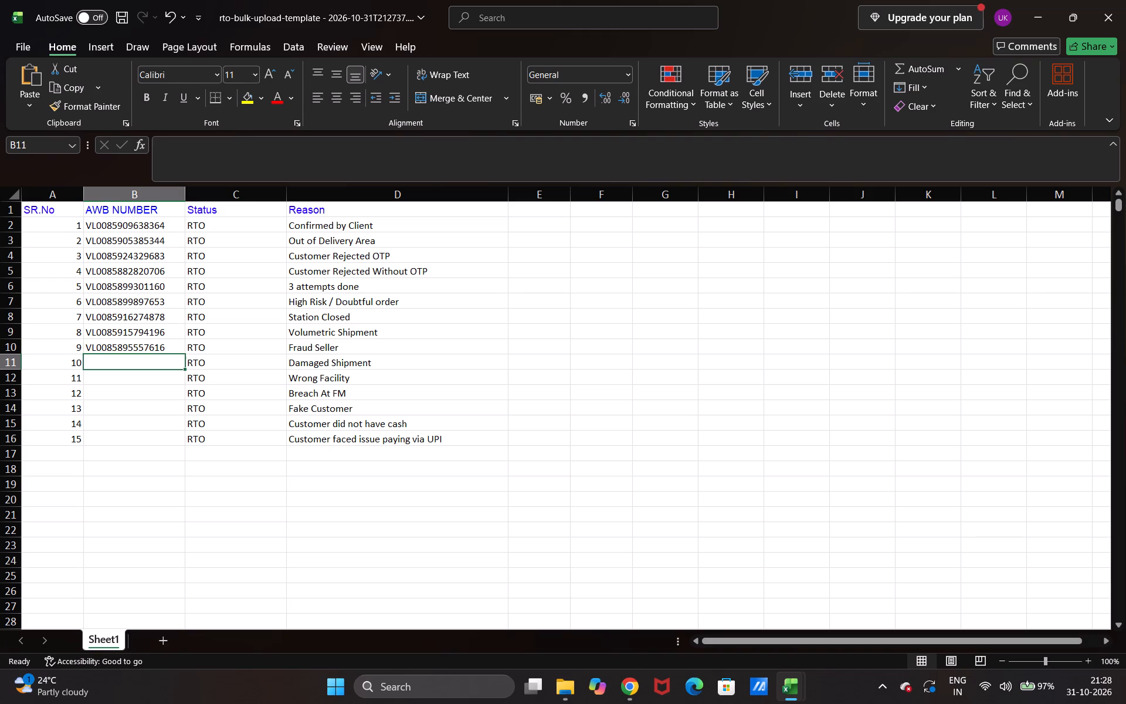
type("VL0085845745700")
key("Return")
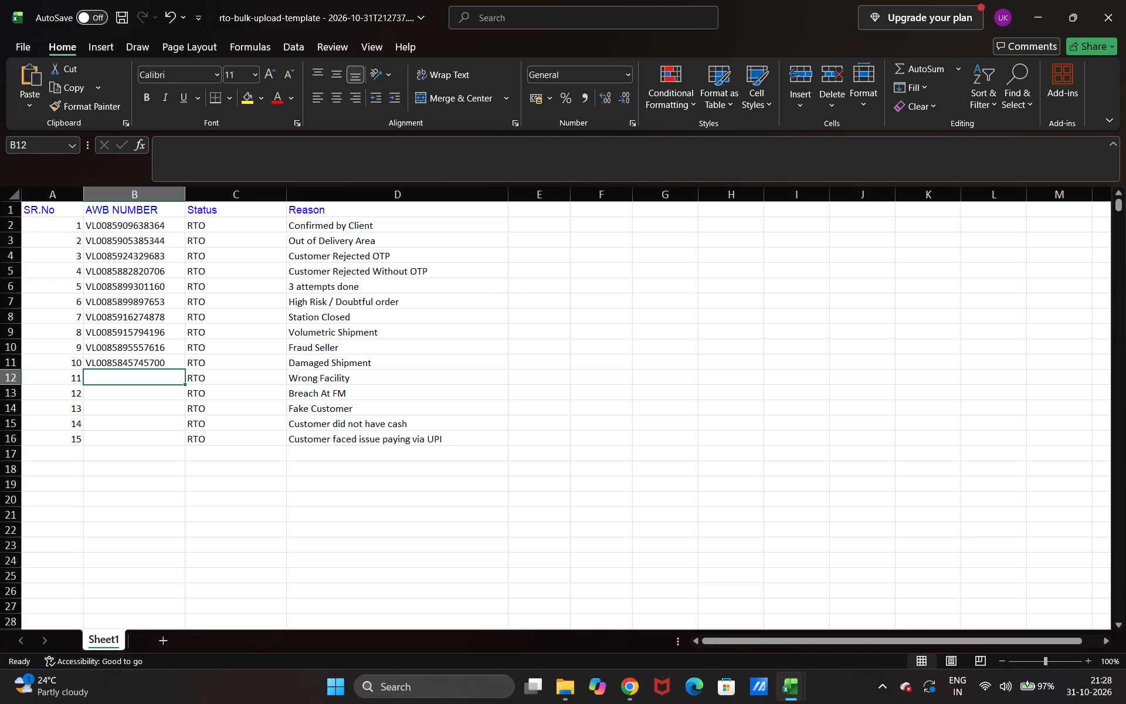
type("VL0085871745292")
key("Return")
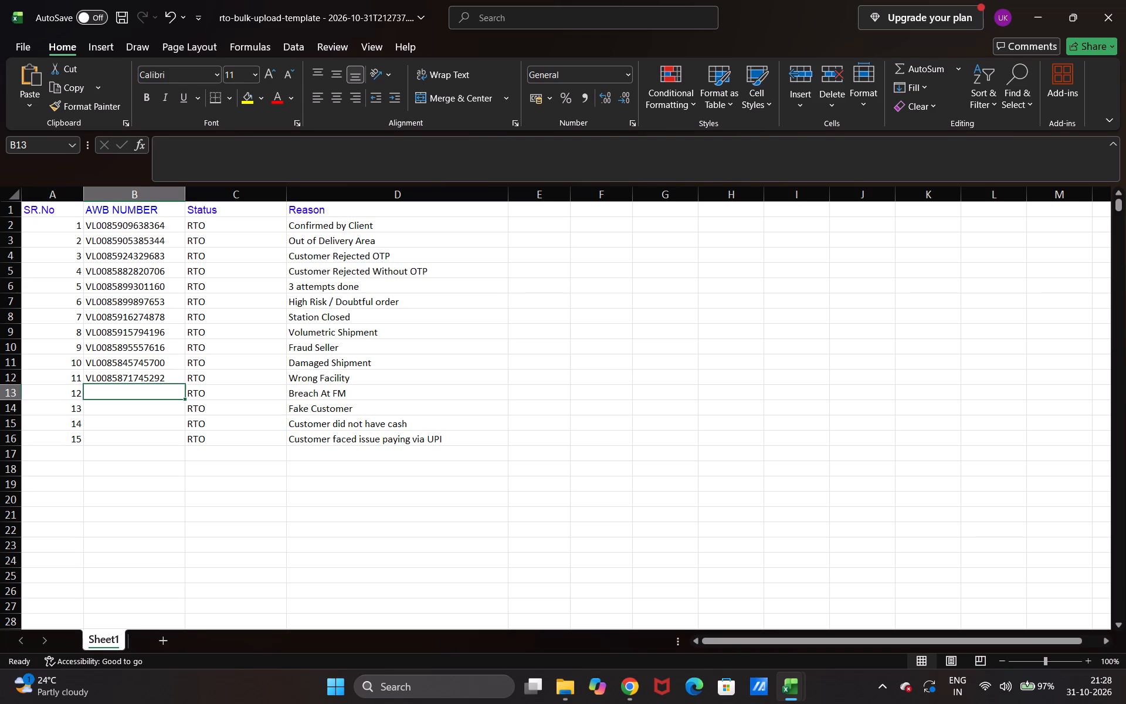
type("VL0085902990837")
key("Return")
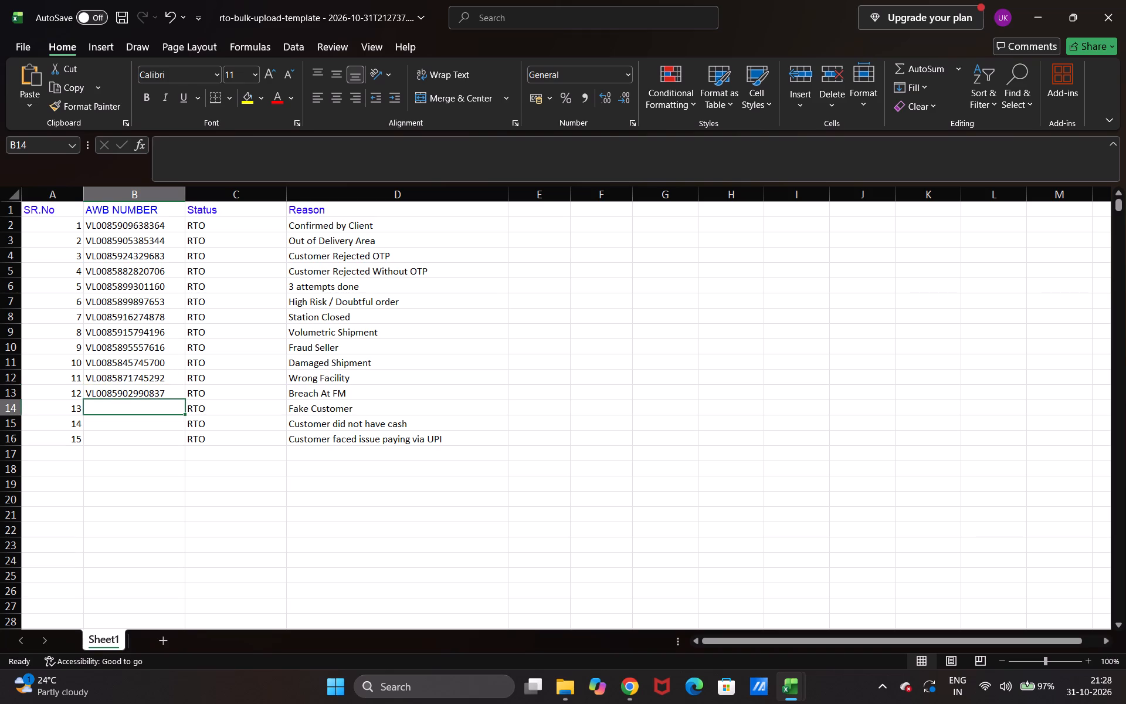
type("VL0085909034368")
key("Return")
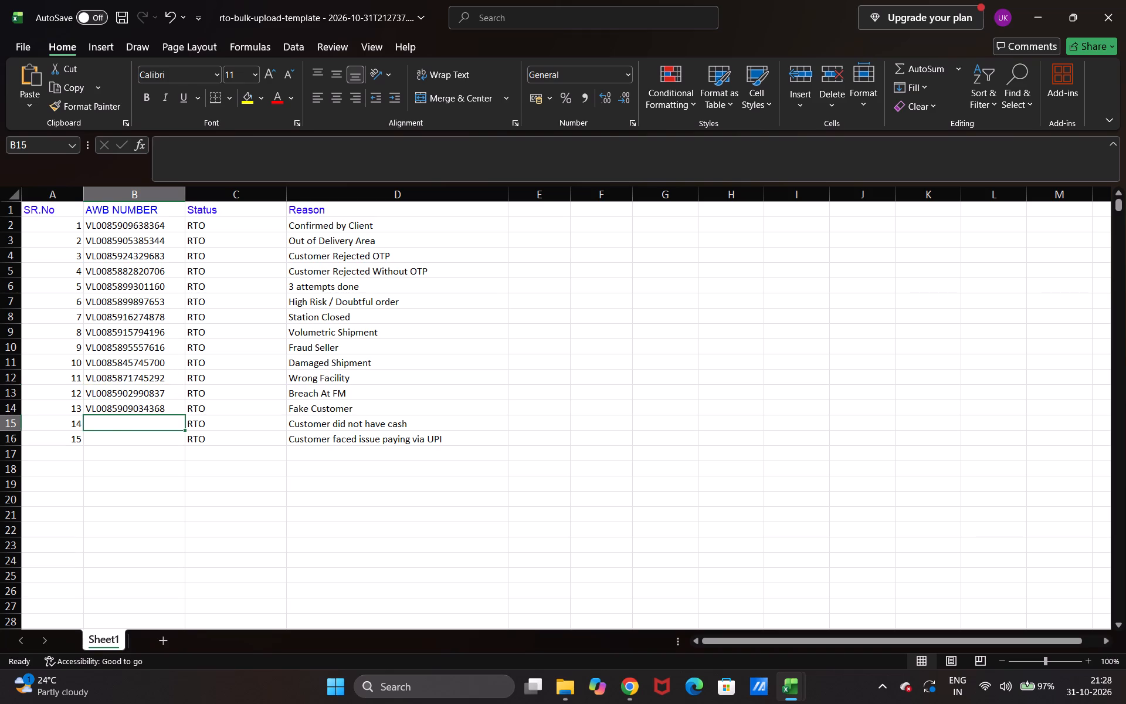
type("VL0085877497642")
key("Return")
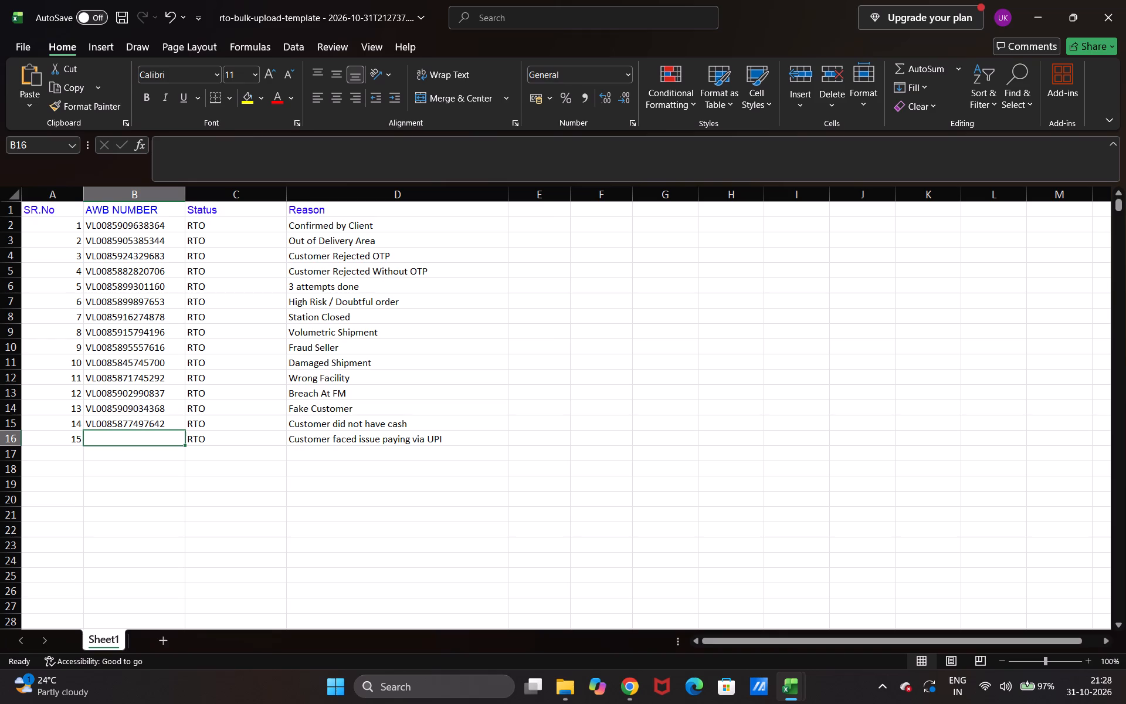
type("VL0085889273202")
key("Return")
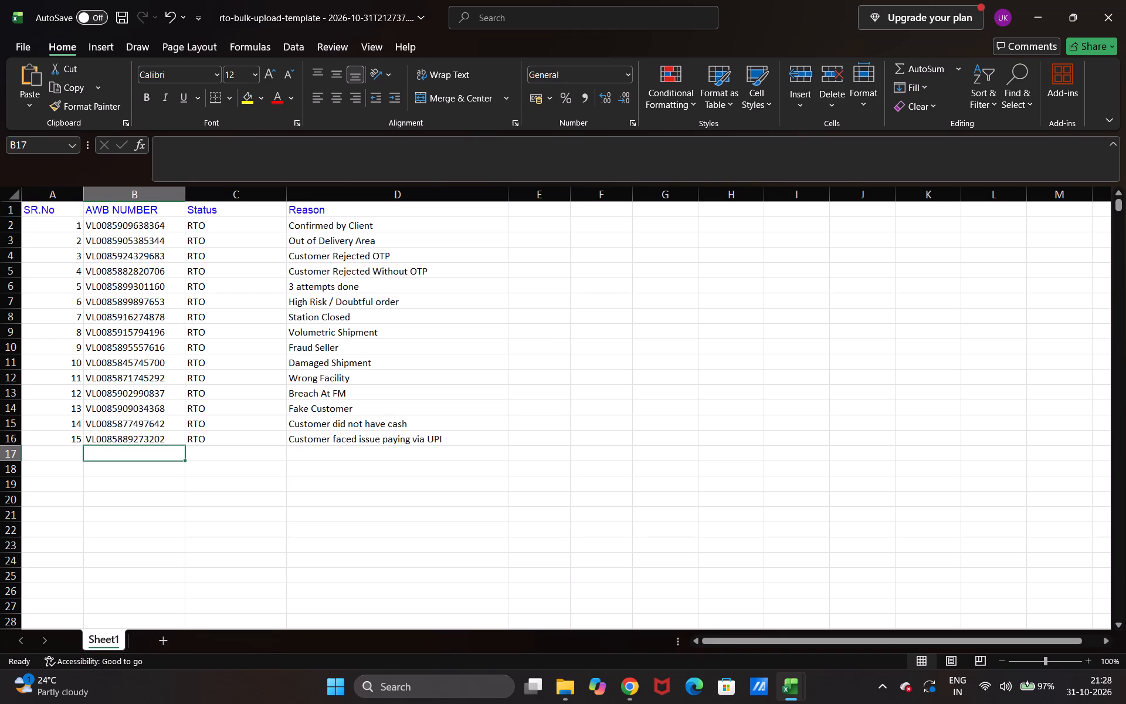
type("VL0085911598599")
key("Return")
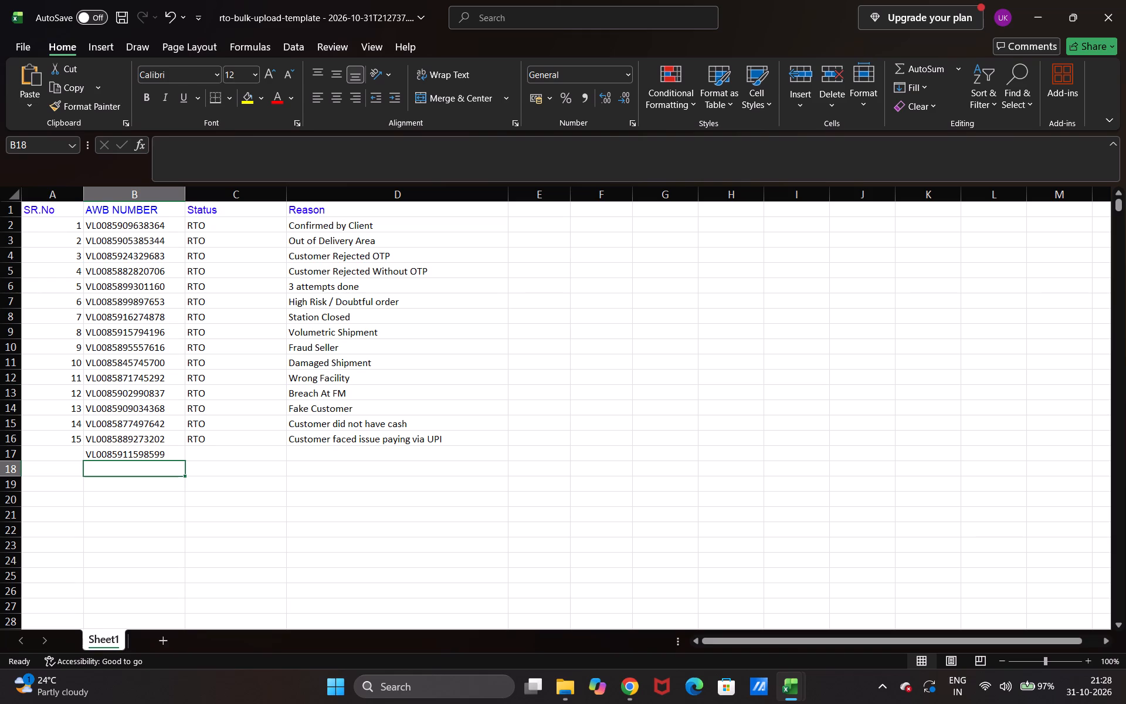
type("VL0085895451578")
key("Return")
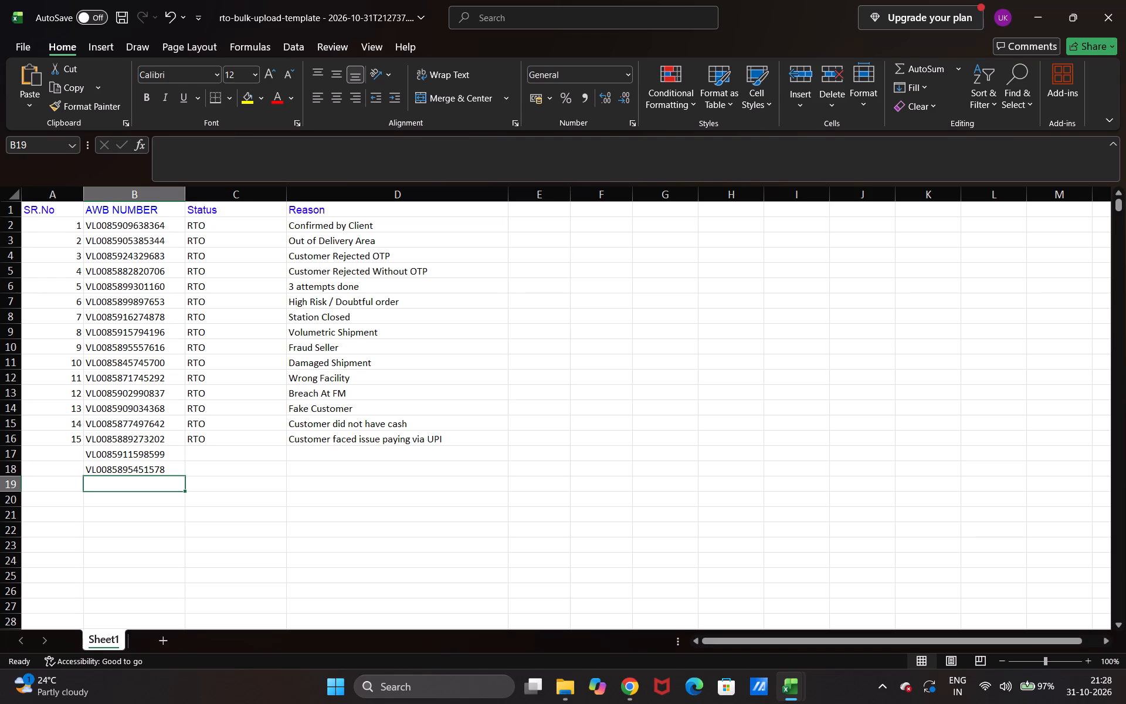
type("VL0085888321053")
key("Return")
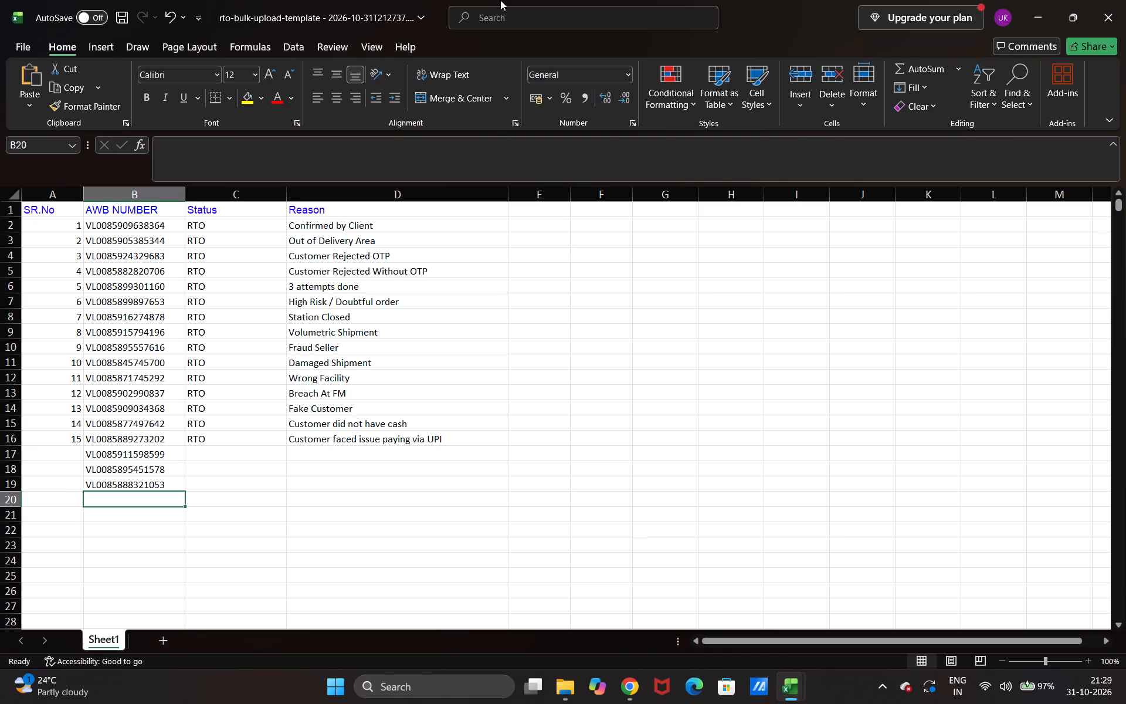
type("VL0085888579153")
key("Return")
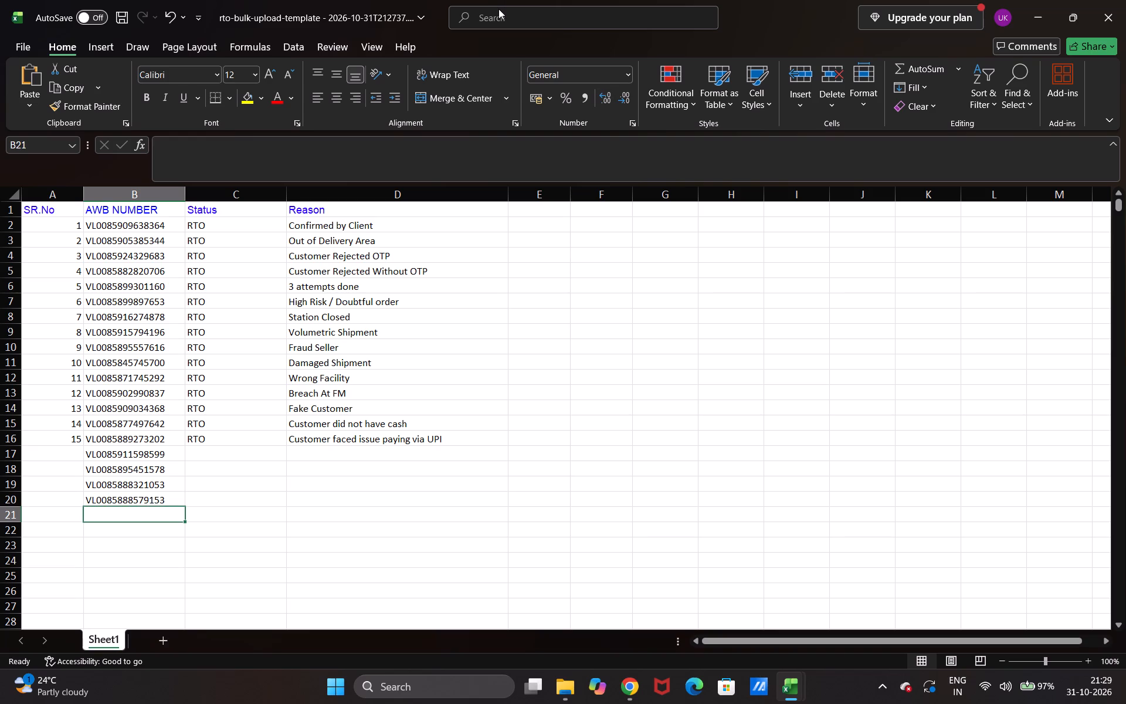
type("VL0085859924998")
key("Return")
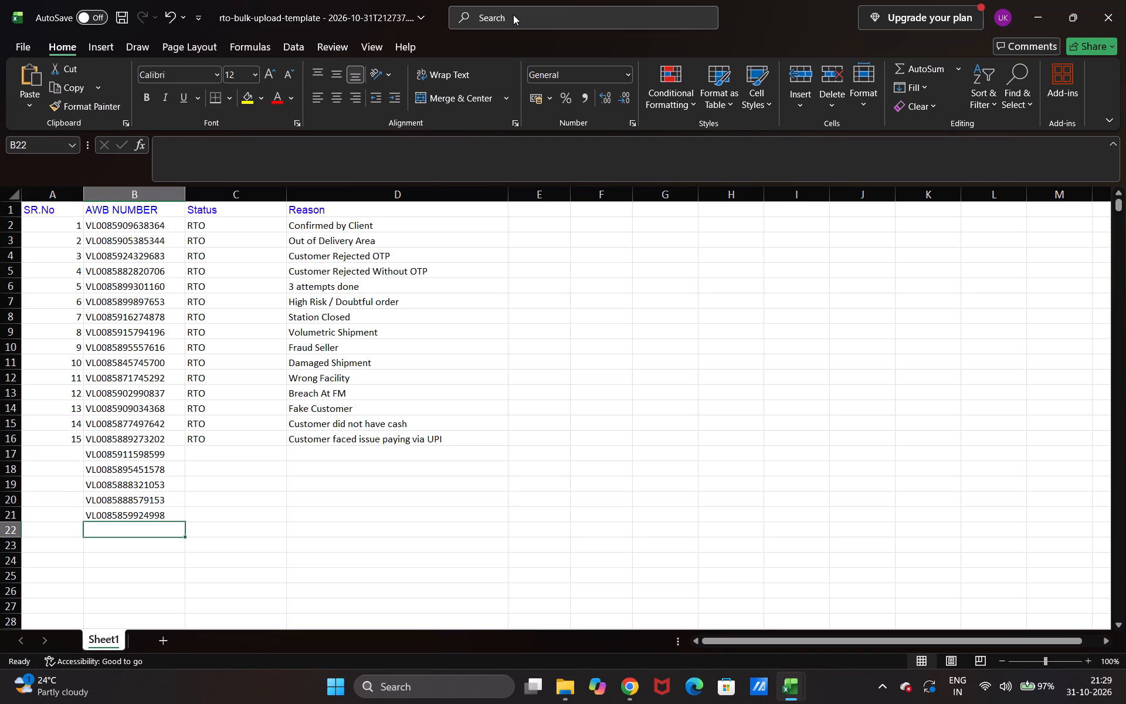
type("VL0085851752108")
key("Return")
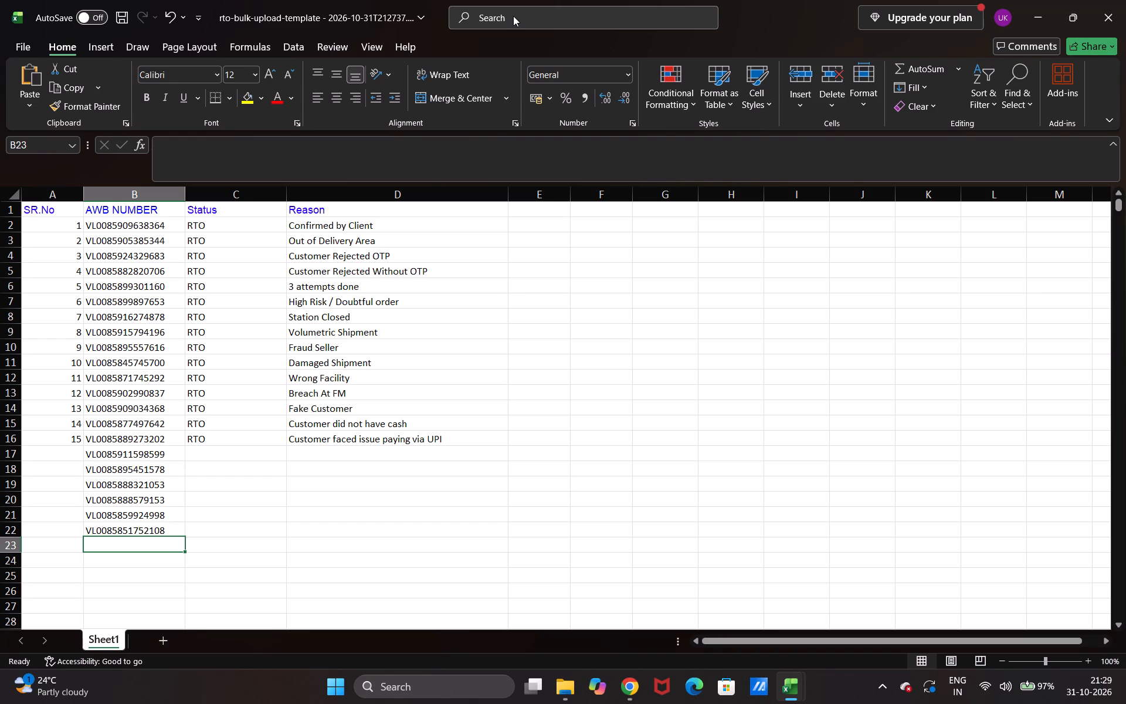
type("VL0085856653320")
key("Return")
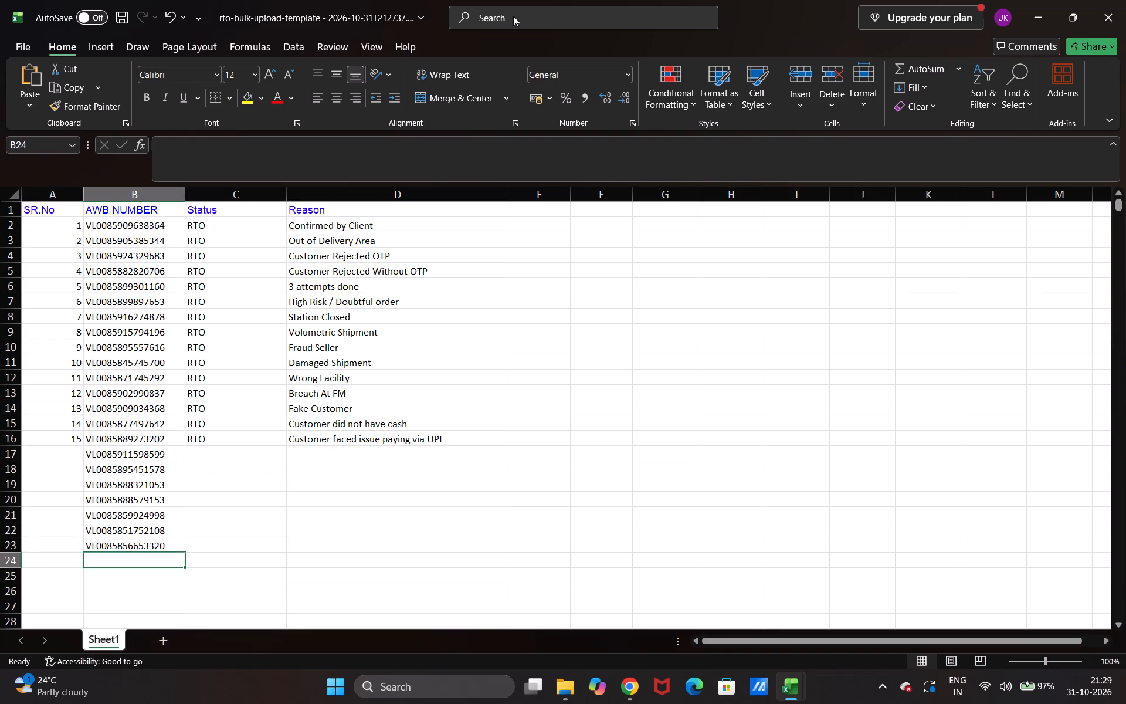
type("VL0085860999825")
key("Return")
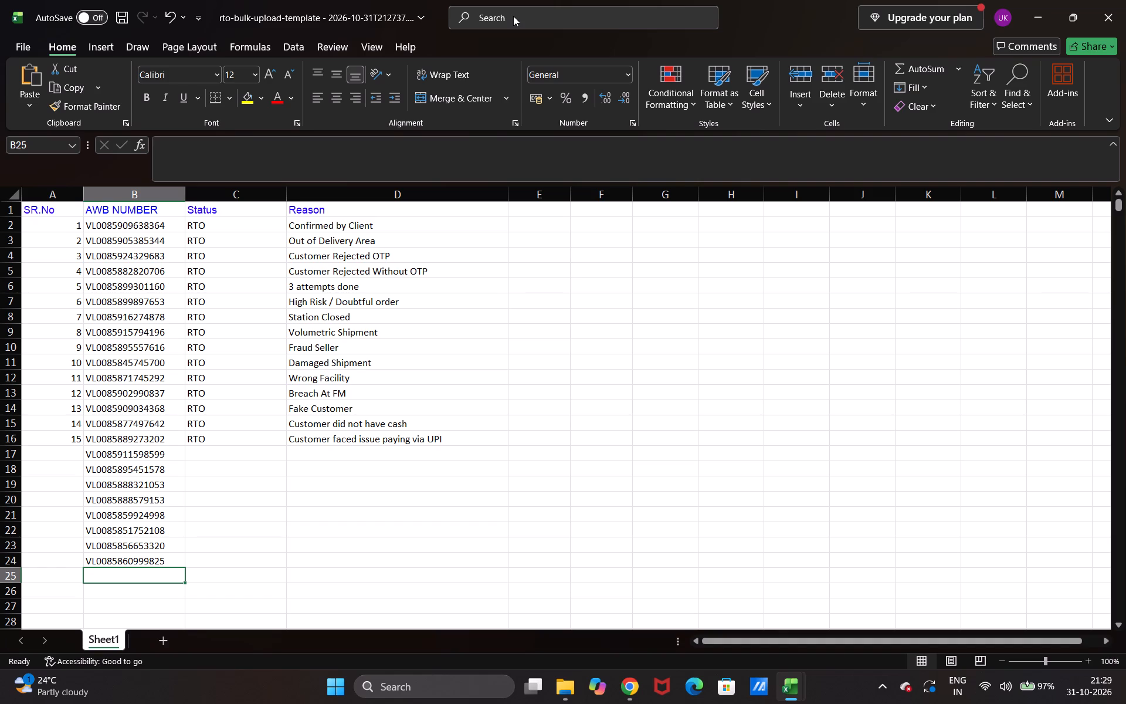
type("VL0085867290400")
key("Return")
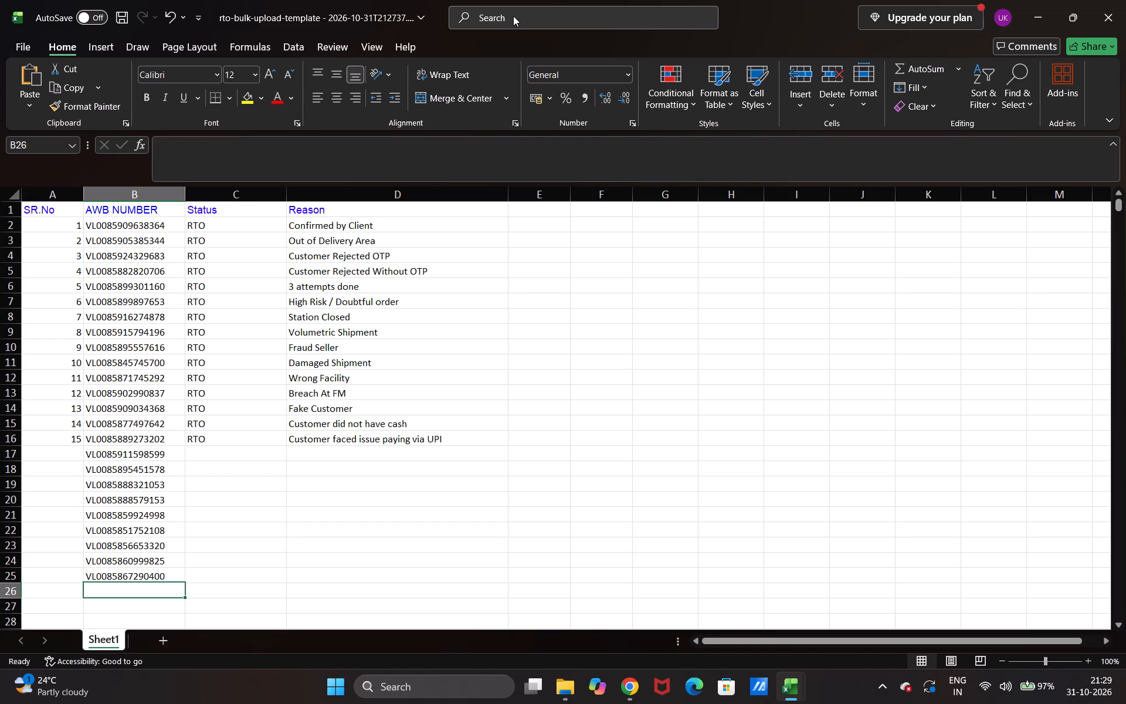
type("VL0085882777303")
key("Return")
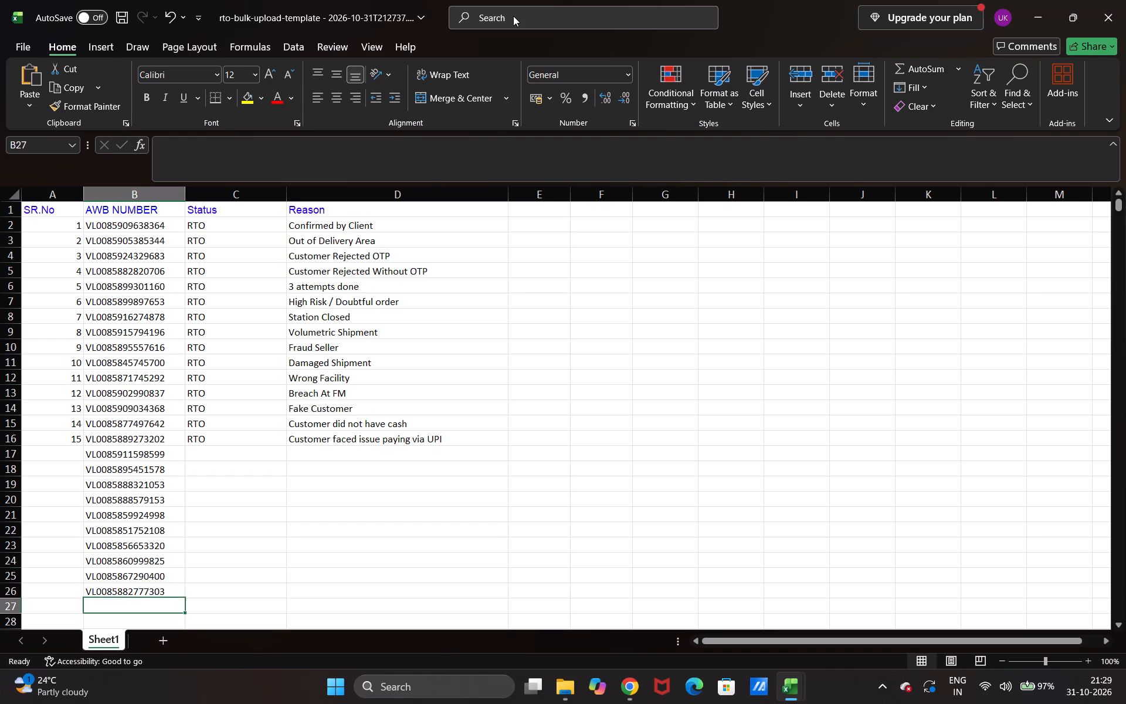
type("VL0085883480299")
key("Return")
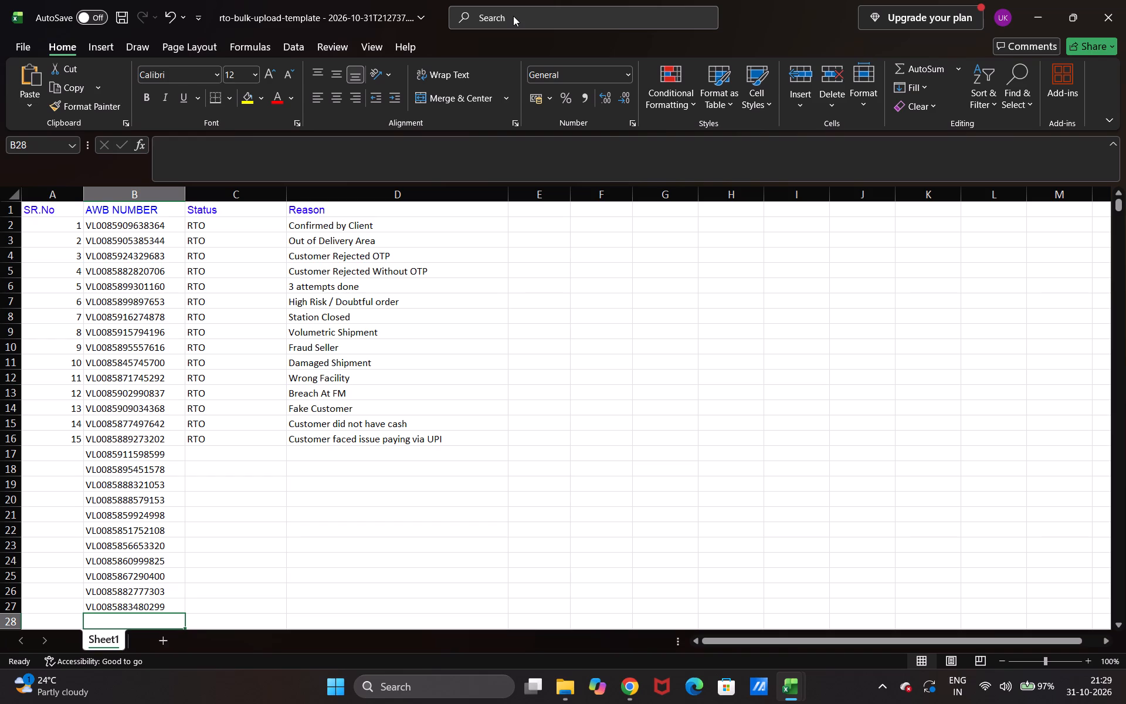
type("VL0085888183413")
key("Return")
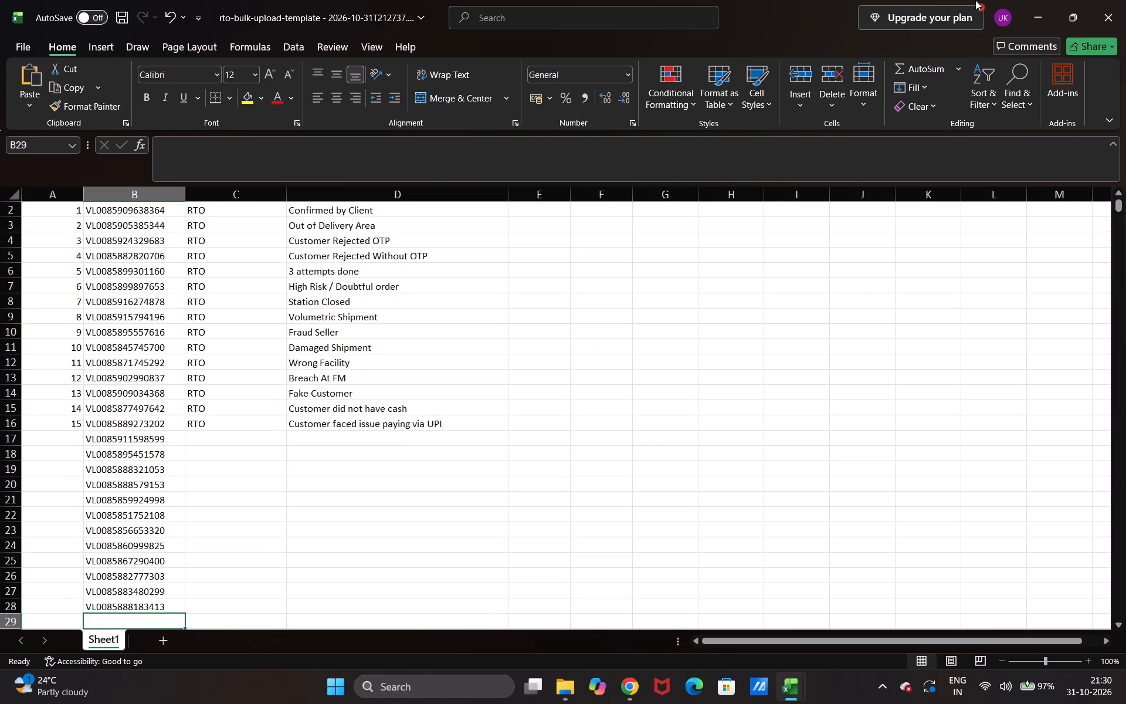
left_click(626, 693)
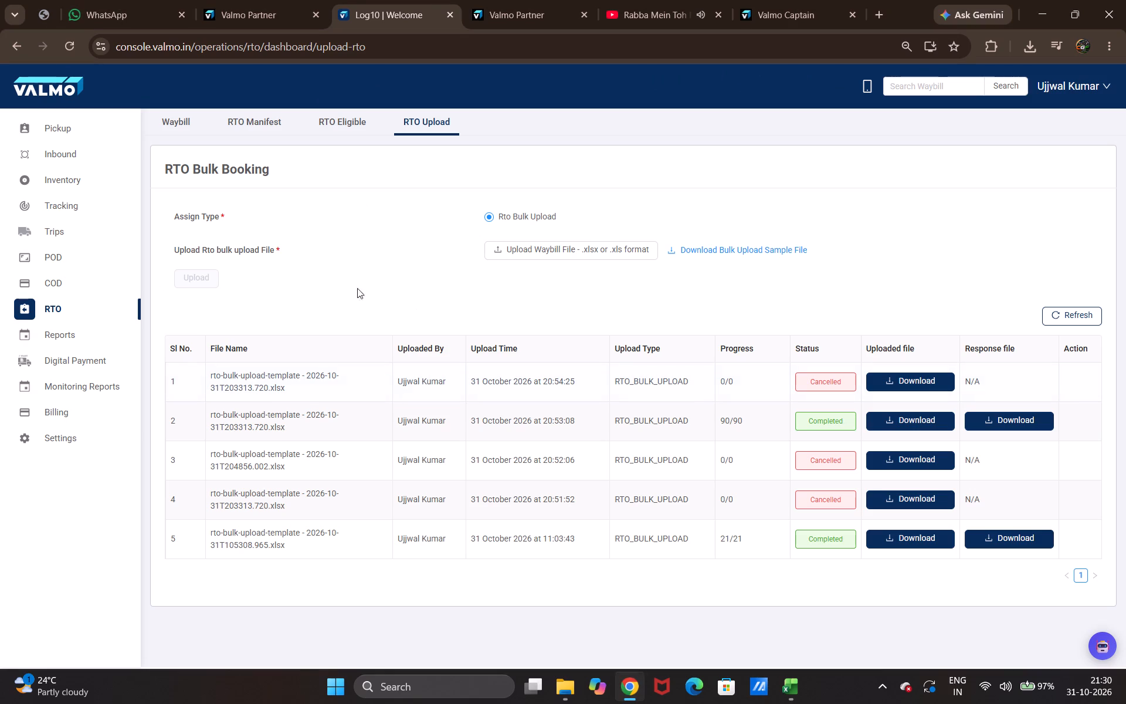
left_click(791, 6)
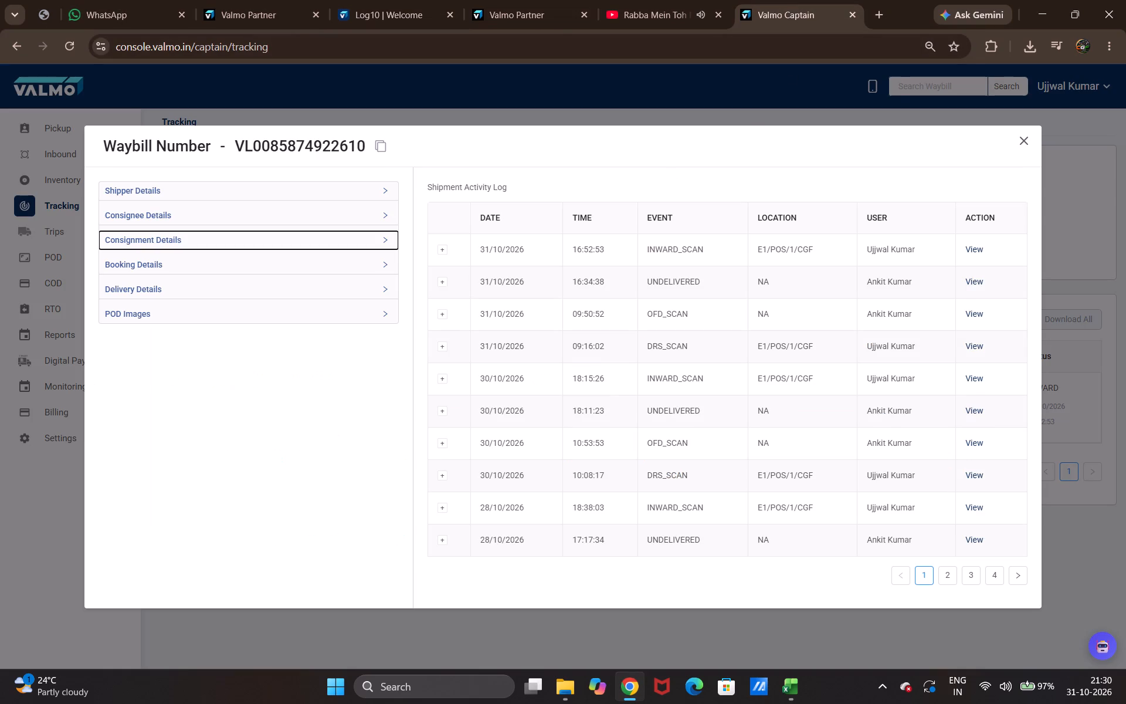
left_click(1020, 140)
double_click(586, 234)
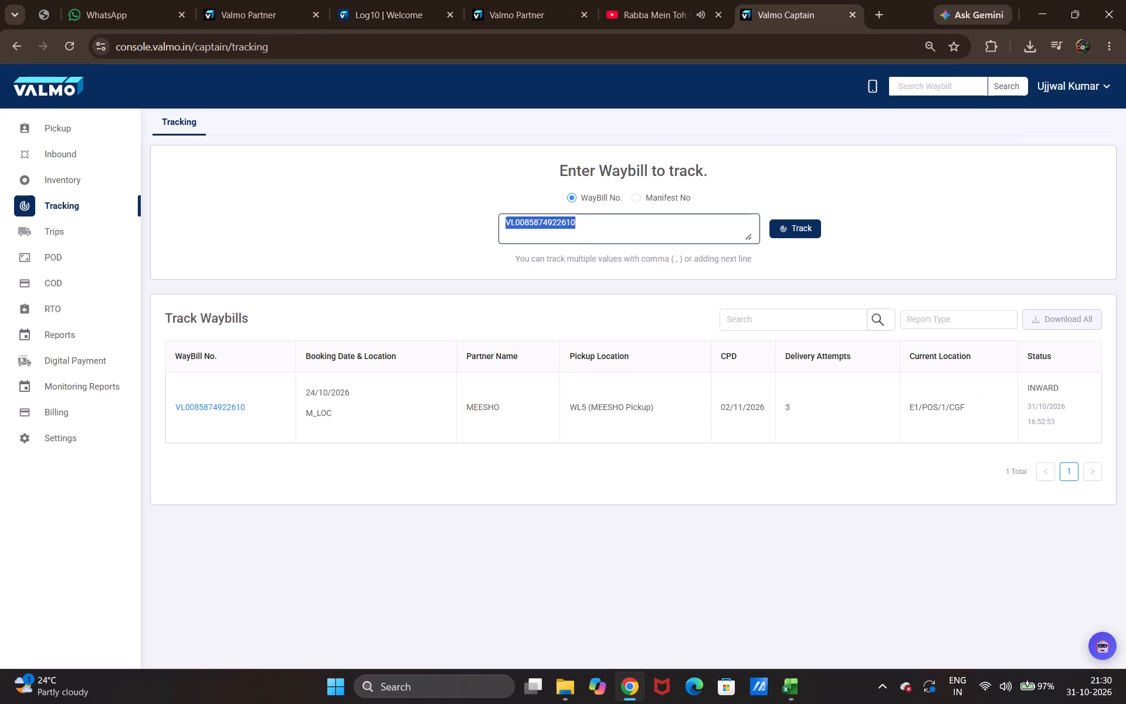
key("shift+v")
key("shift+l")
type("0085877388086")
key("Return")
left_click(804, 228)
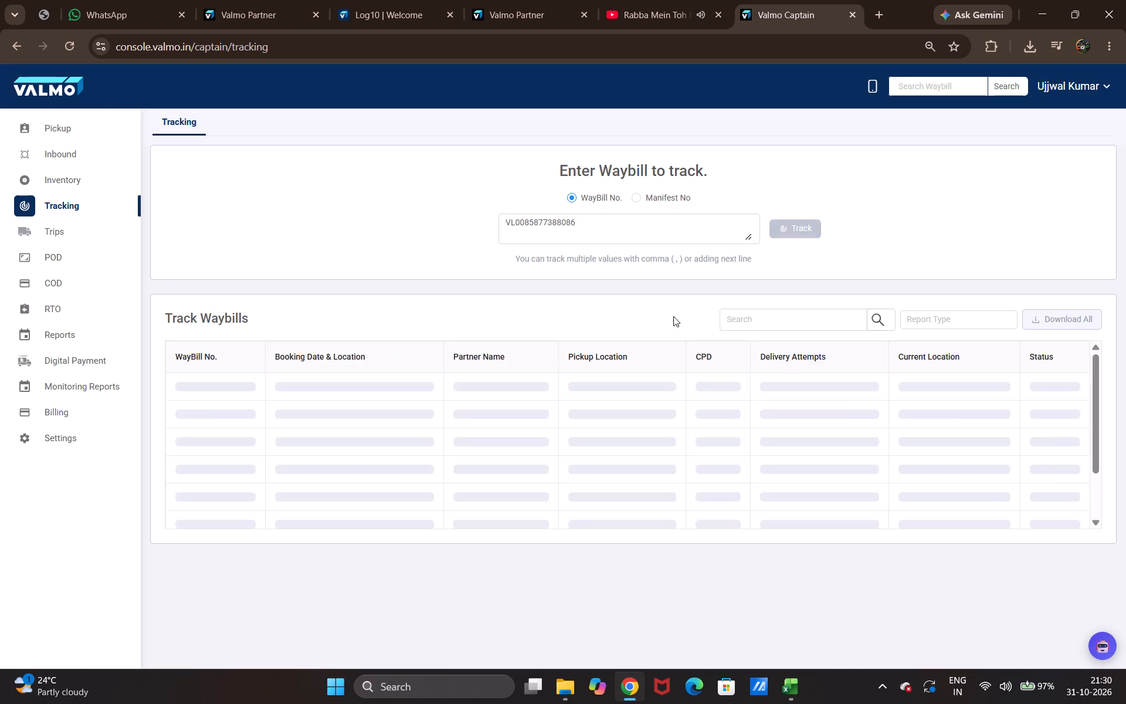
left_click(206, 408)
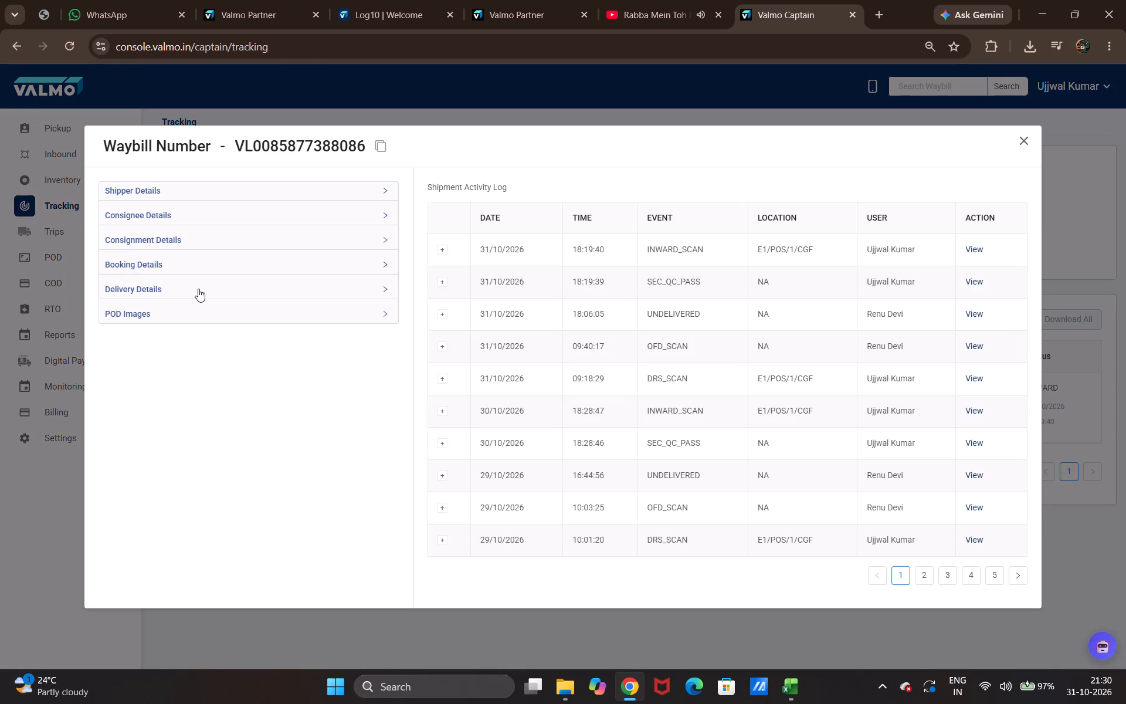
left_click(198, 287)
left_click(206, 262)
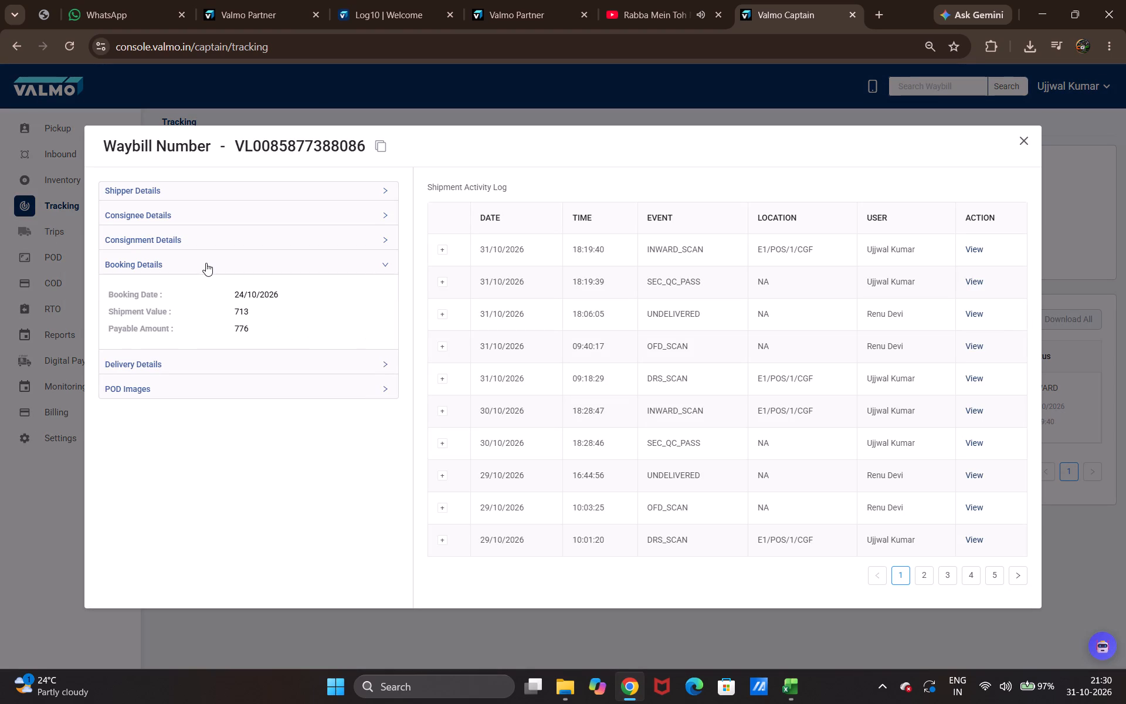
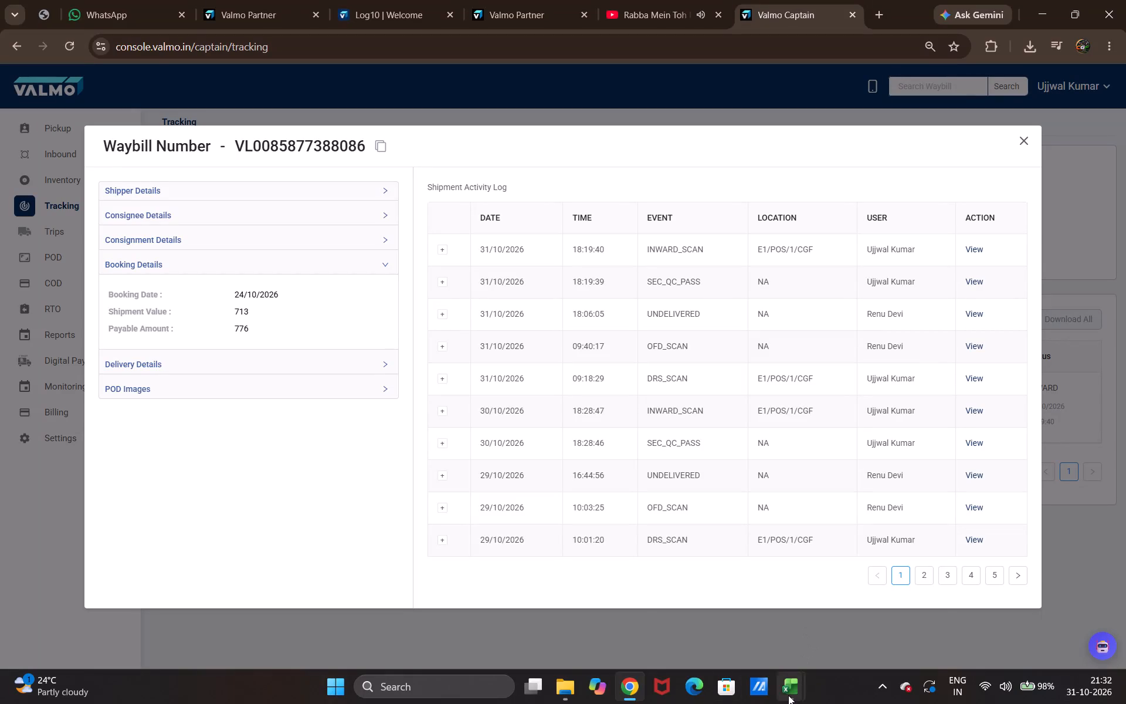
left_click(788, 695)
left_click(839, 630)
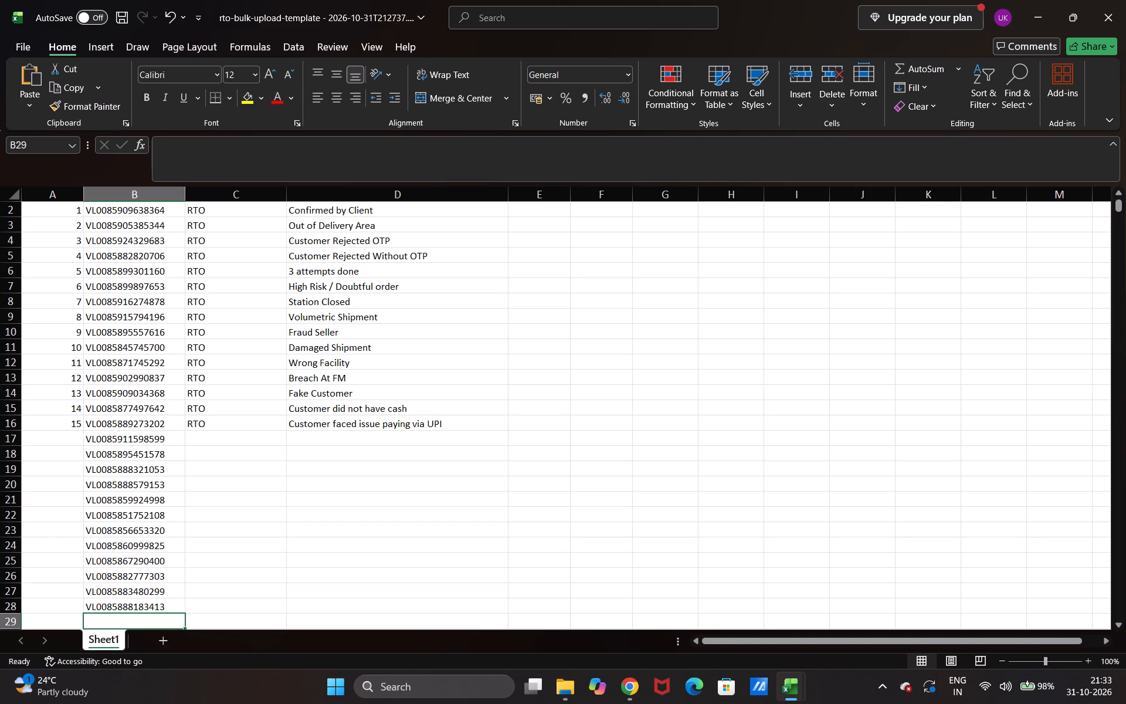
left_click(638, 688)
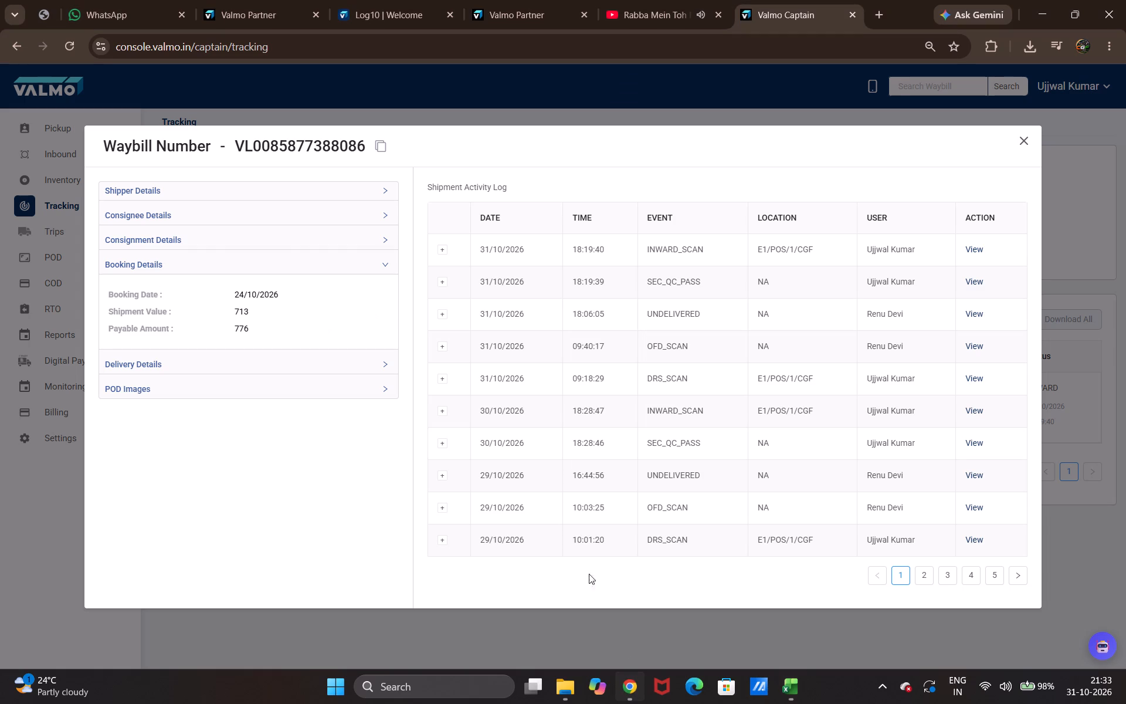
left_click(1025, 145)
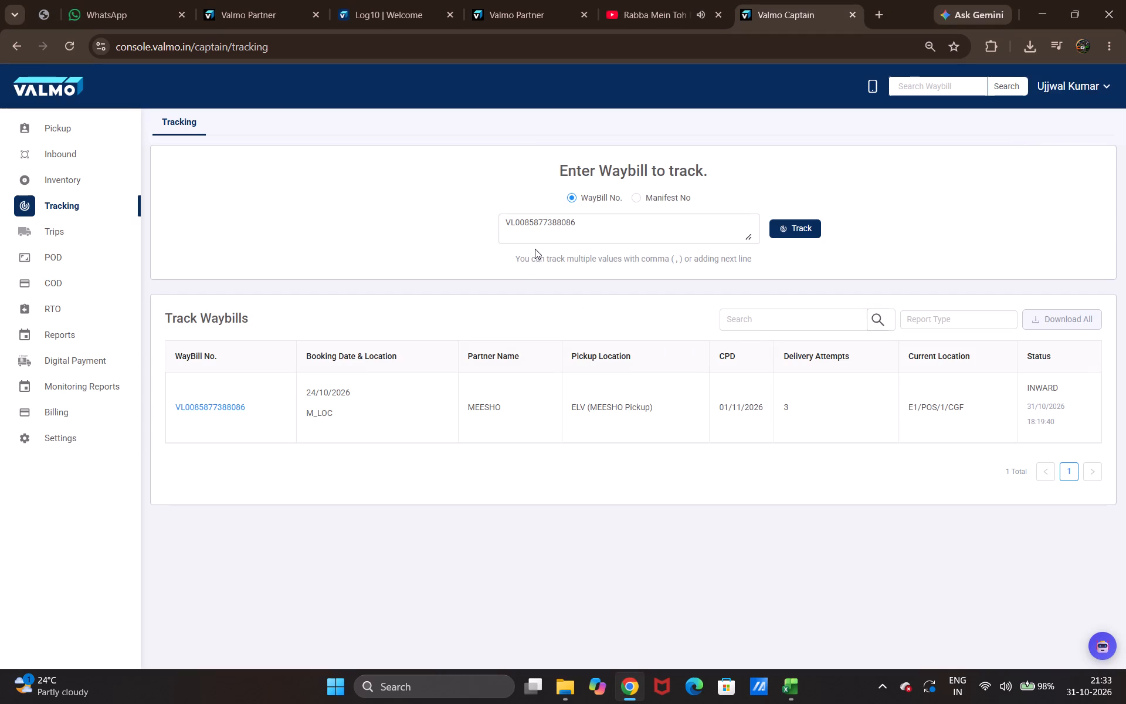
double_click(540, 239)
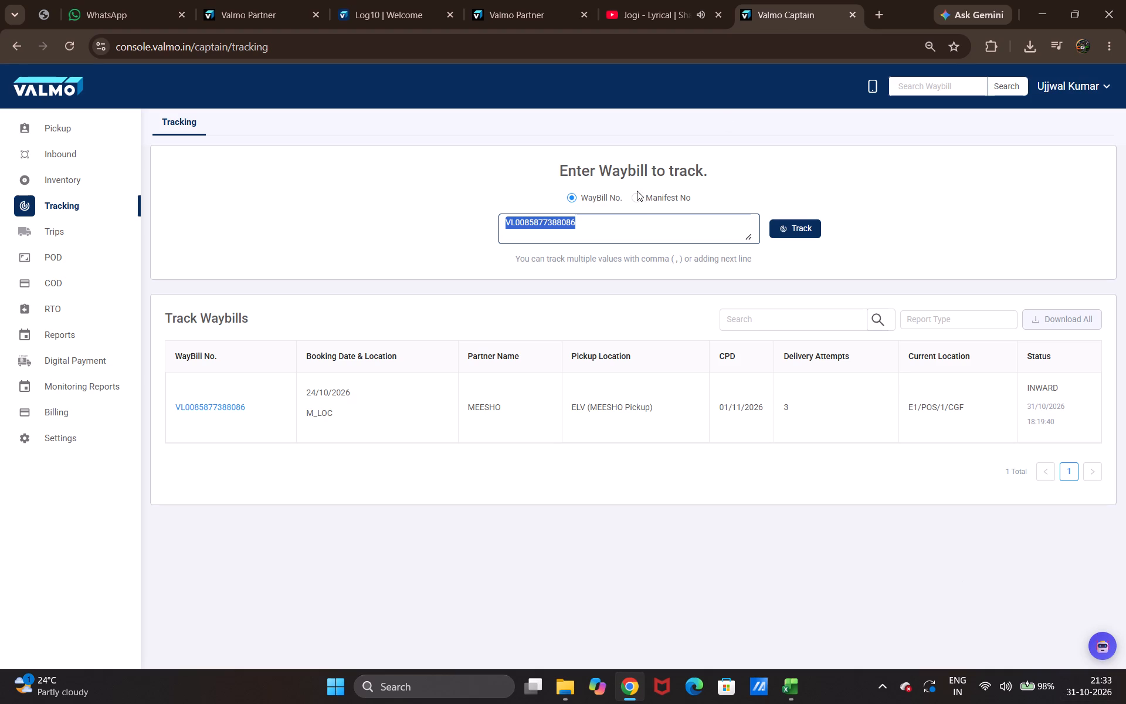
Search the web for "qr code generator" and open the ME-QR free generator site.
left_click(881, 14)
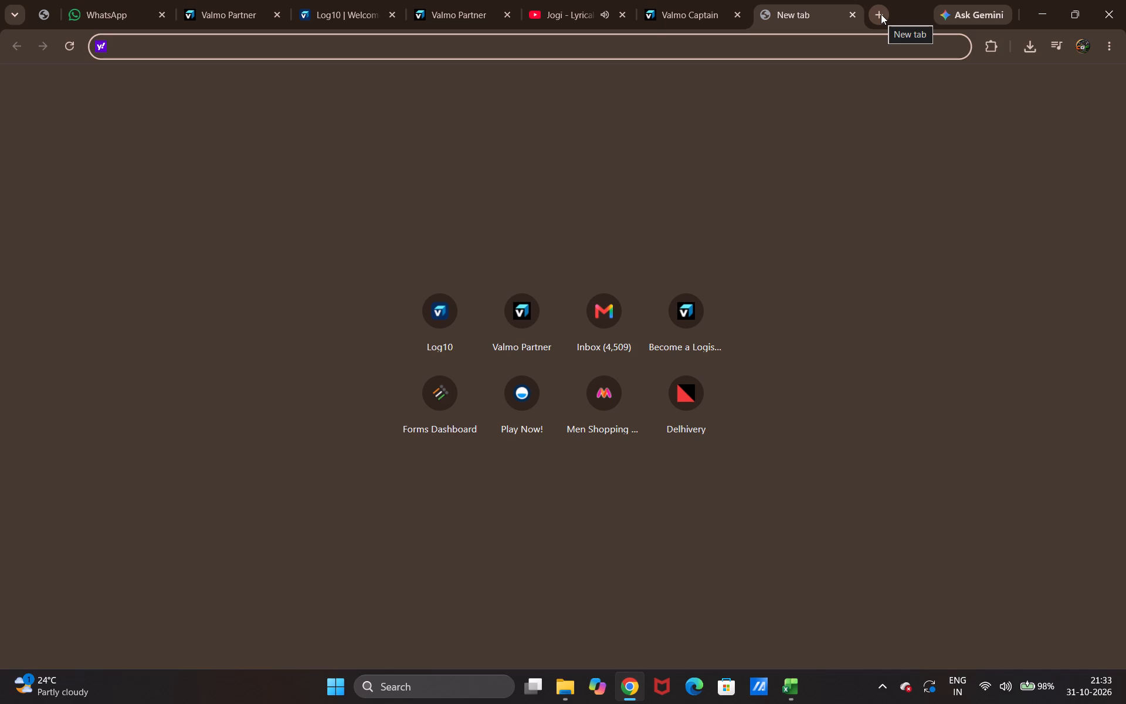
type("qr")
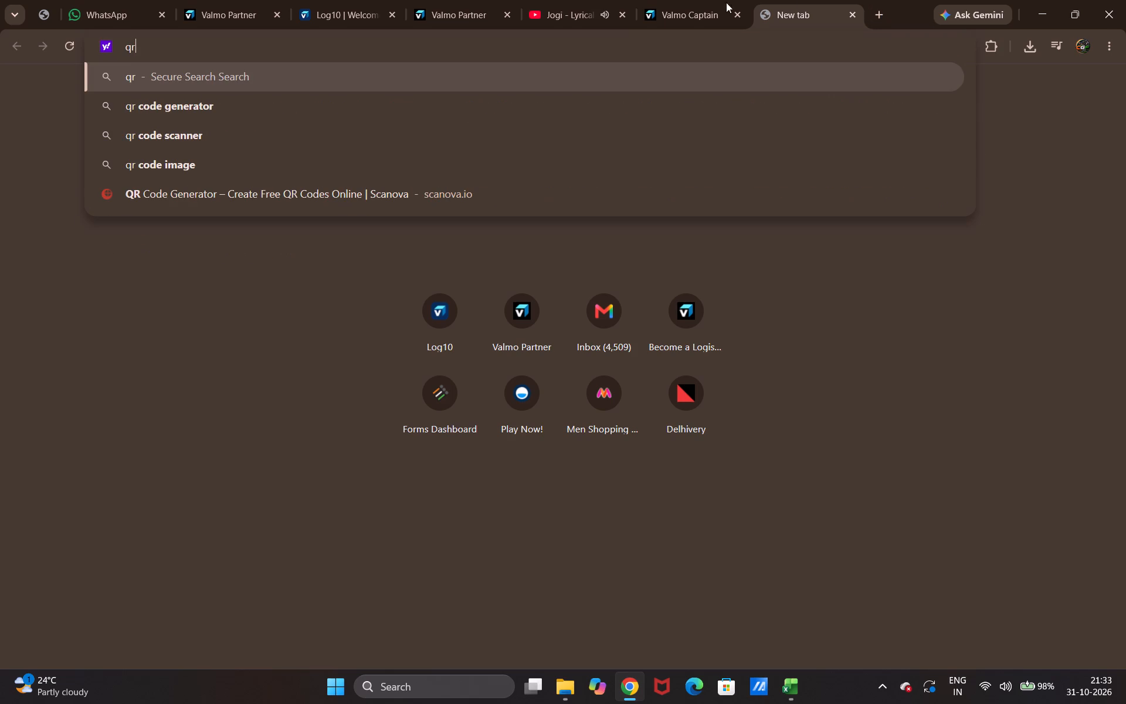
left_click(327, 113)
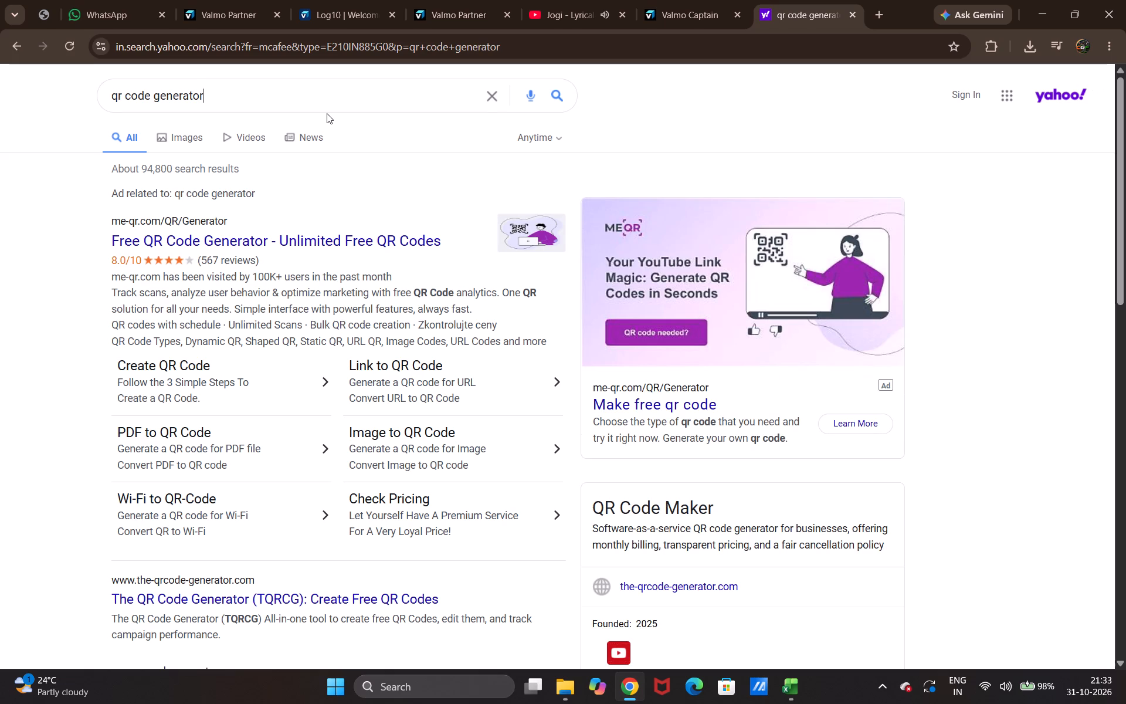
left_click(196, 236)
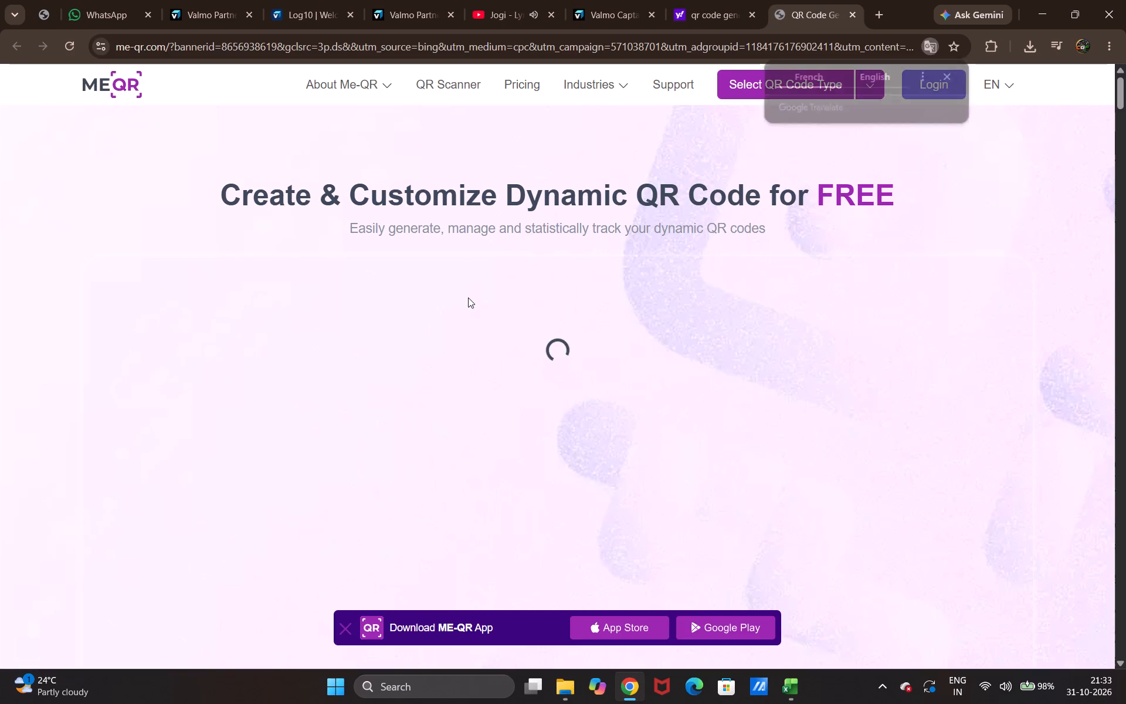
scroll(232, 293, "down", 1)
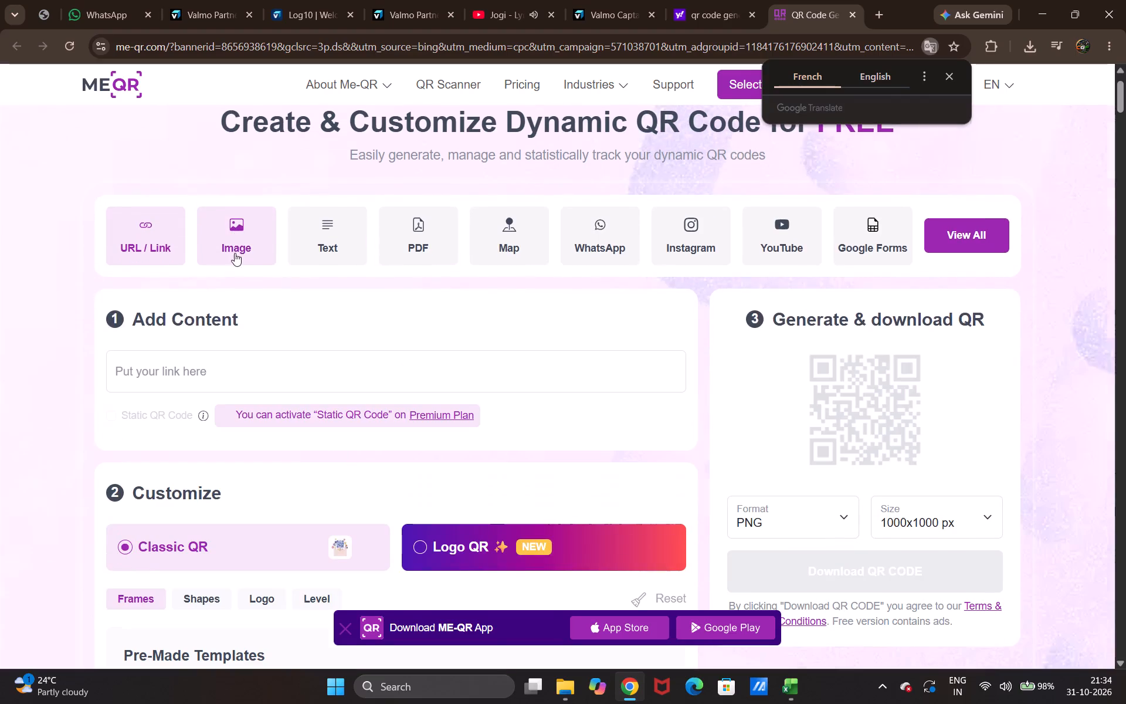
left_click(336, 234)
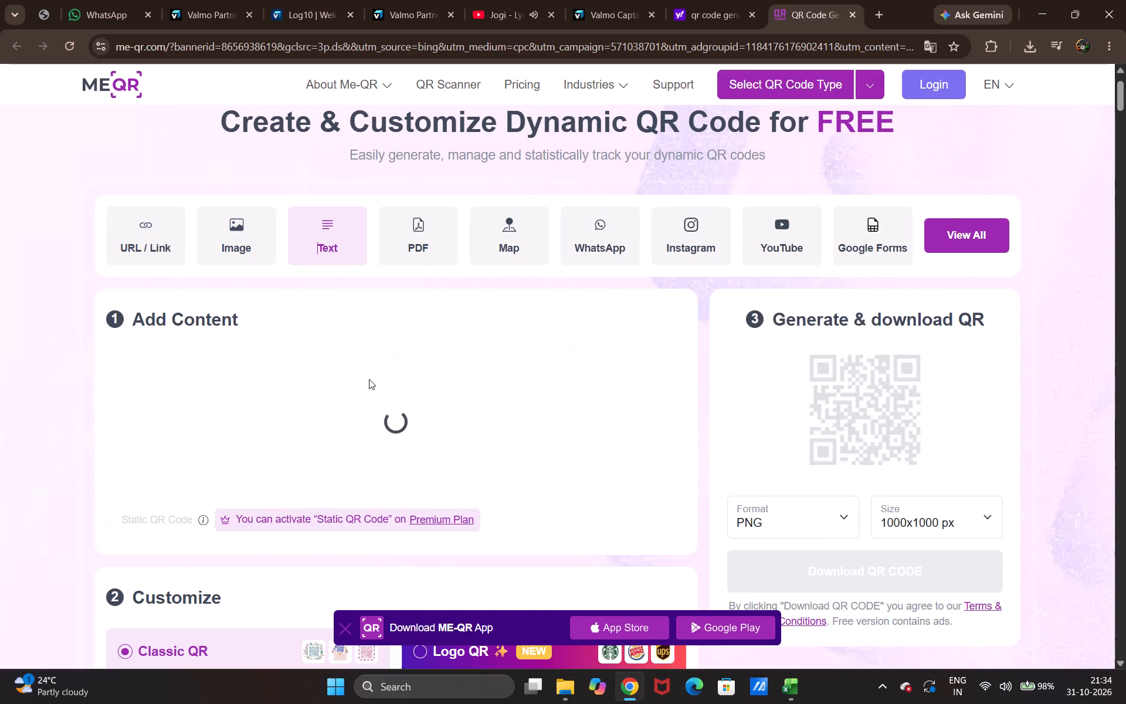
scroll(287, 414, "down", 1)
left_click(245, 344)
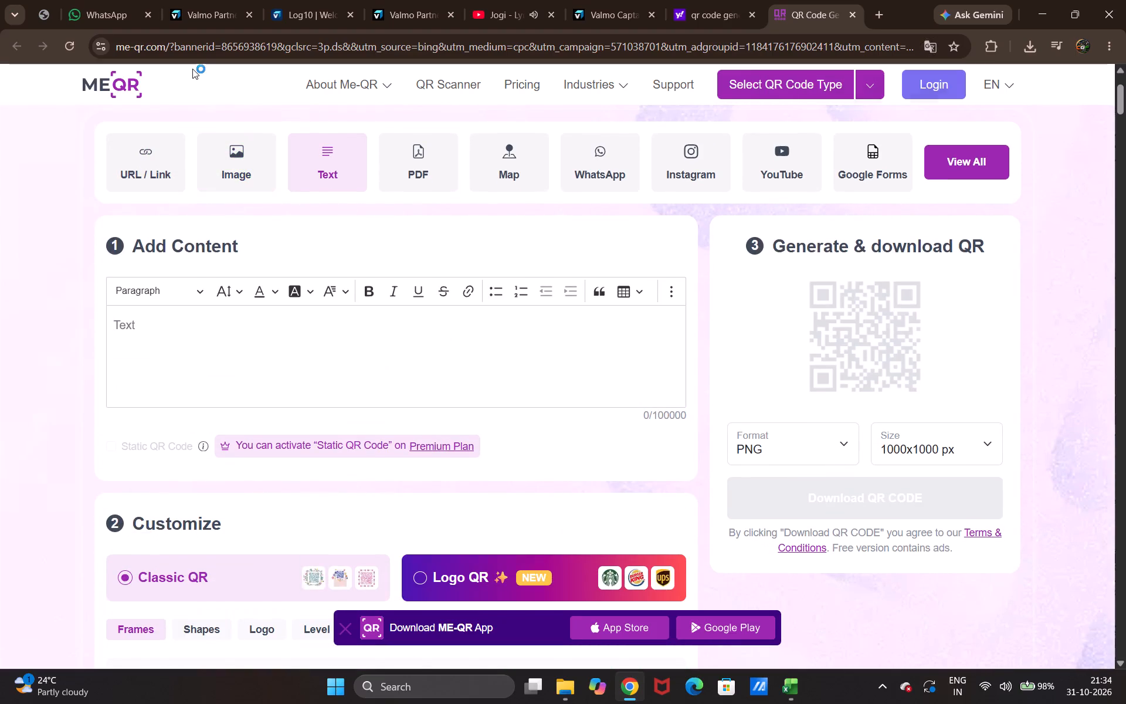
type("VL")
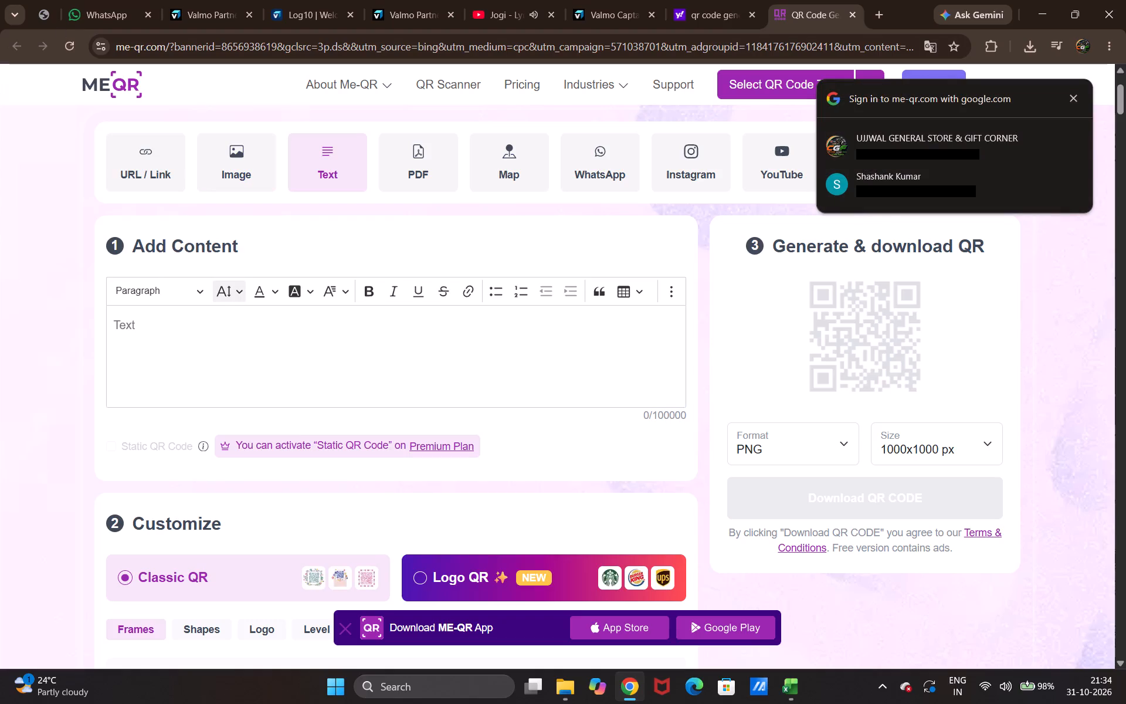
left_click(222, 334)
left_click(179, 330)
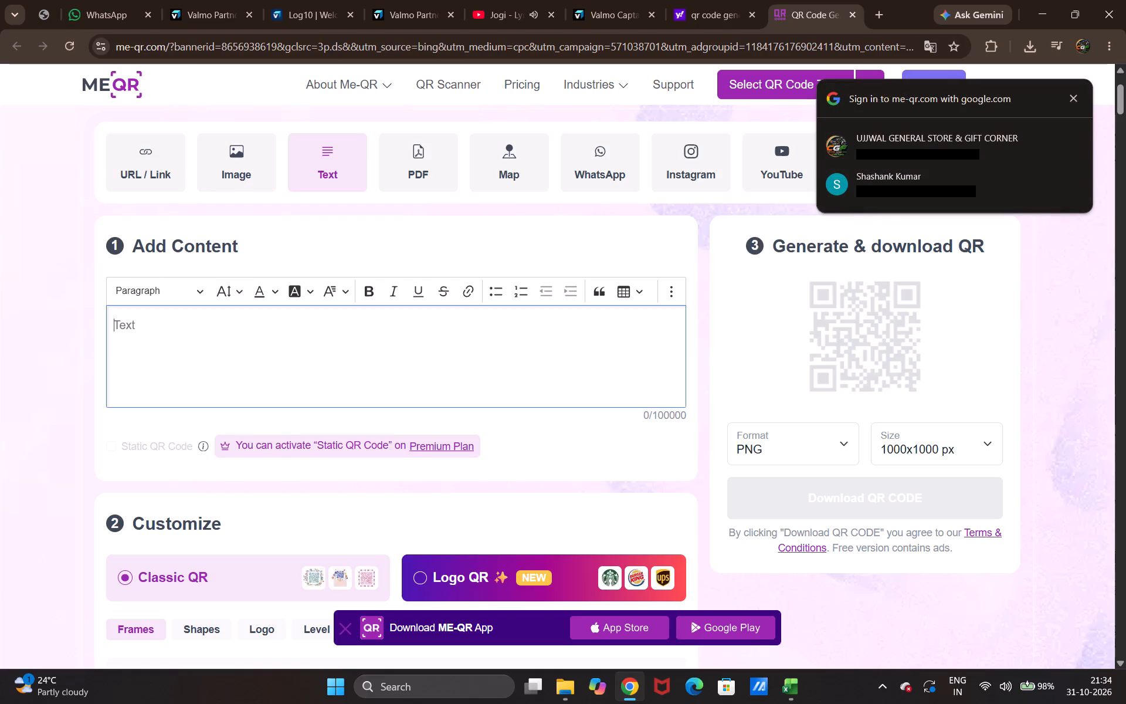
key("v")
key("l")
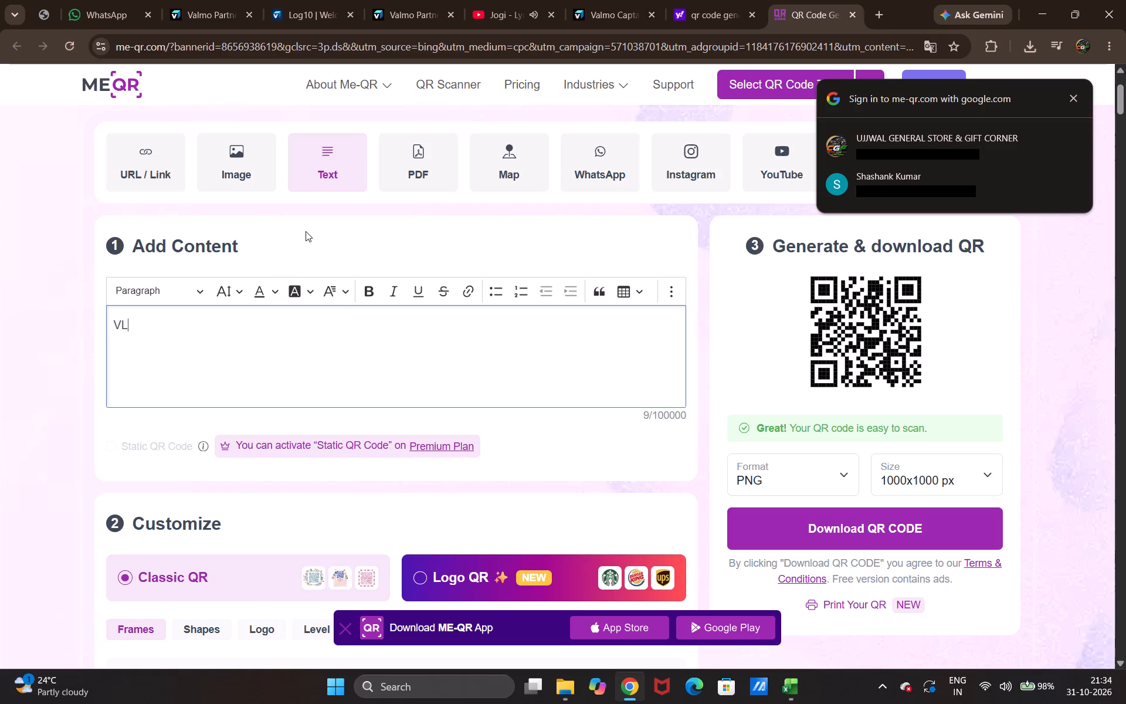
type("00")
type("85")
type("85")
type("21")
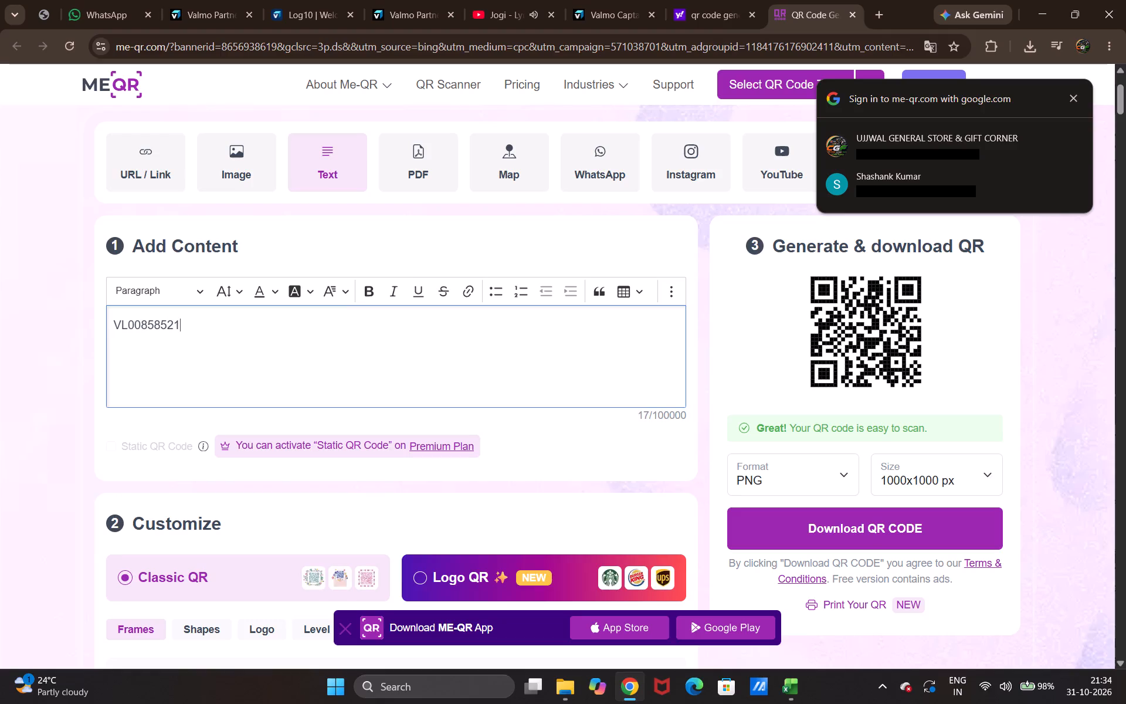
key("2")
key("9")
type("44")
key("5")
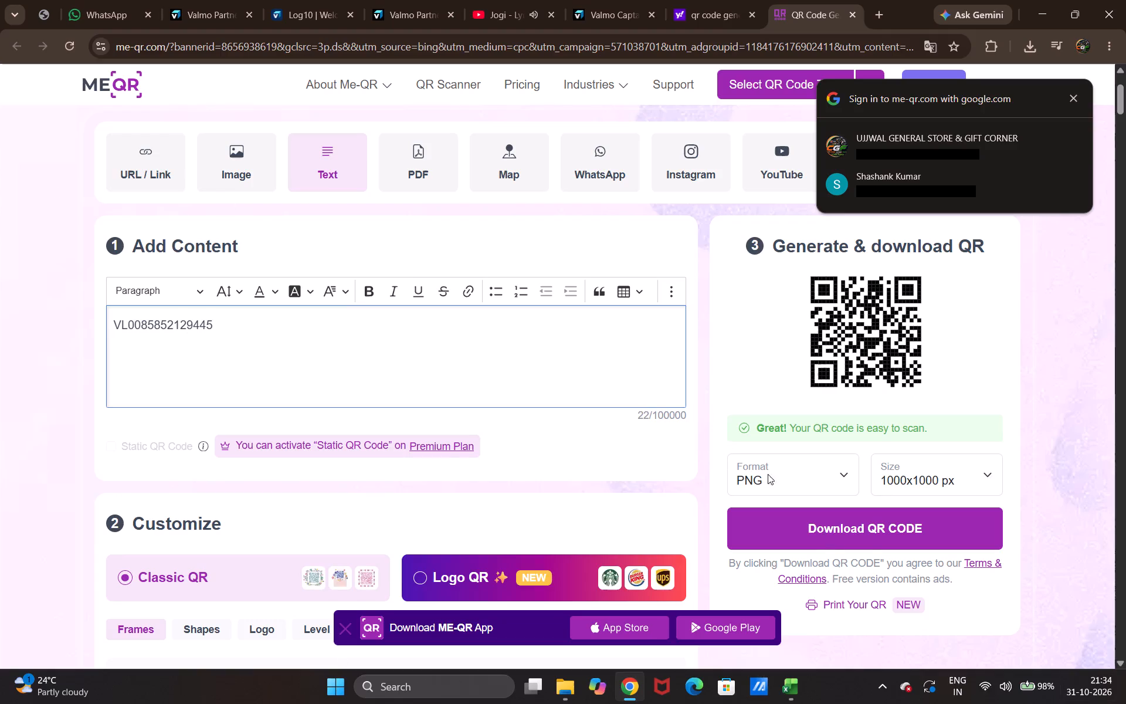
left_click(859, 530)
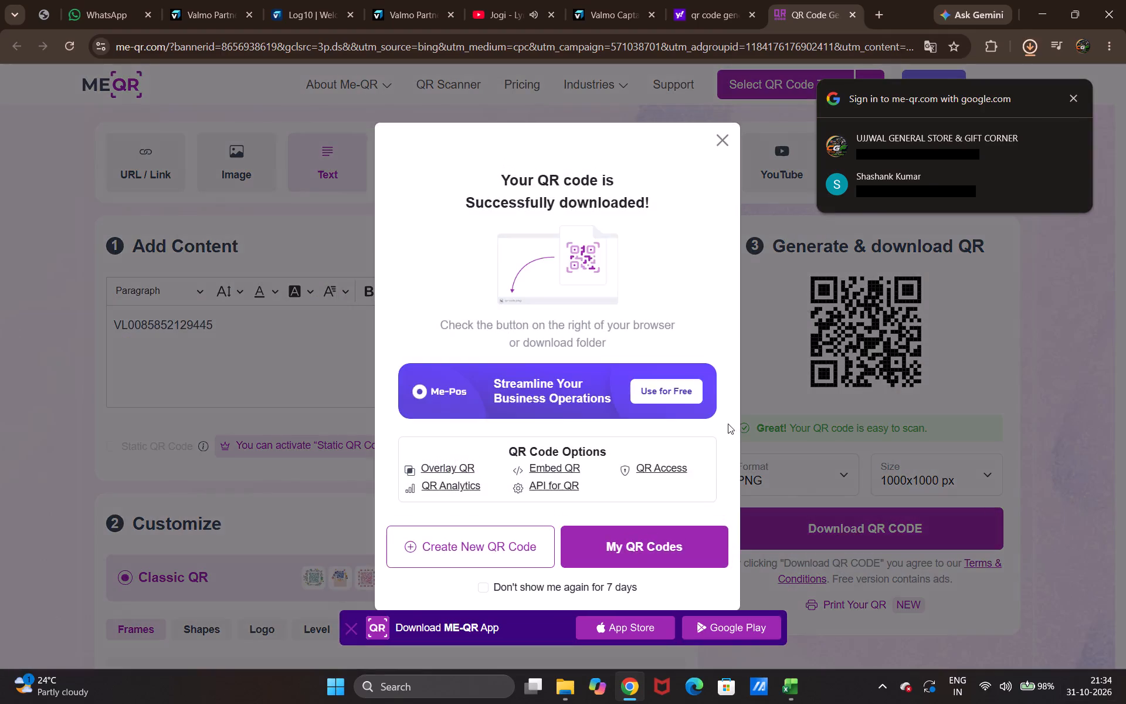
left_click(1072, 101)
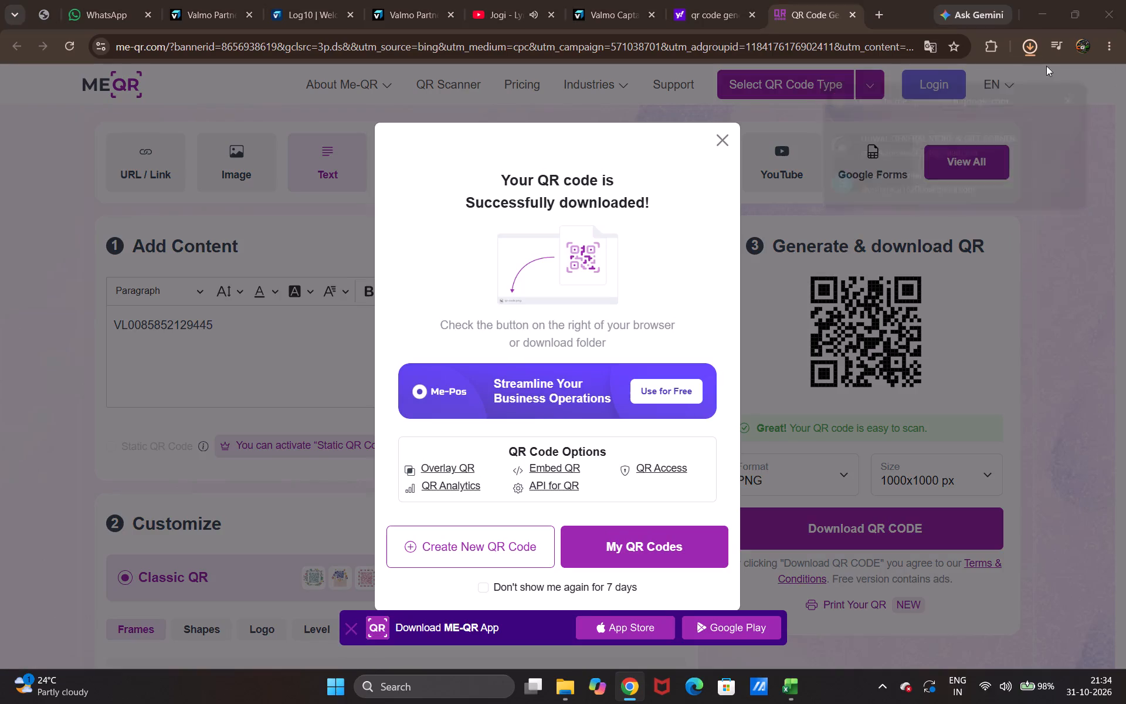
left_click(1016, 50)
left_click(1032, 46)
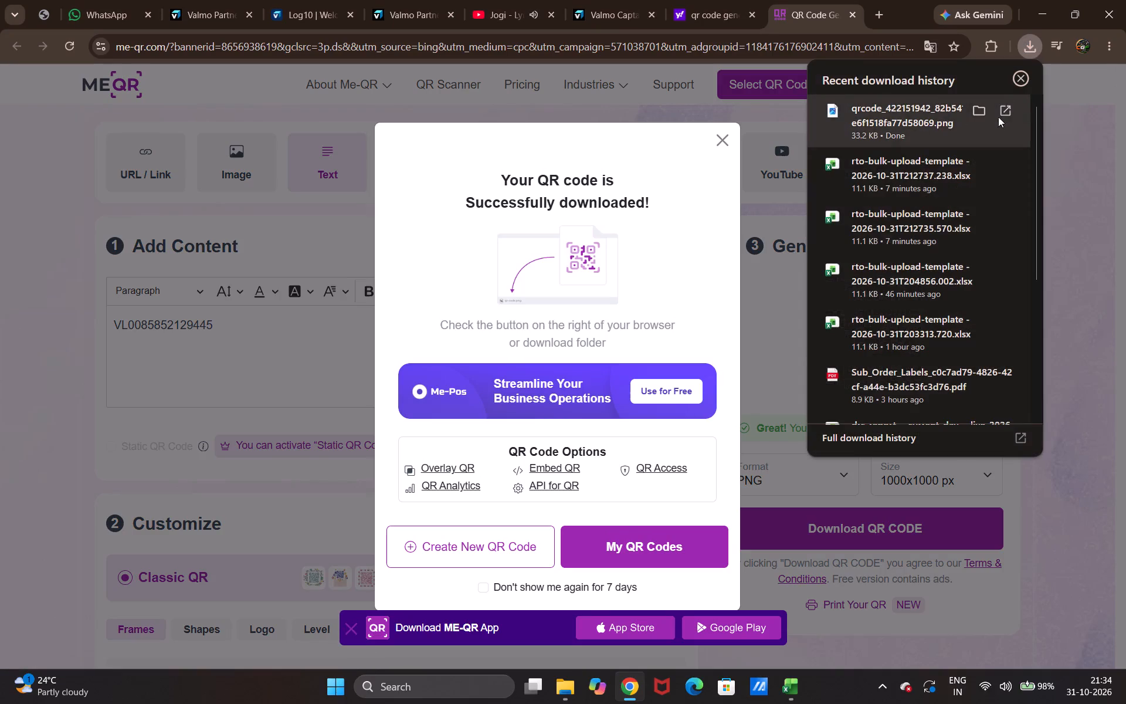
left_click(1008, 106)
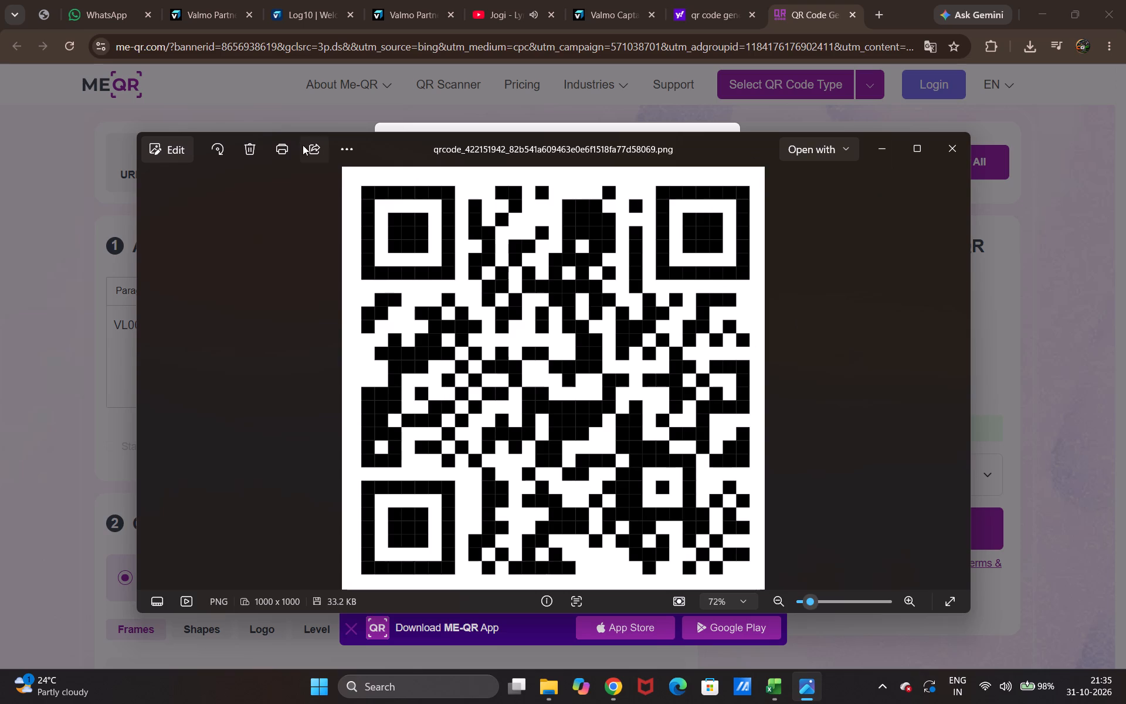
Print the QR code image on the TSC TE200 printer with the fit set to Shrink to fit.
left_click(274, 145)
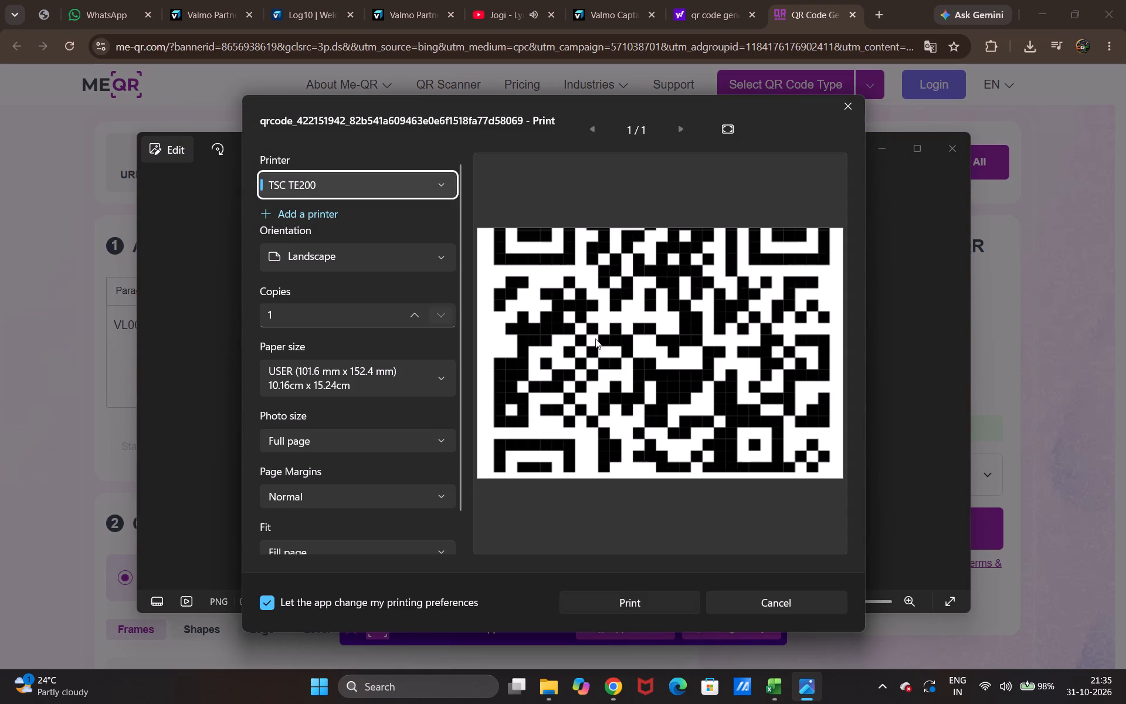
scroll(330, 482, "down", 1)
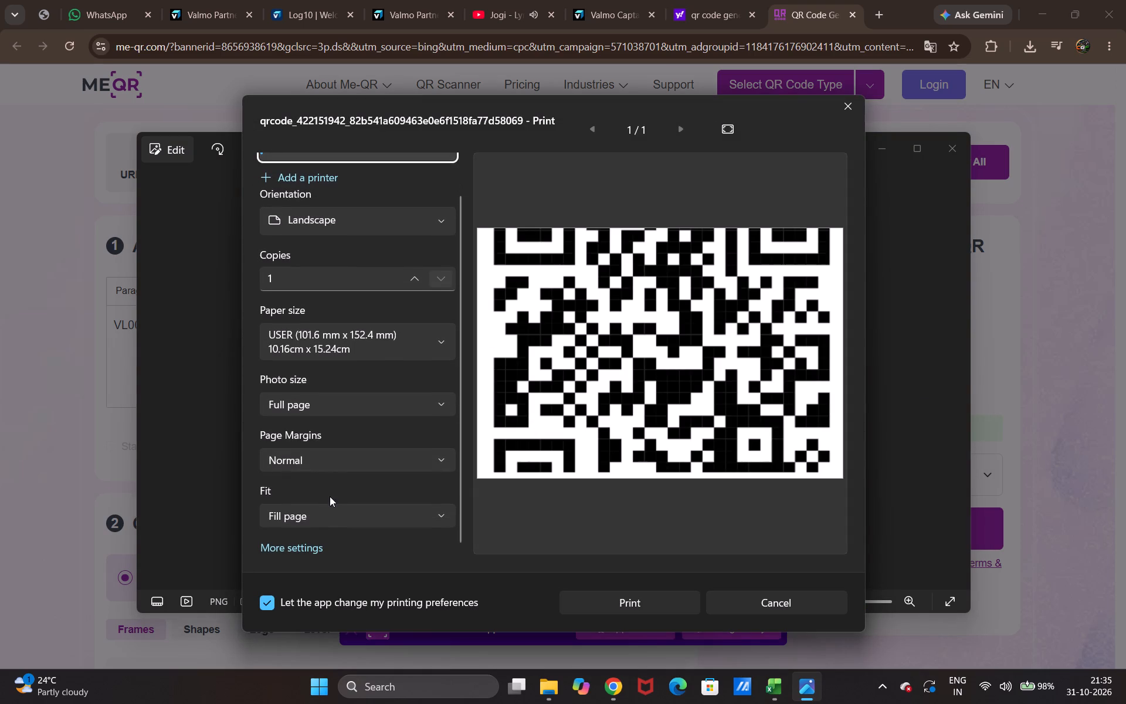
left_click(340, 518)
left_click(315, 540)
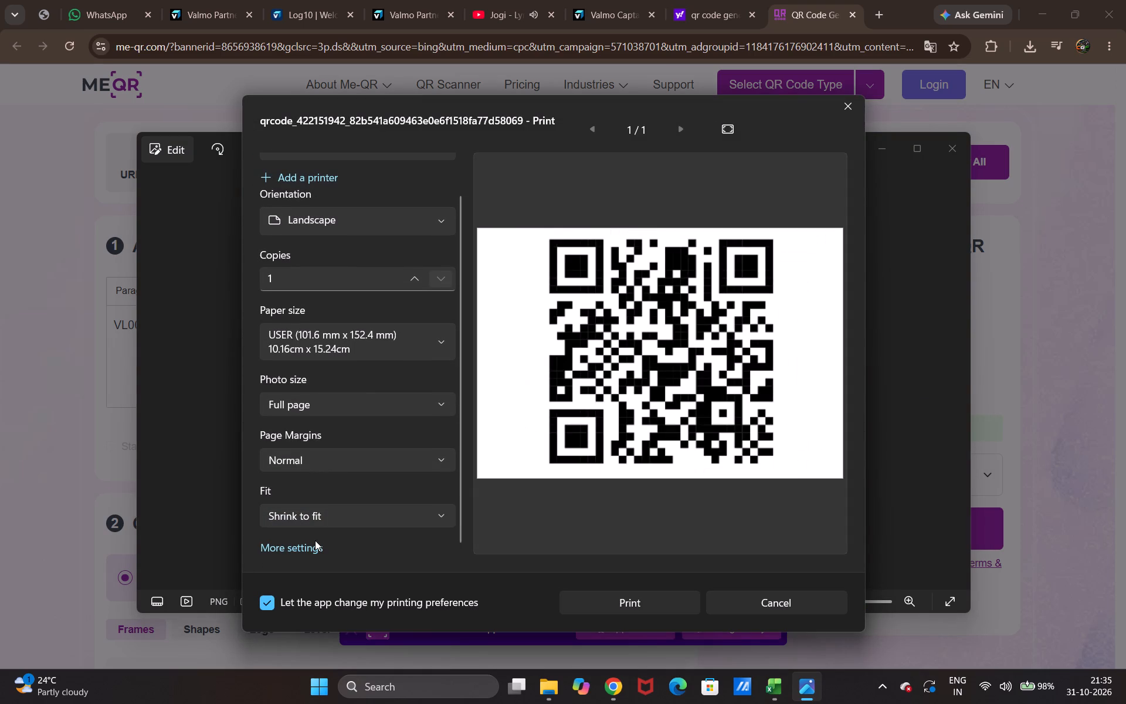
left_click(640, 603)
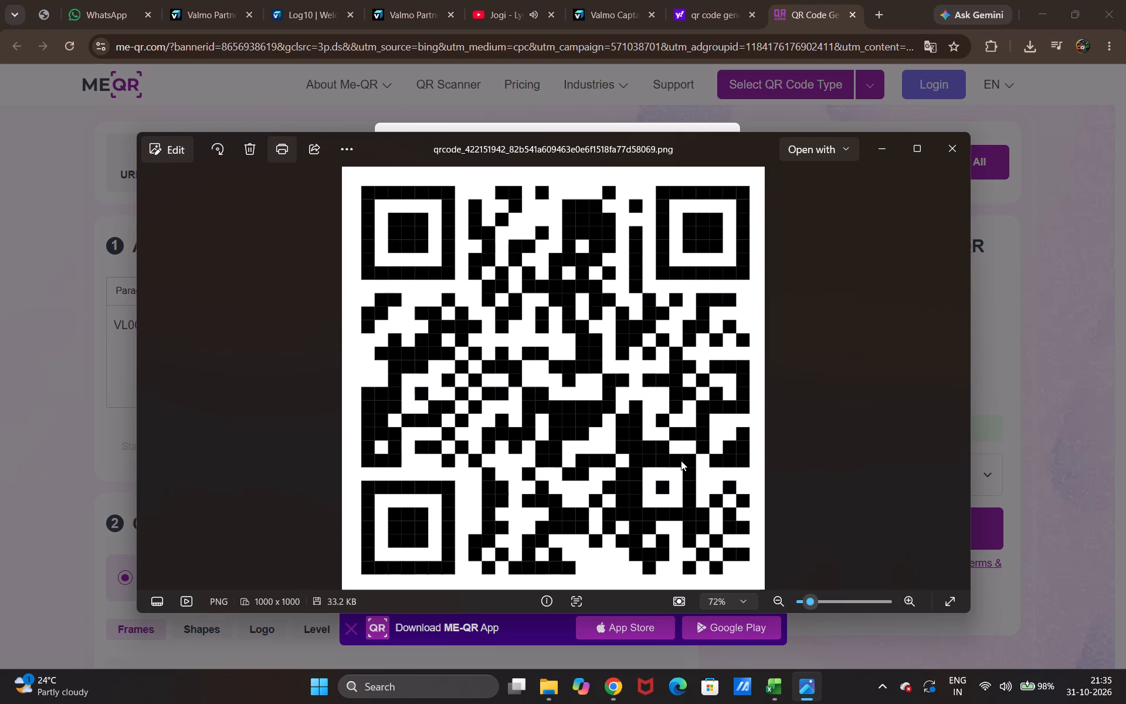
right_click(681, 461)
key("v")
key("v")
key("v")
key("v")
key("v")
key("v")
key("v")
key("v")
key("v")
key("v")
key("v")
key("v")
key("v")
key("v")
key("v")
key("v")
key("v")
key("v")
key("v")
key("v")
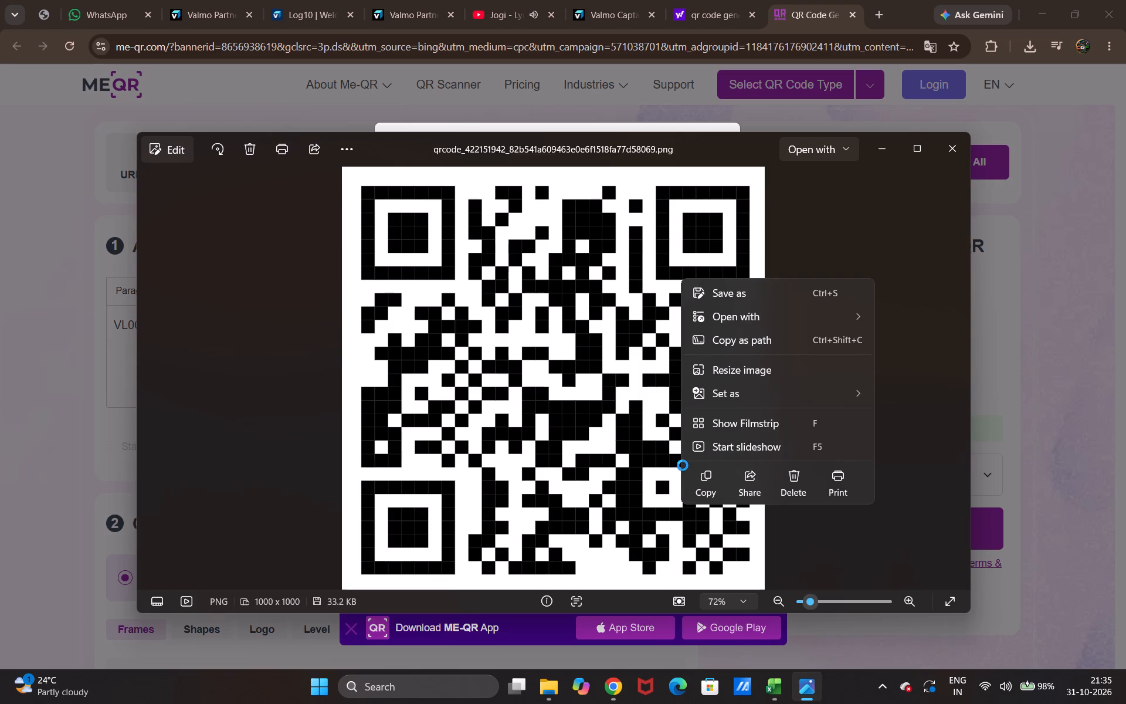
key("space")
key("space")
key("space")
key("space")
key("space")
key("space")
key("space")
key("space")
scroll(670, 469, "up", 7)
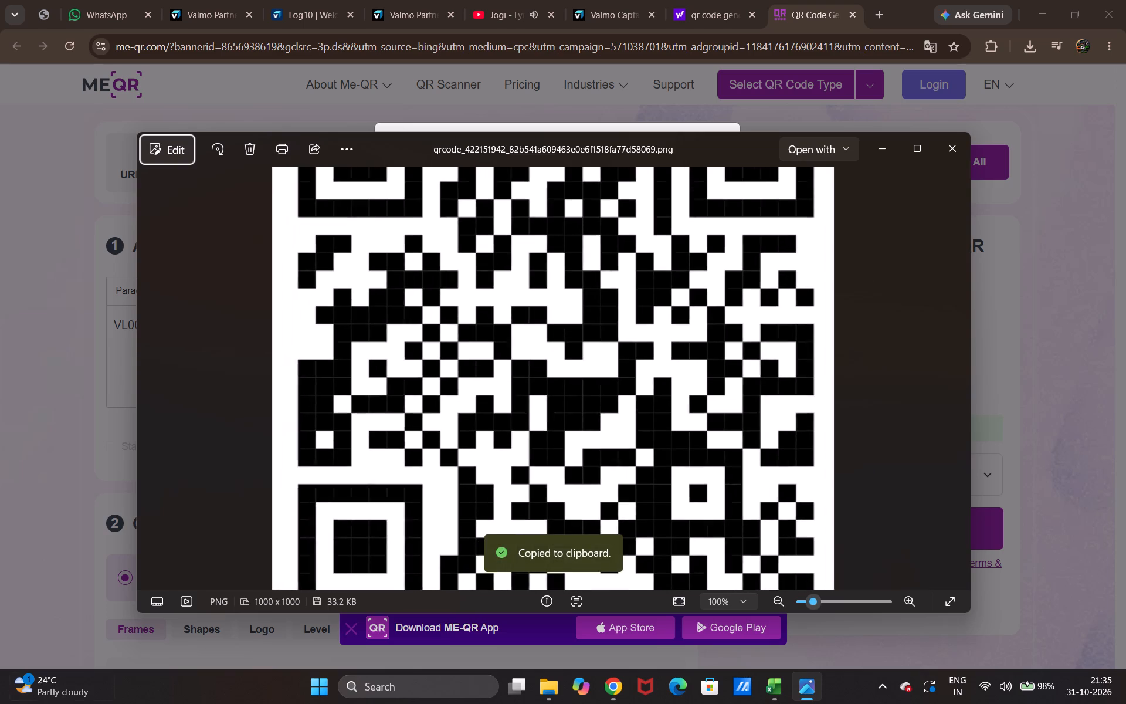
left_click(610, 0)
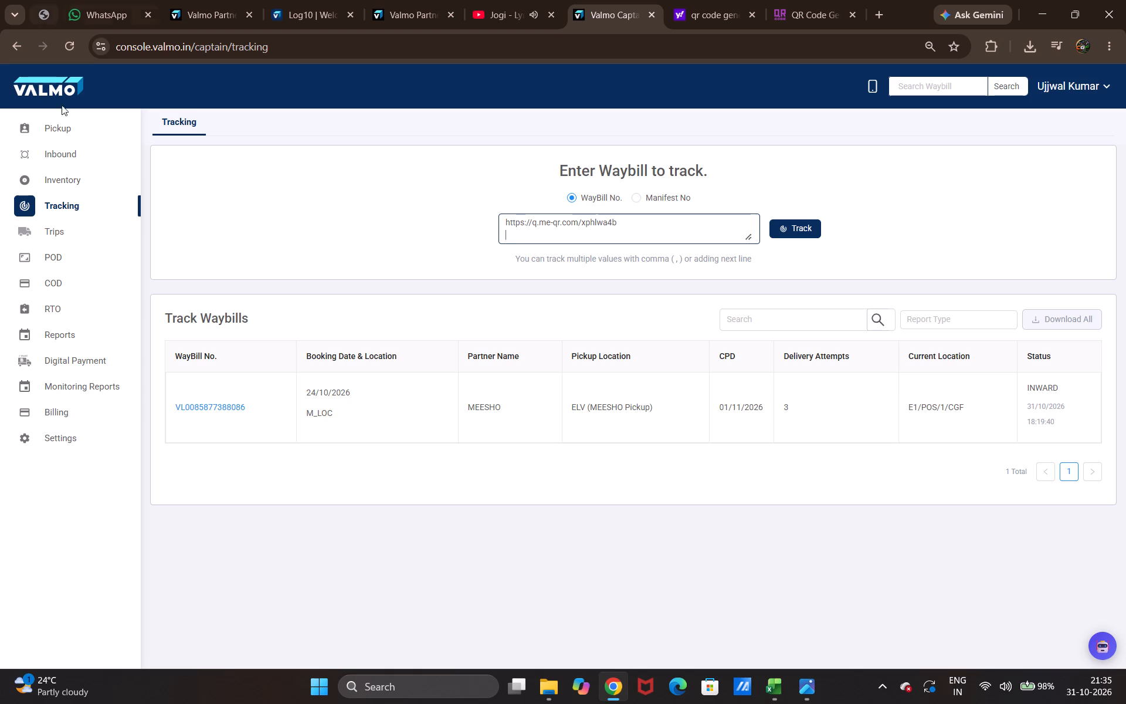
Return to the ME-QR generator page and dismiss the QR code download confirmation.
left_click(710, 13)
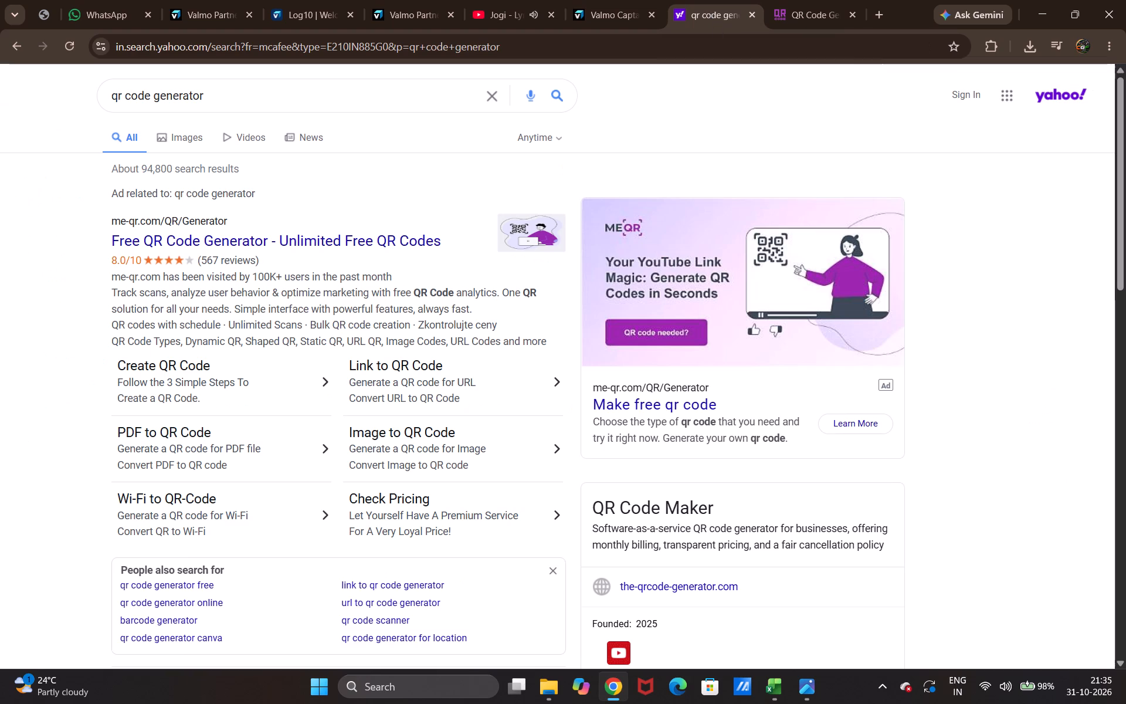
left_click(822, 0)
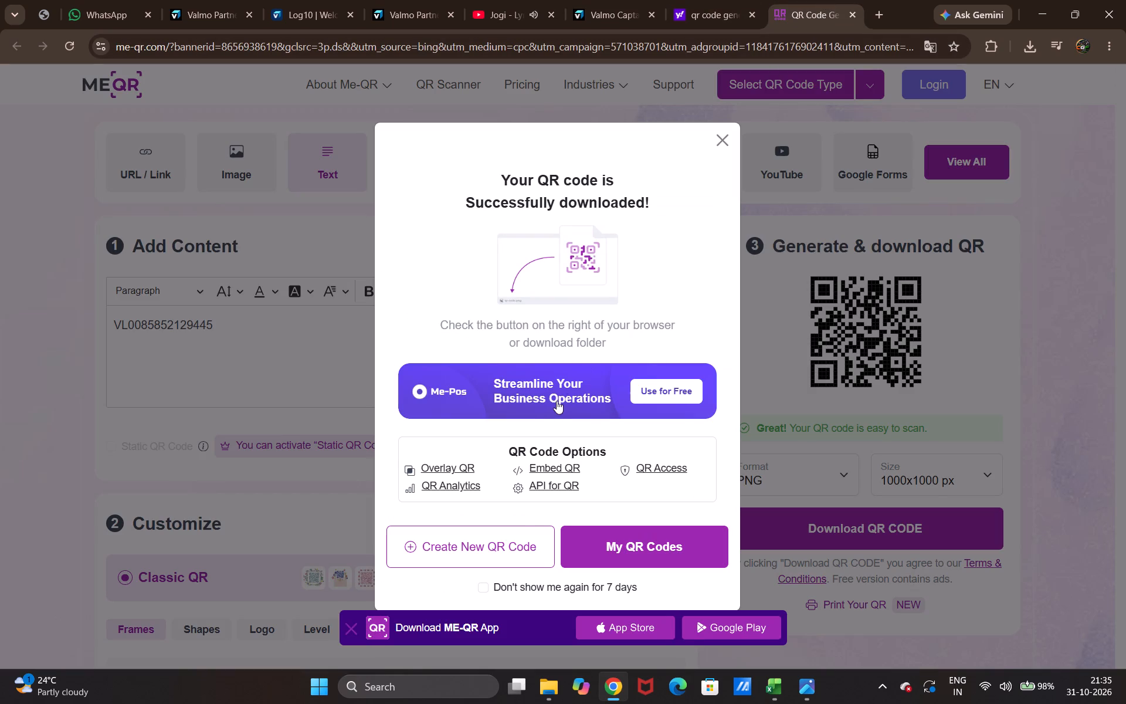
scroll(573, 519, "down", 1)
left_click(1012, 689)
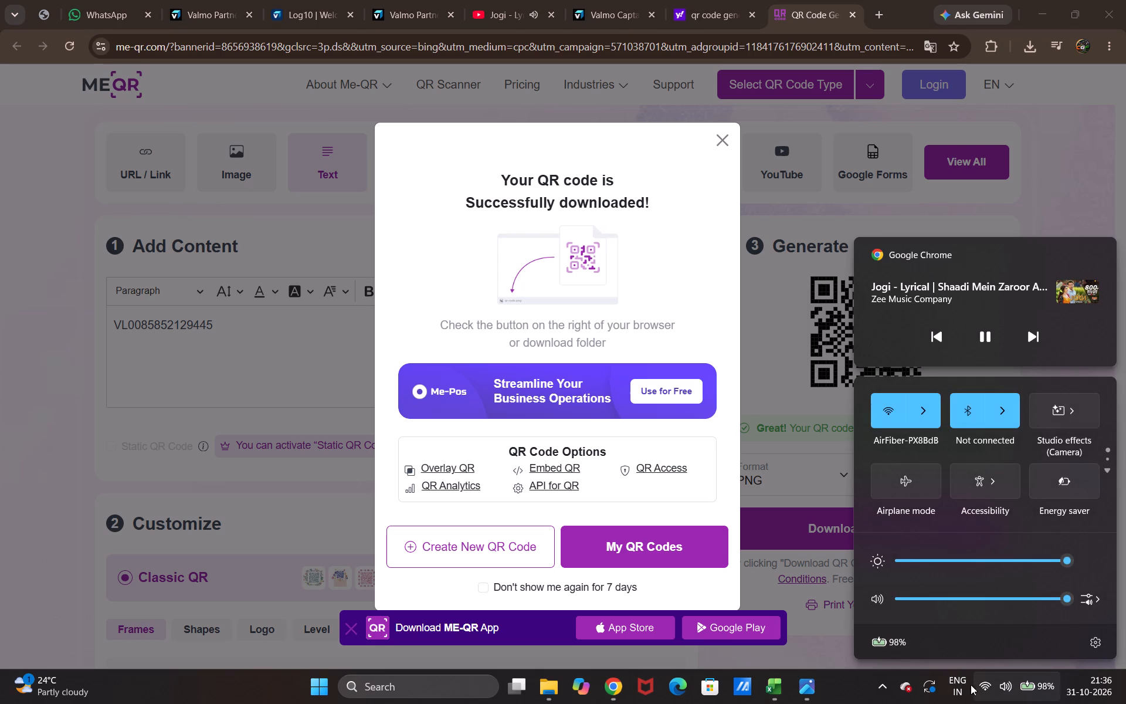
left_click(846, 695)
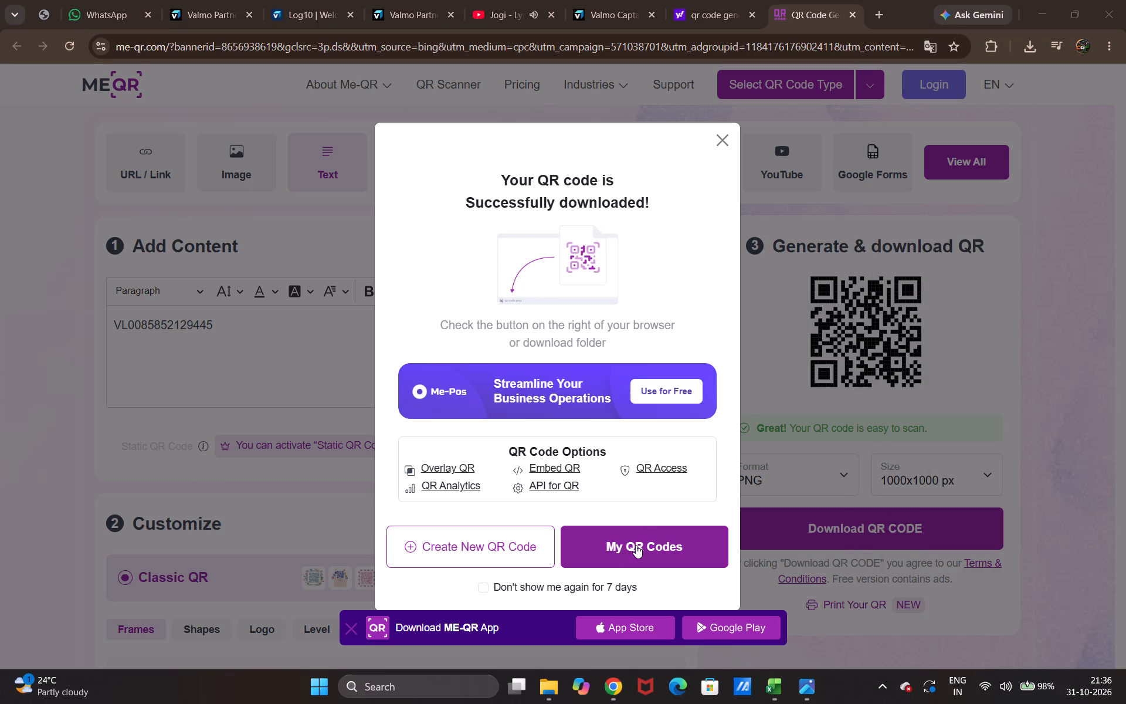
left_click(717, 142)
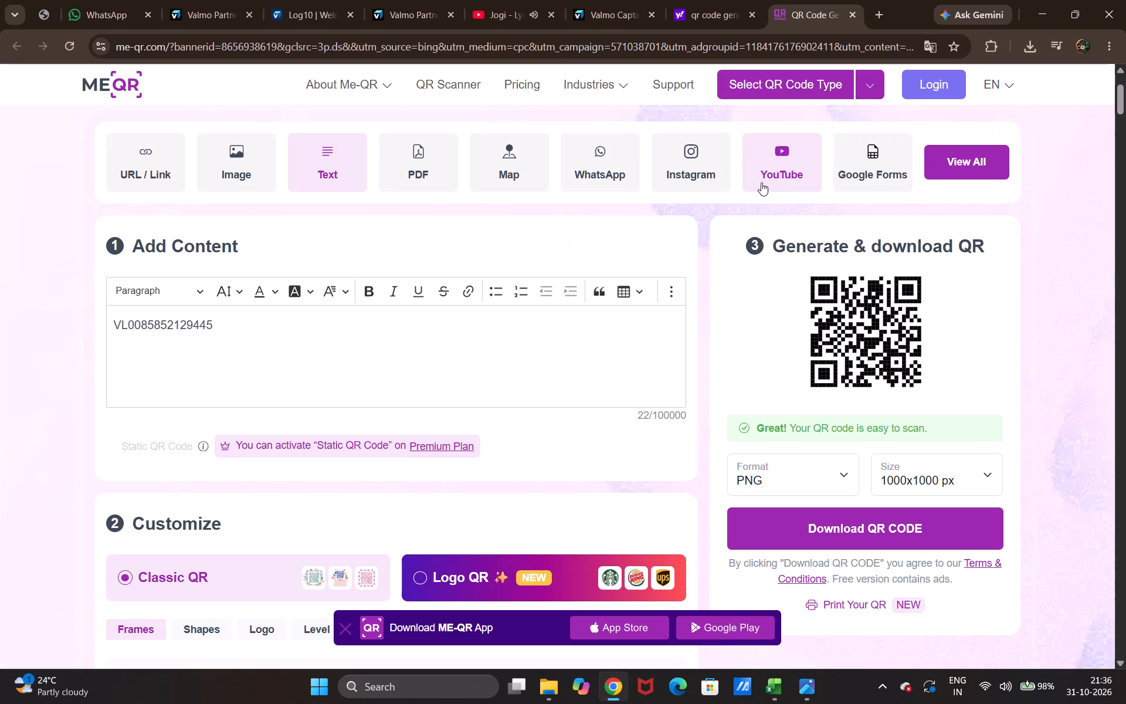
Examine the QR code customization options, including the pre-made templates, frames, frame background and additional text.
scroll(519, 458, "down", 1)
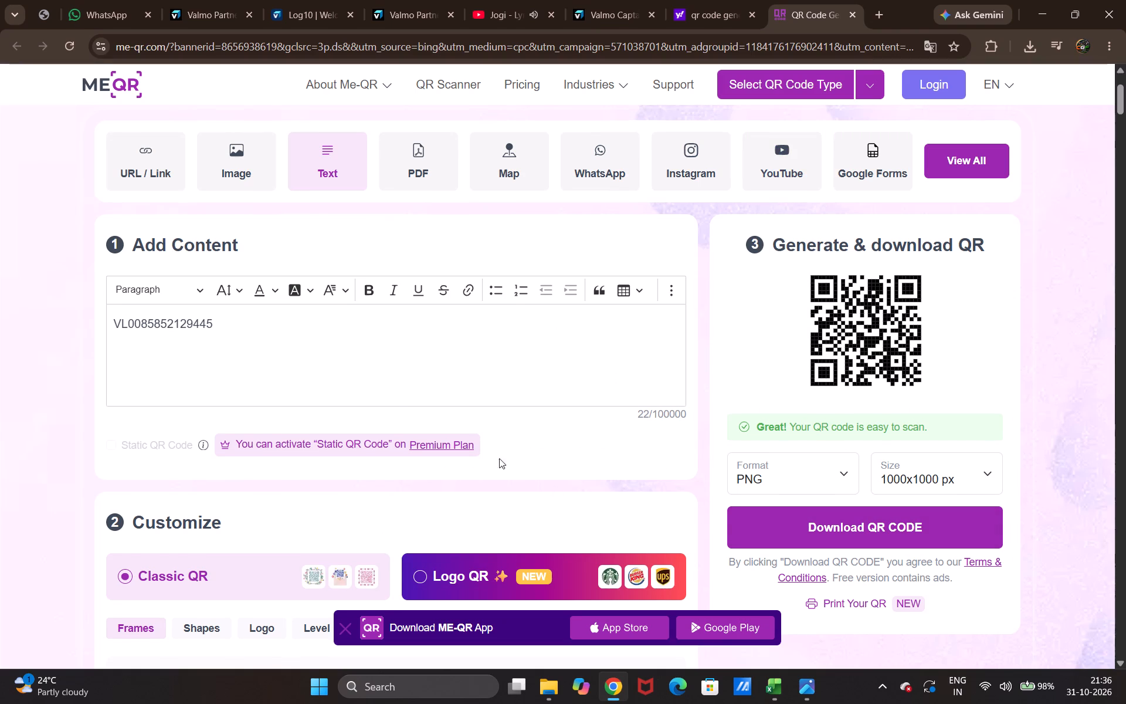
scroll(507, 430, "down", 1)
scroll(311, 393, "down", 1)
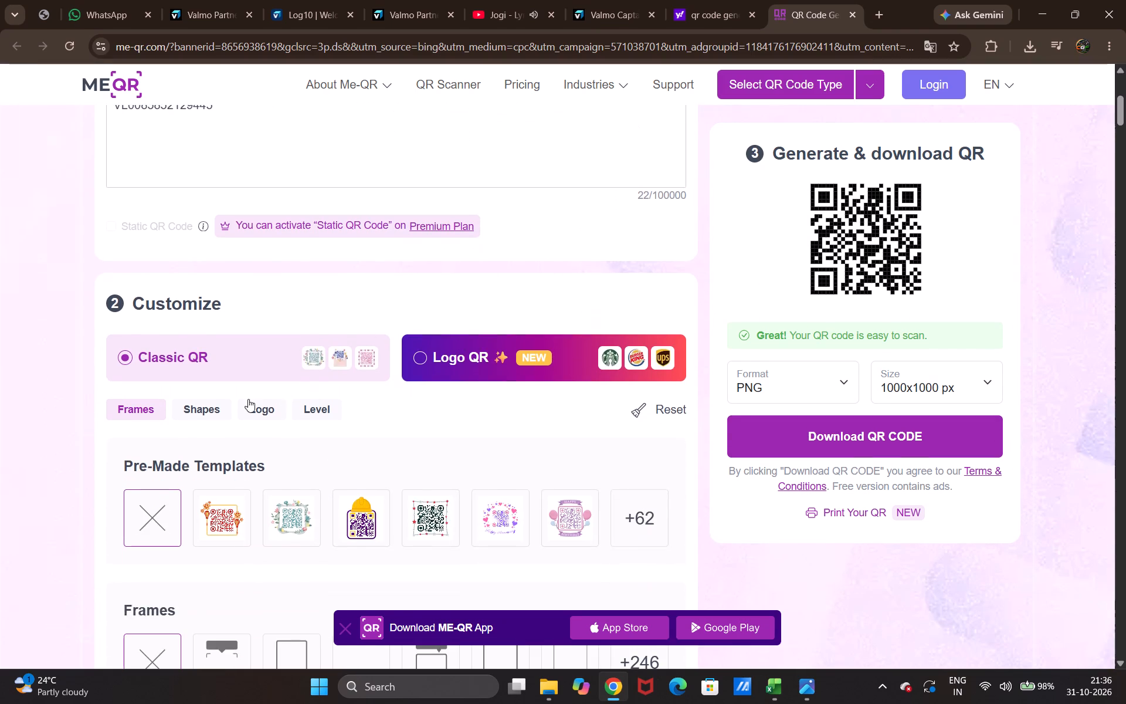
scroll(229, 403, "down", 2)
scroll(392, 353, "down", 3)
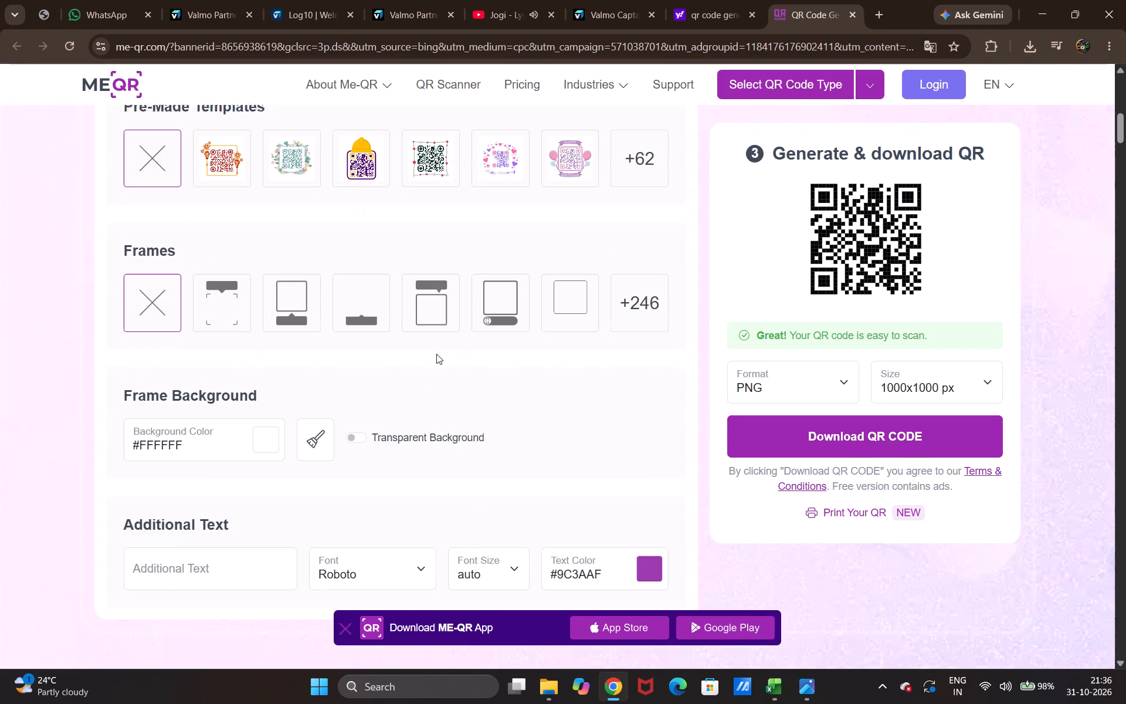
scroll(858, 425, "up", 2)
scroll(688, 393, "up", 2)
scroll(240, 340, "up", 2)
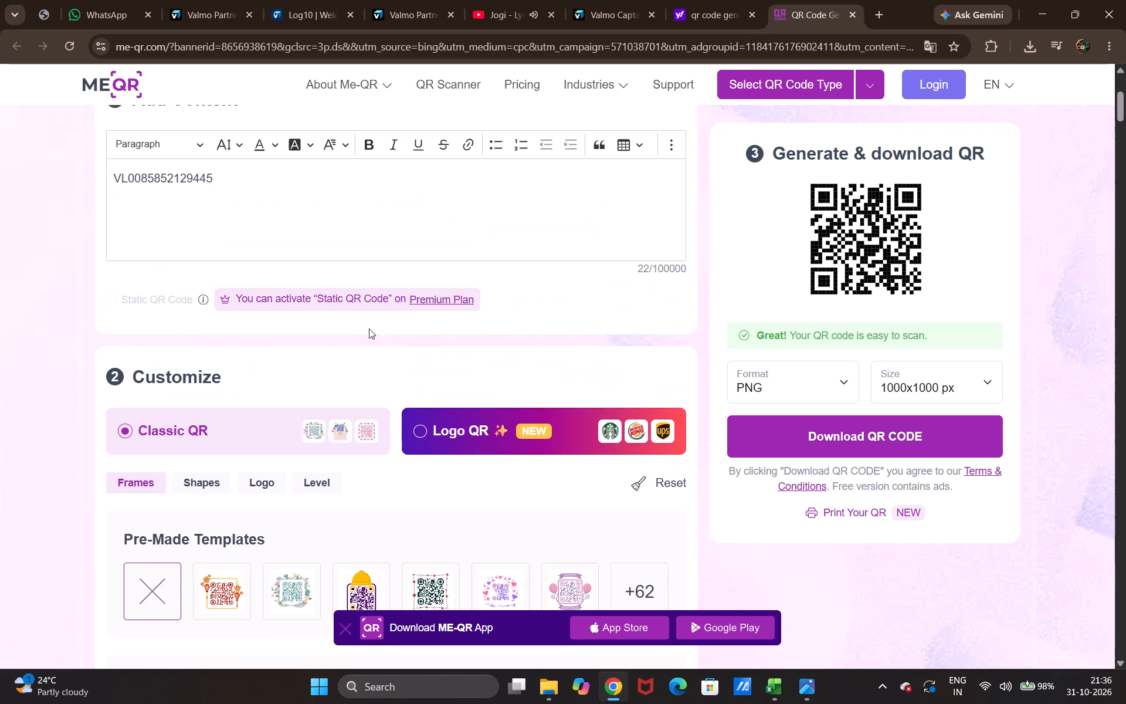
double_click(152, 186)
right_click(152, 186)
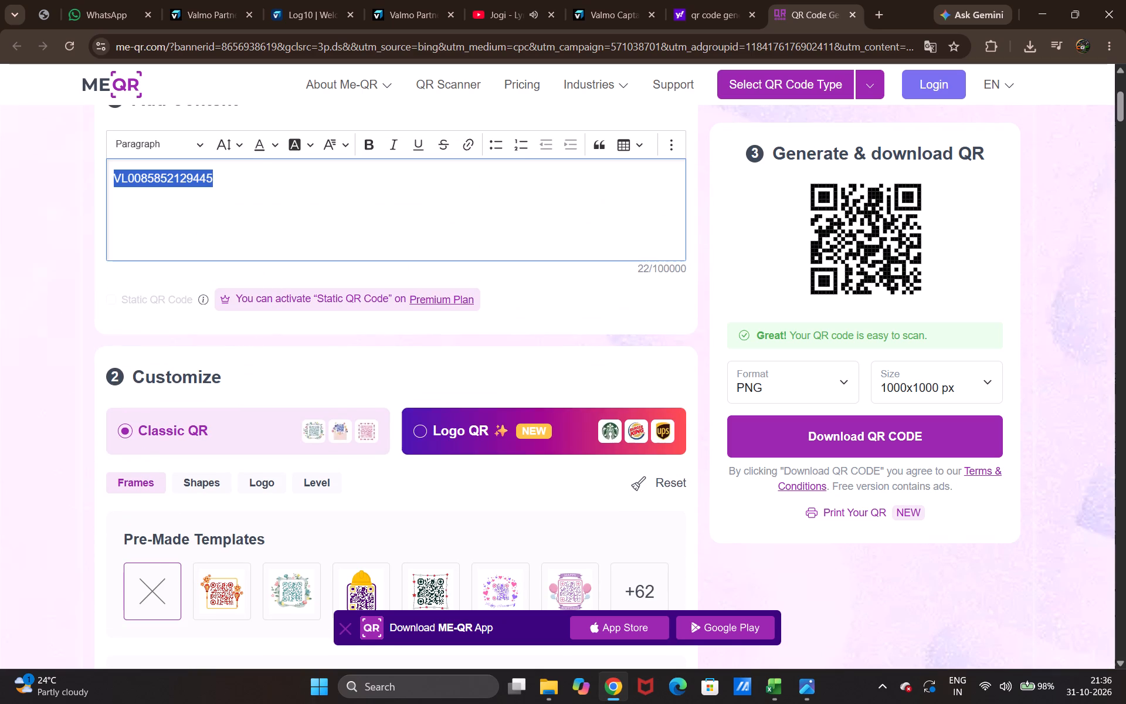
left_click(213, 282)
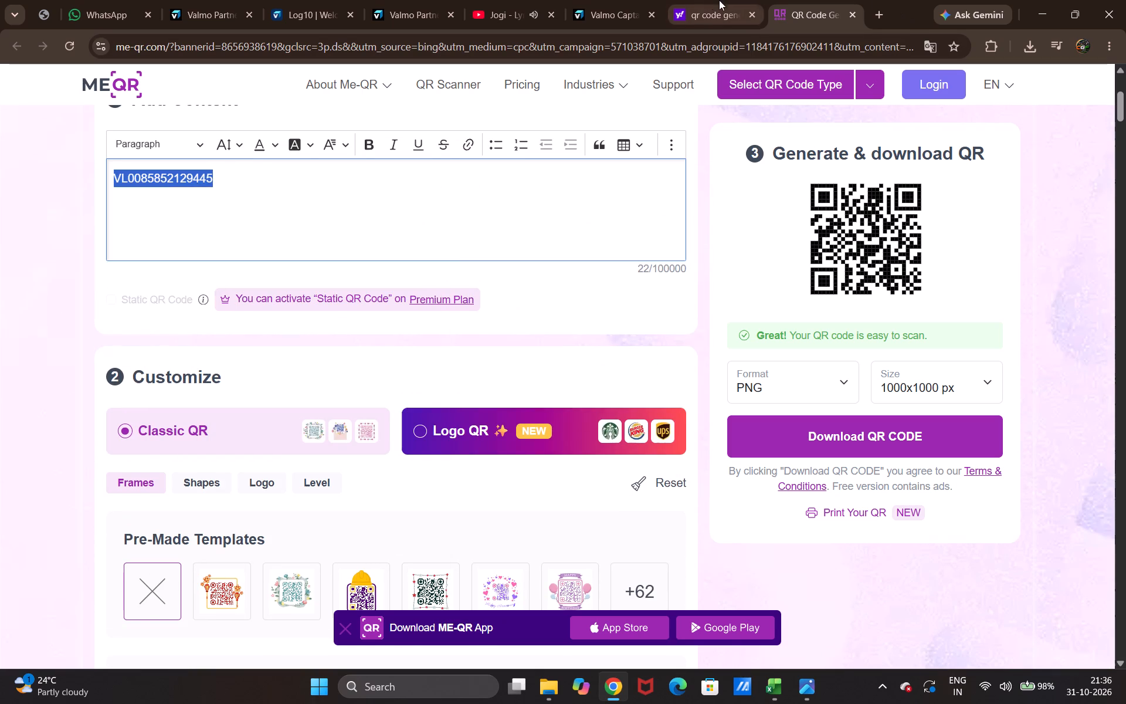
Open The QR Code Generator (TQRCG) site from the earlier web search results.
left_click(711, 10)
scroll(268, 327, "down", 4)
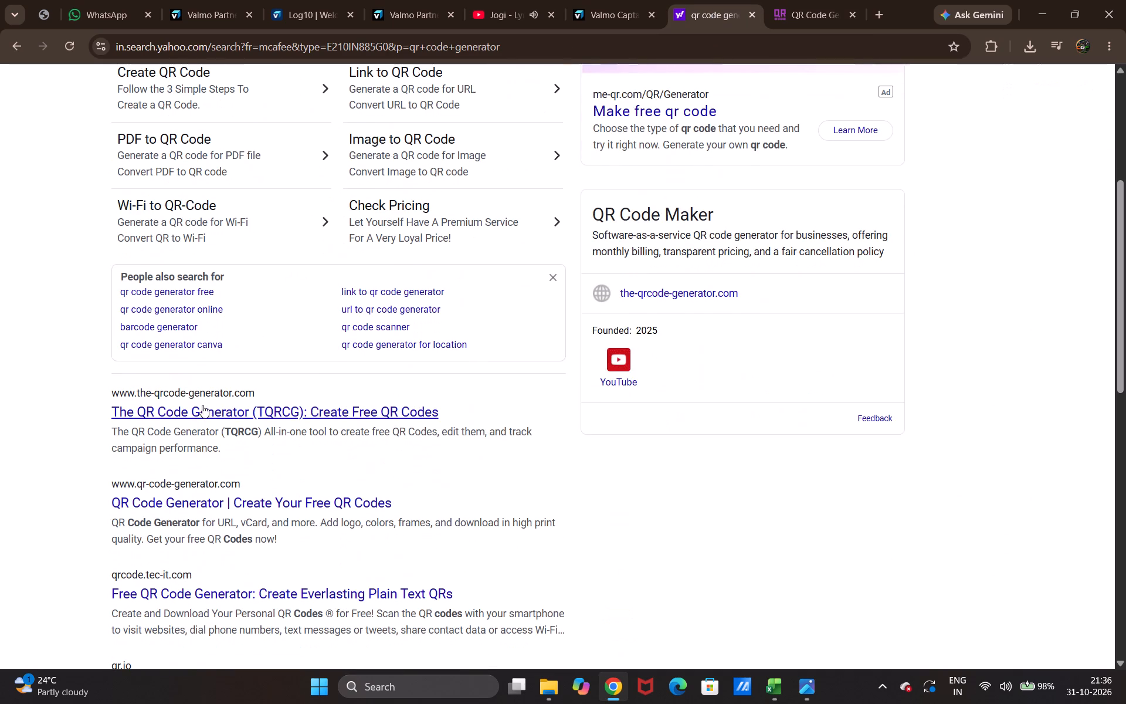
left_click(204, 411)
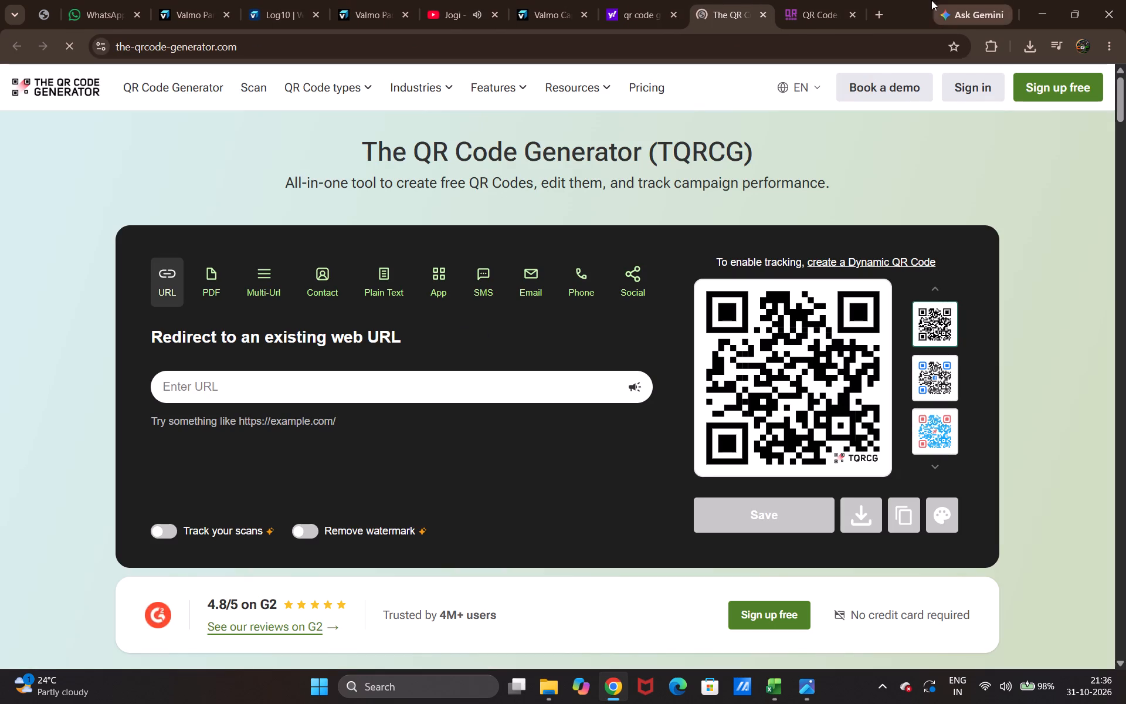
Open TEC-IT's free plain text QR code generator from the earlier web search results.
left_click(636, 6)
scroll(198, 448, "down", 2)
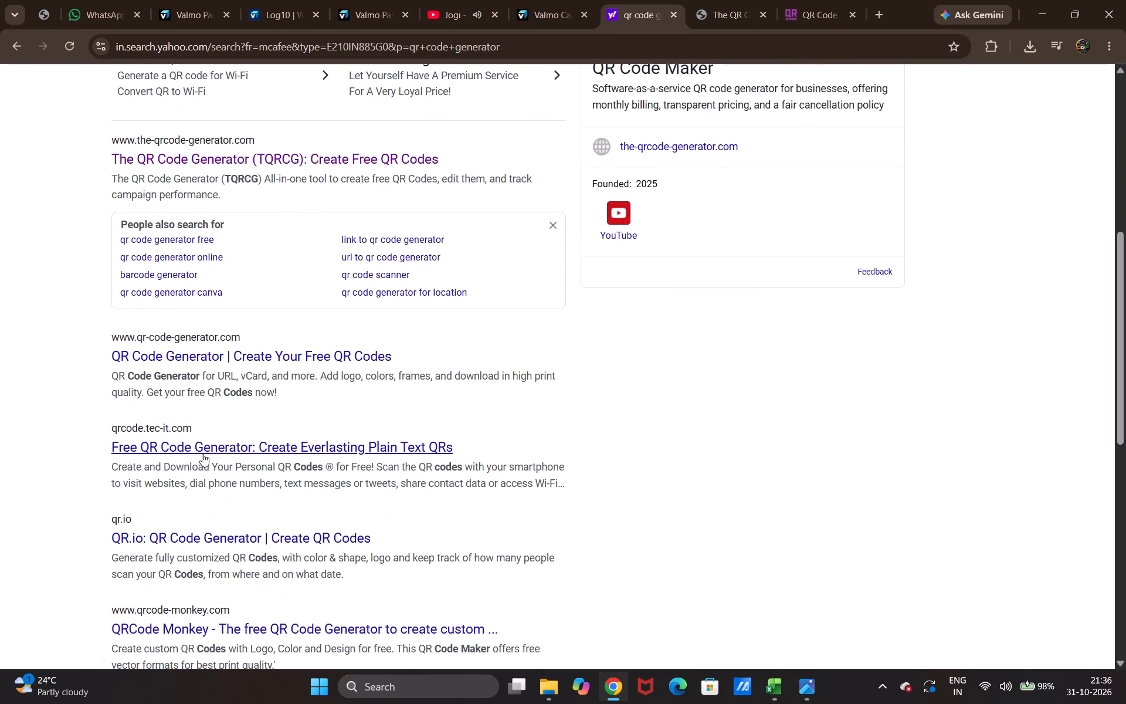
left_click(202, 453)
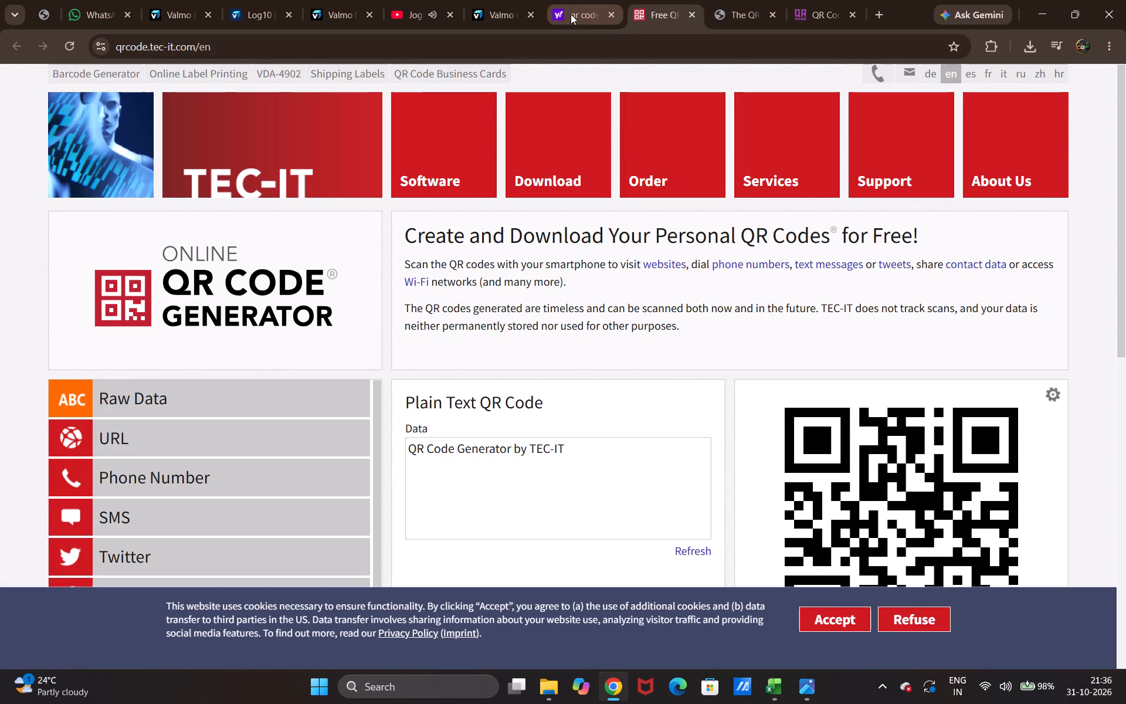
left_click(571, 14)
left_click(673, 3)
scroll(747, 298, "down", 3)
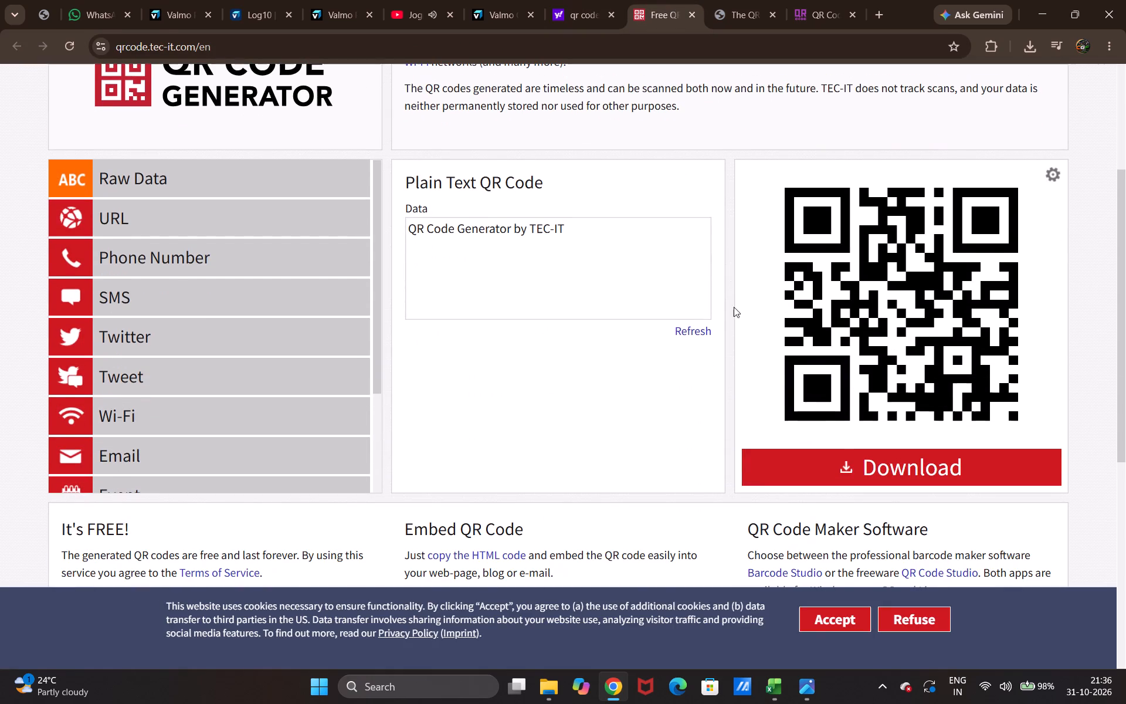
left_click(602, 244)
right_click(602, 244)
left_click(521, 217)
triple_click(538, 230)
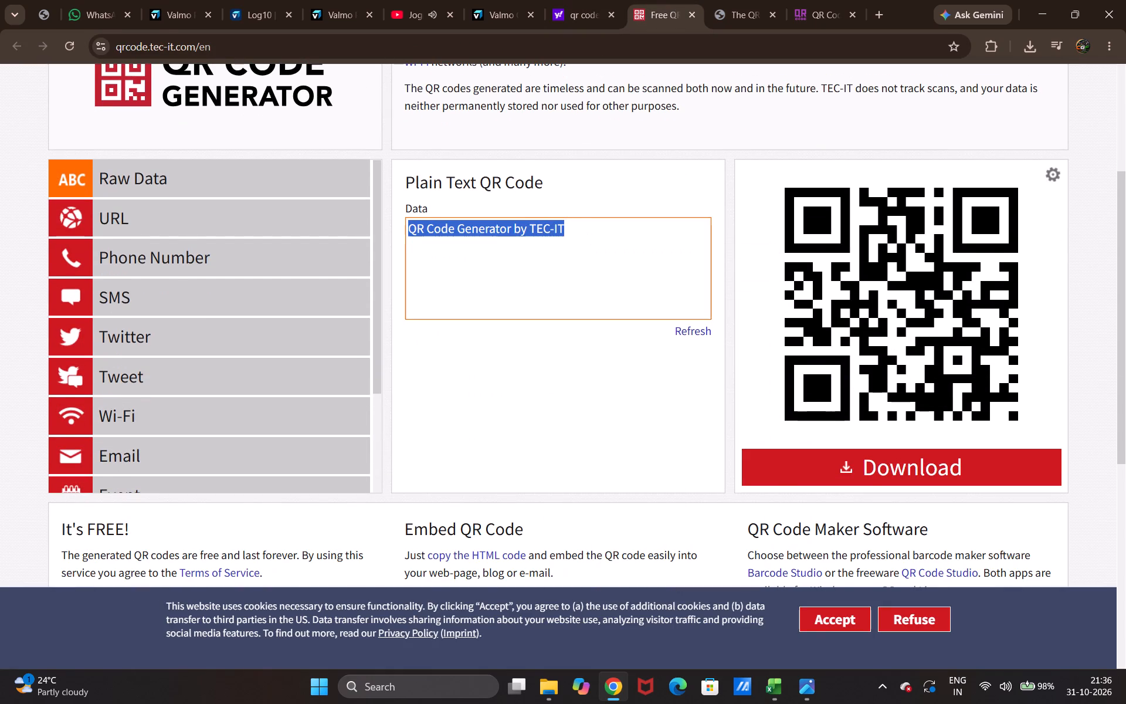
right_click(538, 230)
left_click(609, 339)
left_click(706, 333)
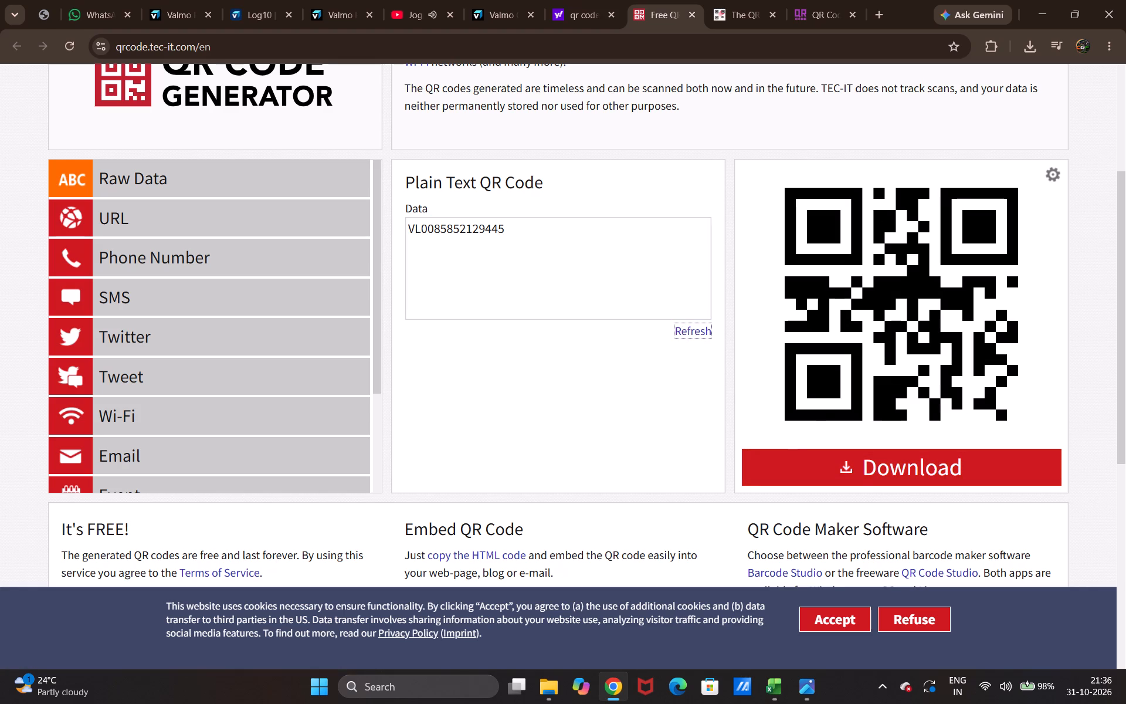
left_click(857, 473)
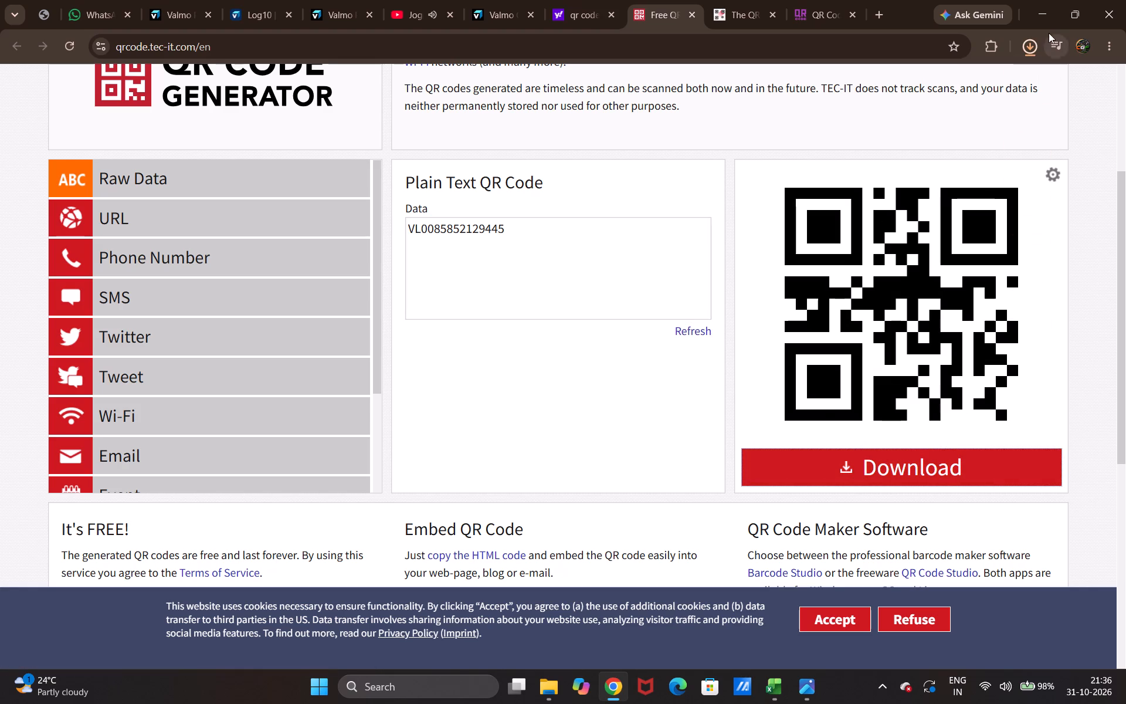
left_click(1035, 43)
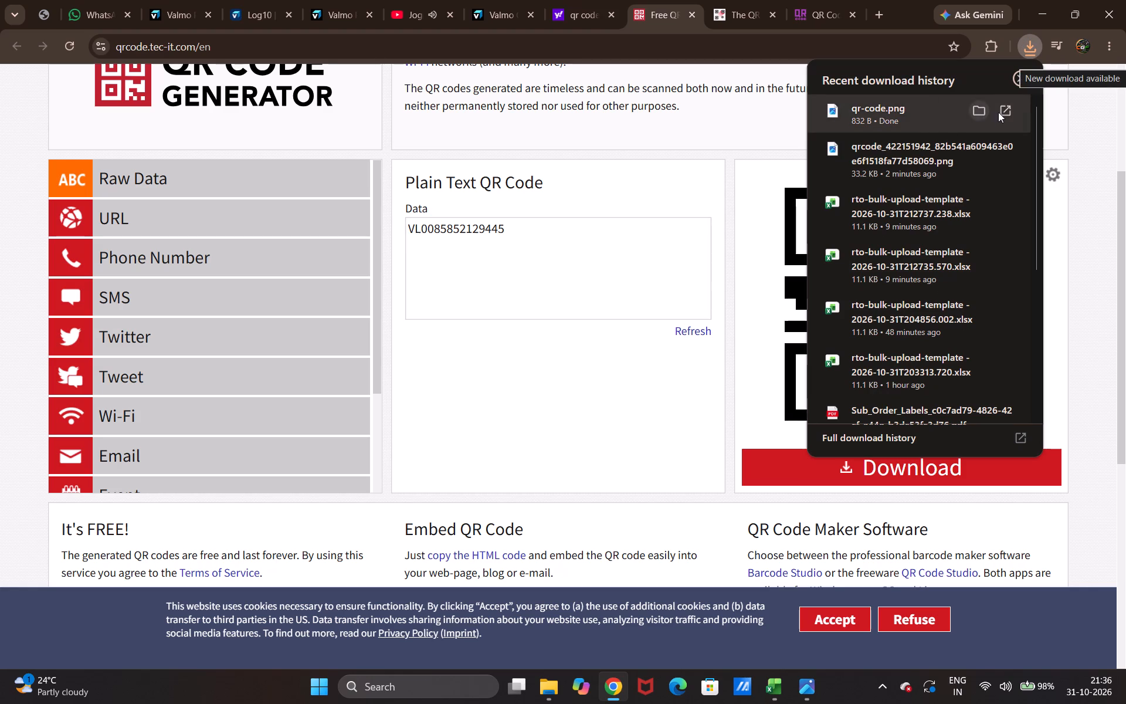
left_click(1002, 112)
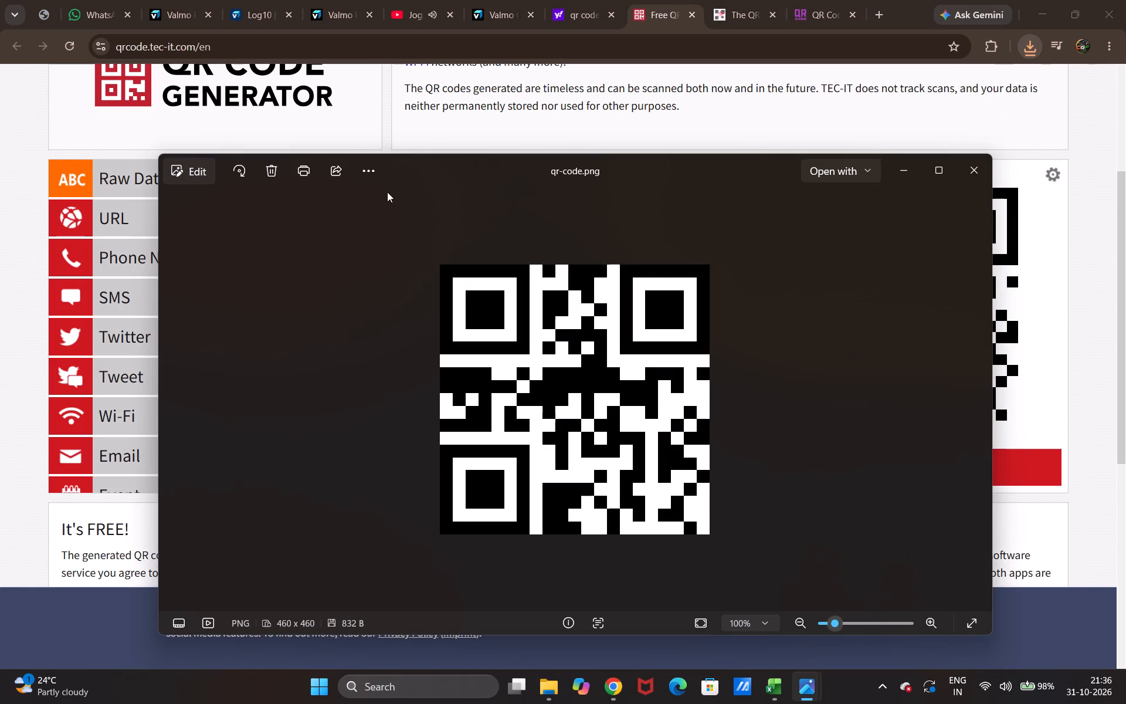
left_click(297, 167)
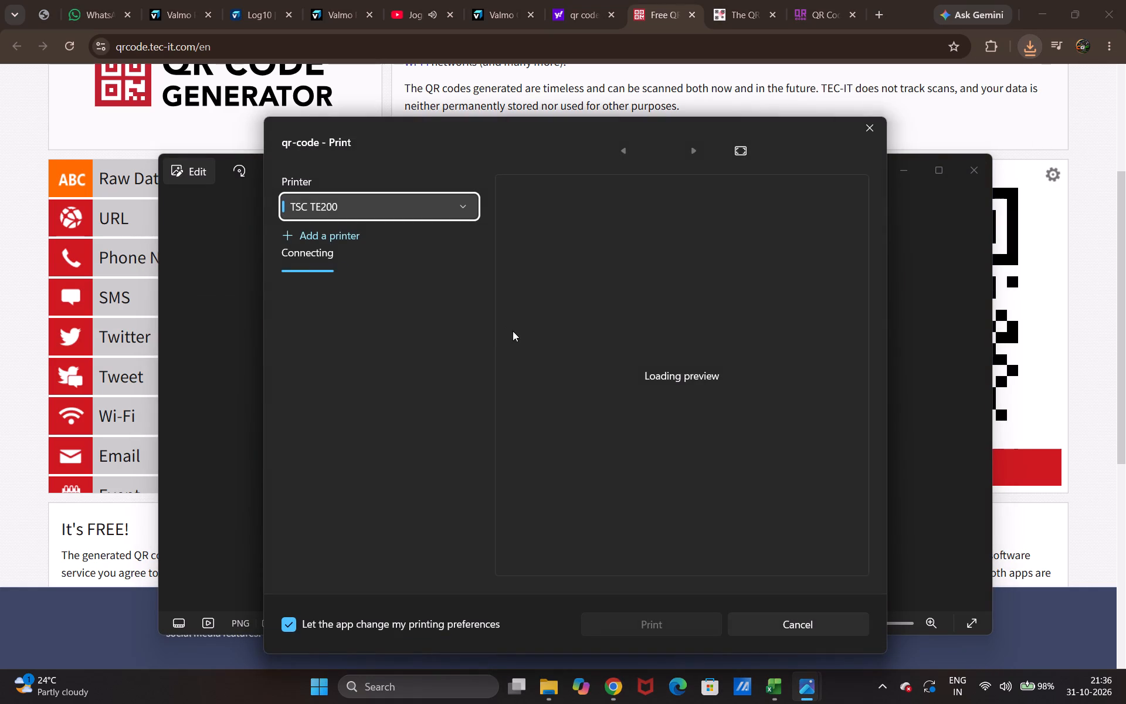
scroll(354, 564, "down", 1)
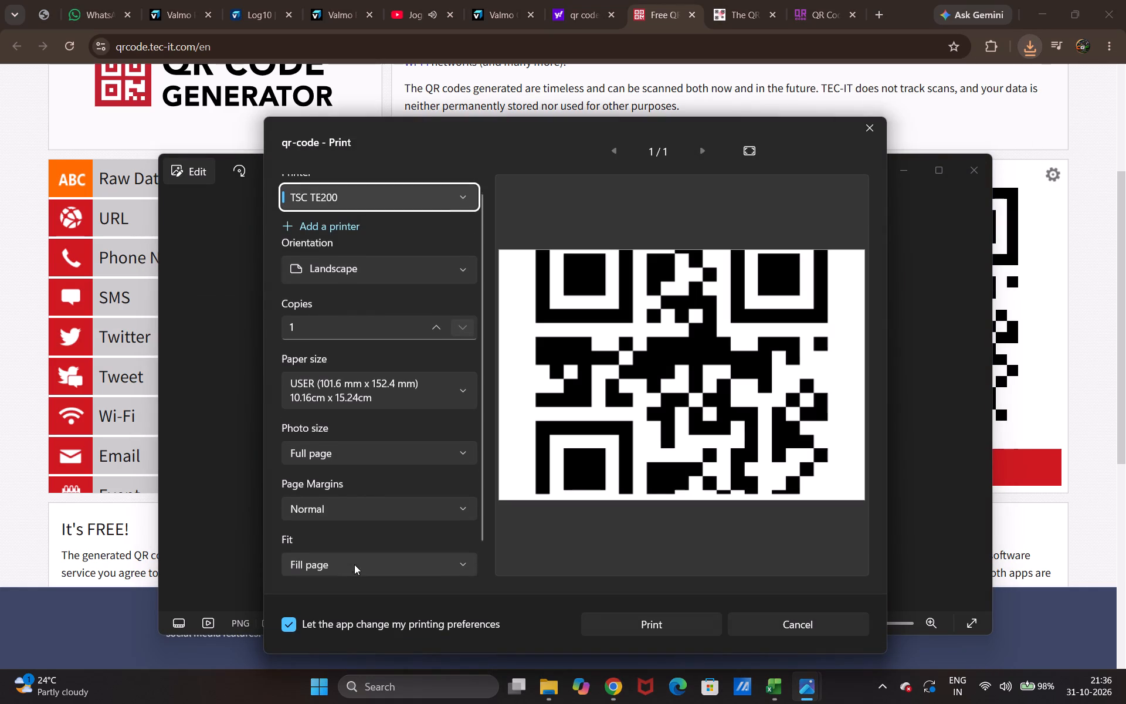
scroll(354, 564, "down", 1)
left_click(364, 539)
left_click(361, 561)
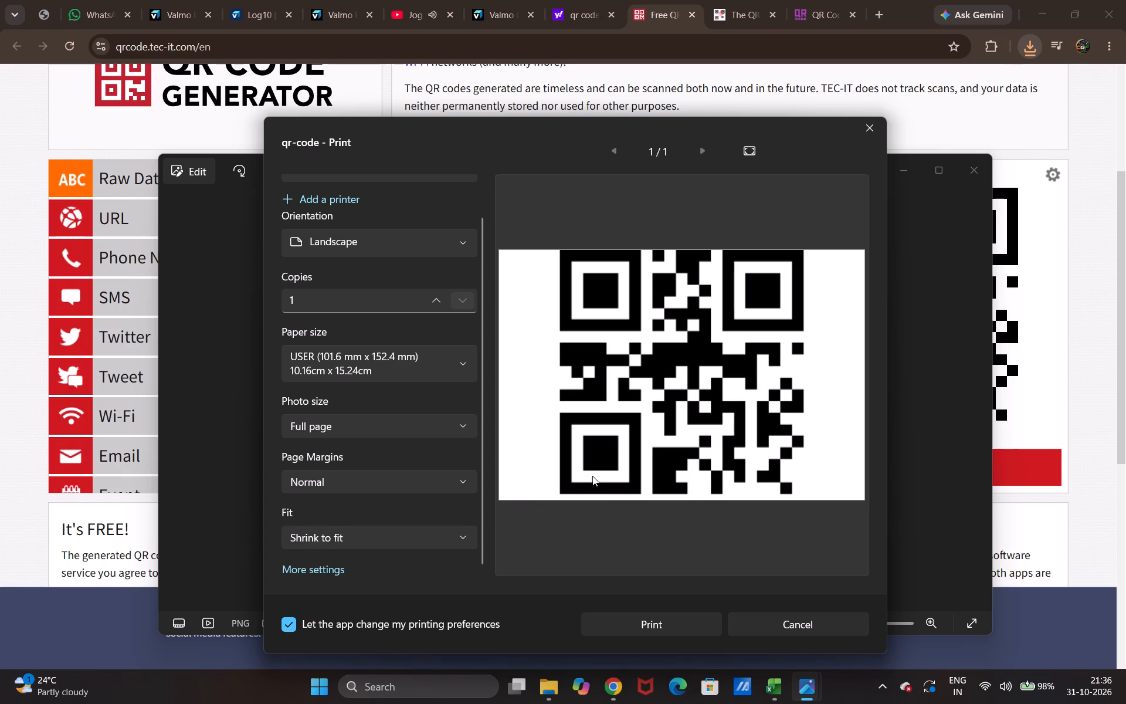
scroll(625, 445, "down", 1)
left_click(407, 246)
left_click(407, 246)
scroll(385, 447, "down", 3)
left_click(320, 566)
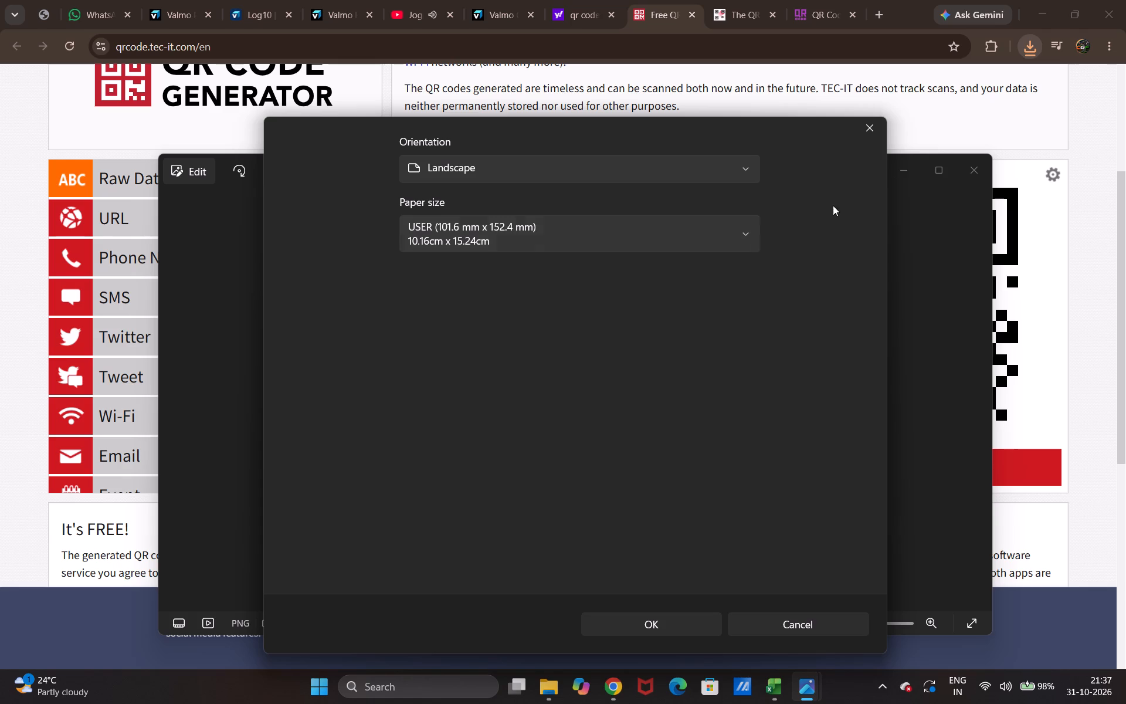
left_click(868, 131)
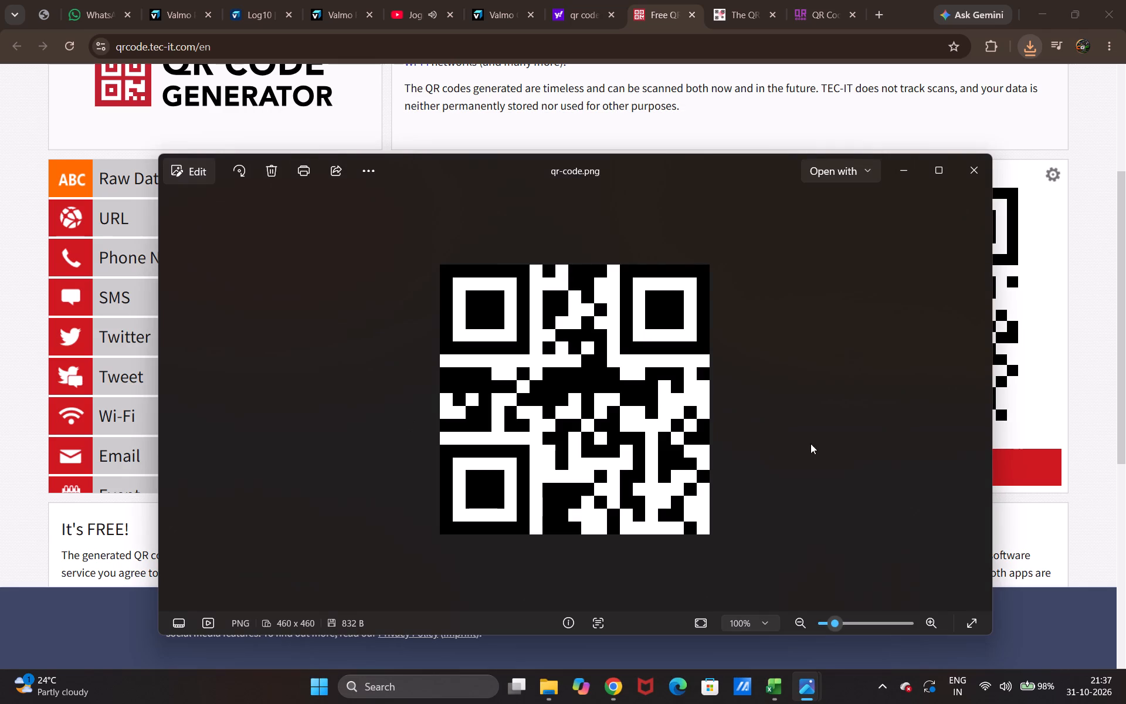
Print qr-code.png on the TSC TE200 printer with the fit set to Shrink to fit, and close the image.
left_click(310, 177)
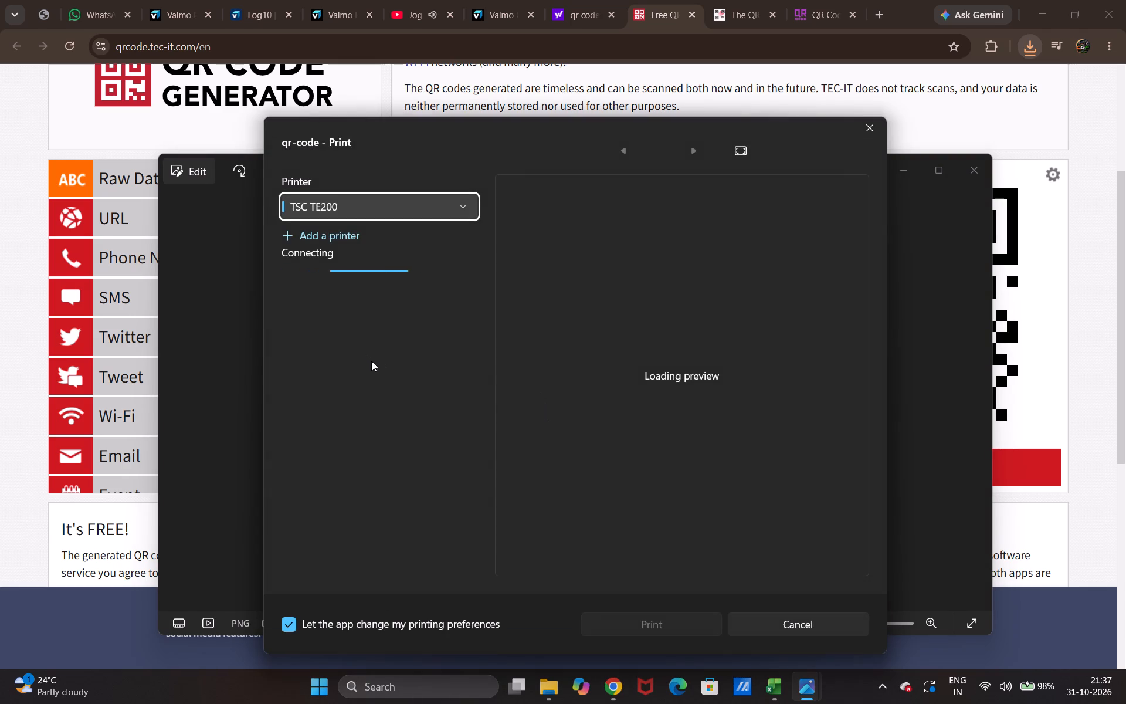
scroll(388, 347, "down", 4)
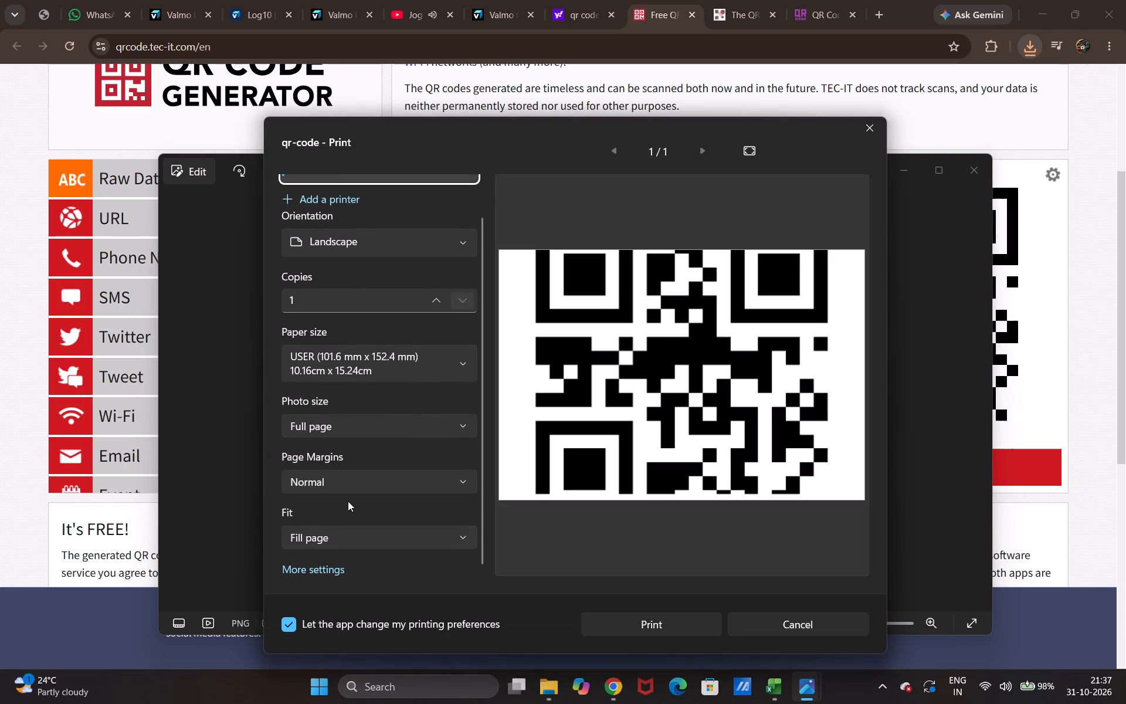
left_click(347, 489)
left_click(345, 484)
left_click(346, 543)
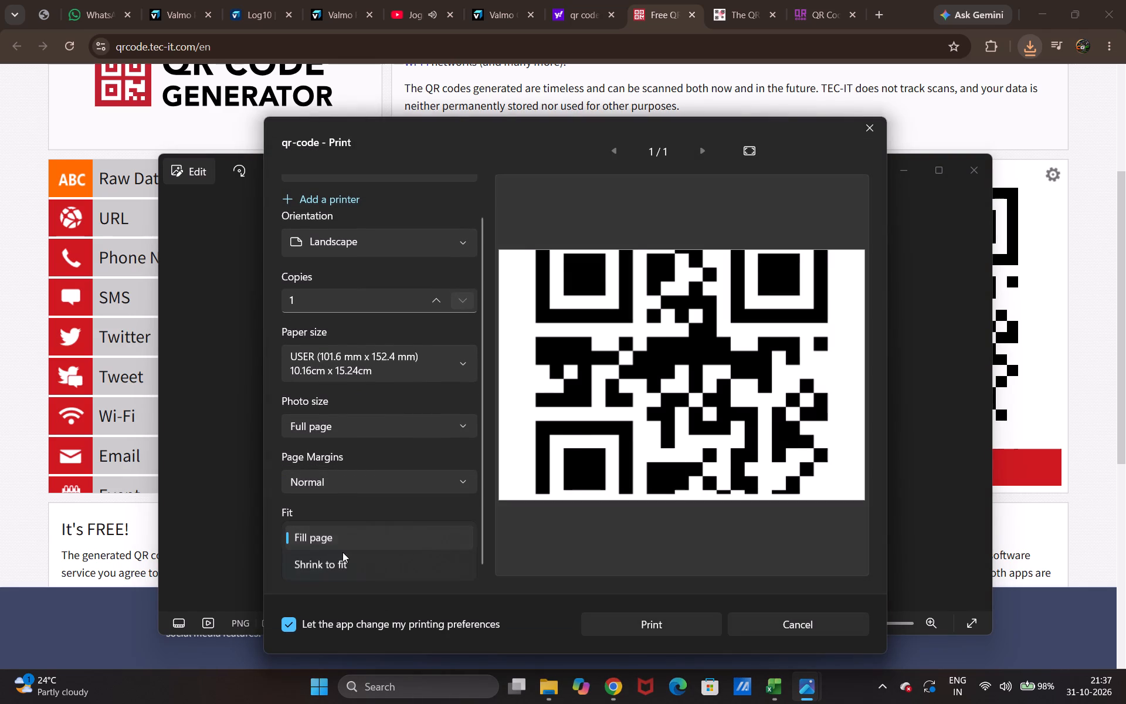
left_click(340, 564)
left_click(647, 629)
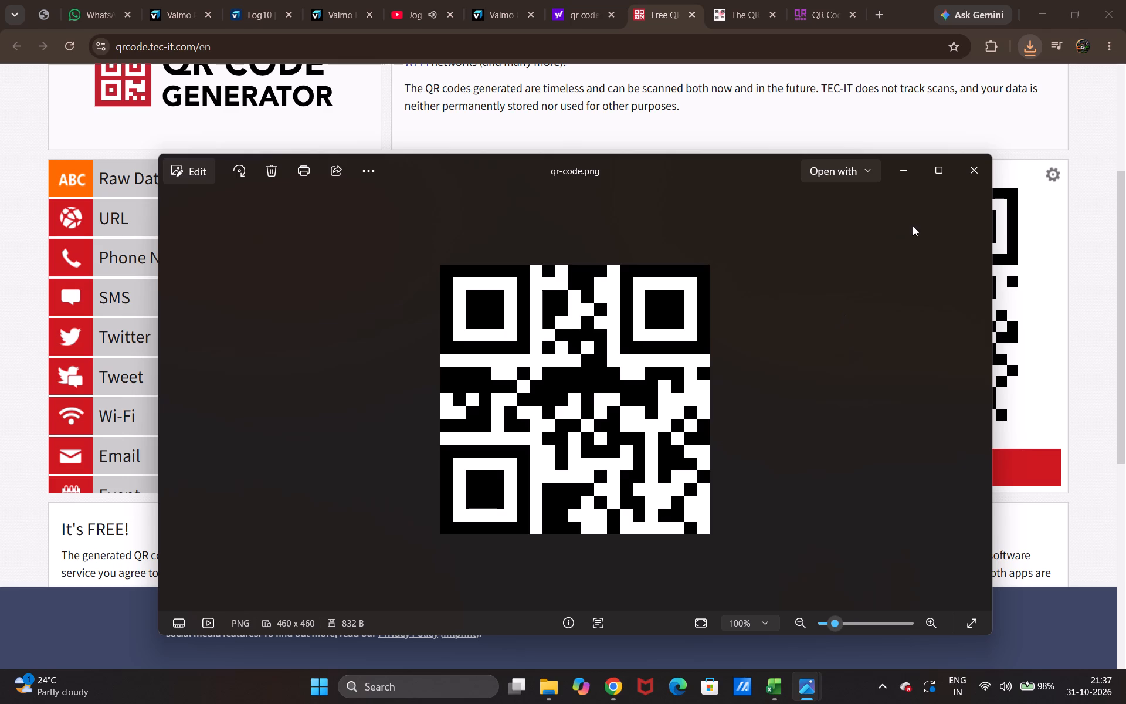
left_click(972, 175)
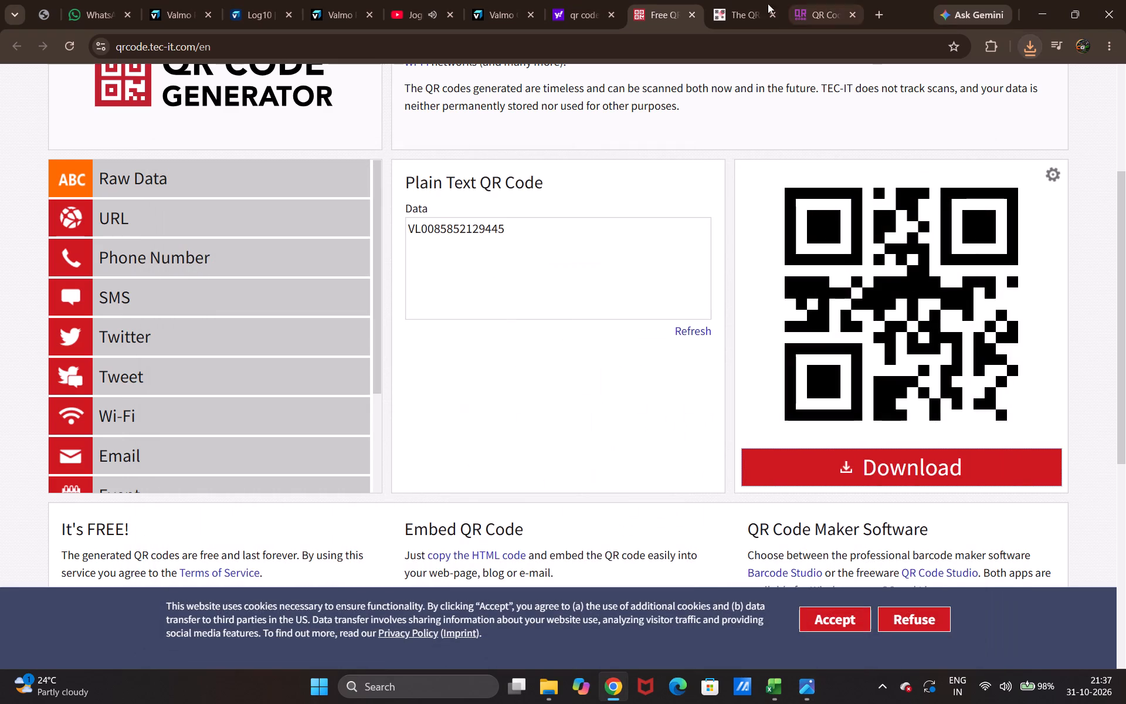
left_click(506, 8)
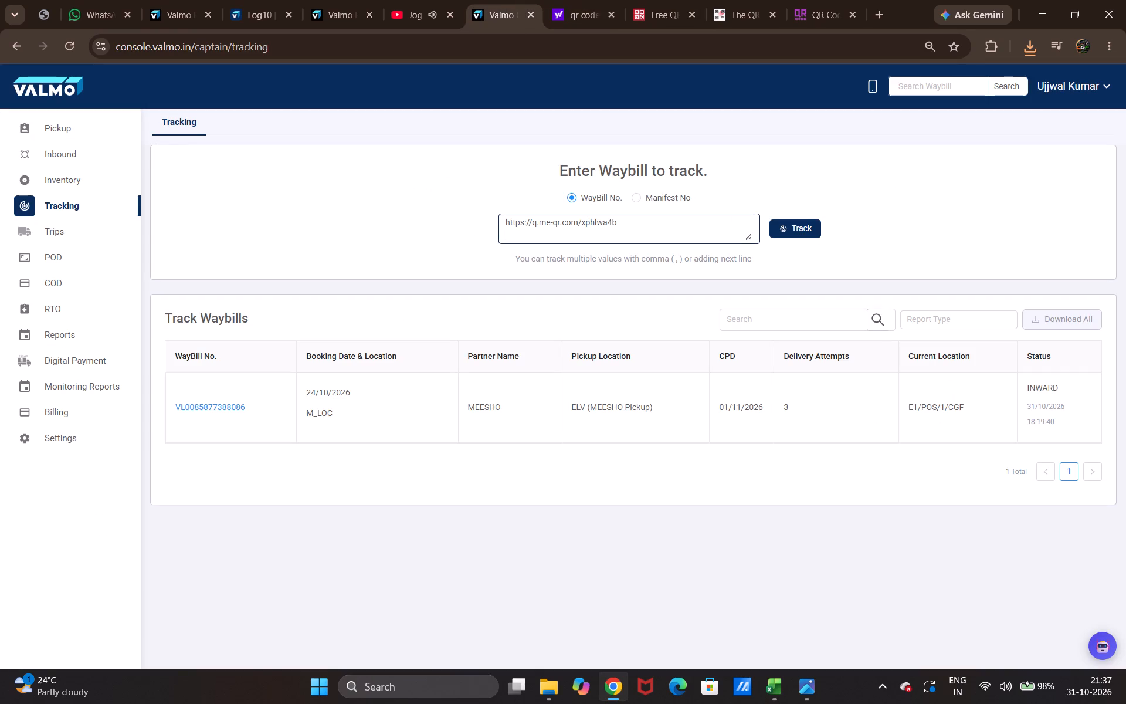
triple_click(591, 228)
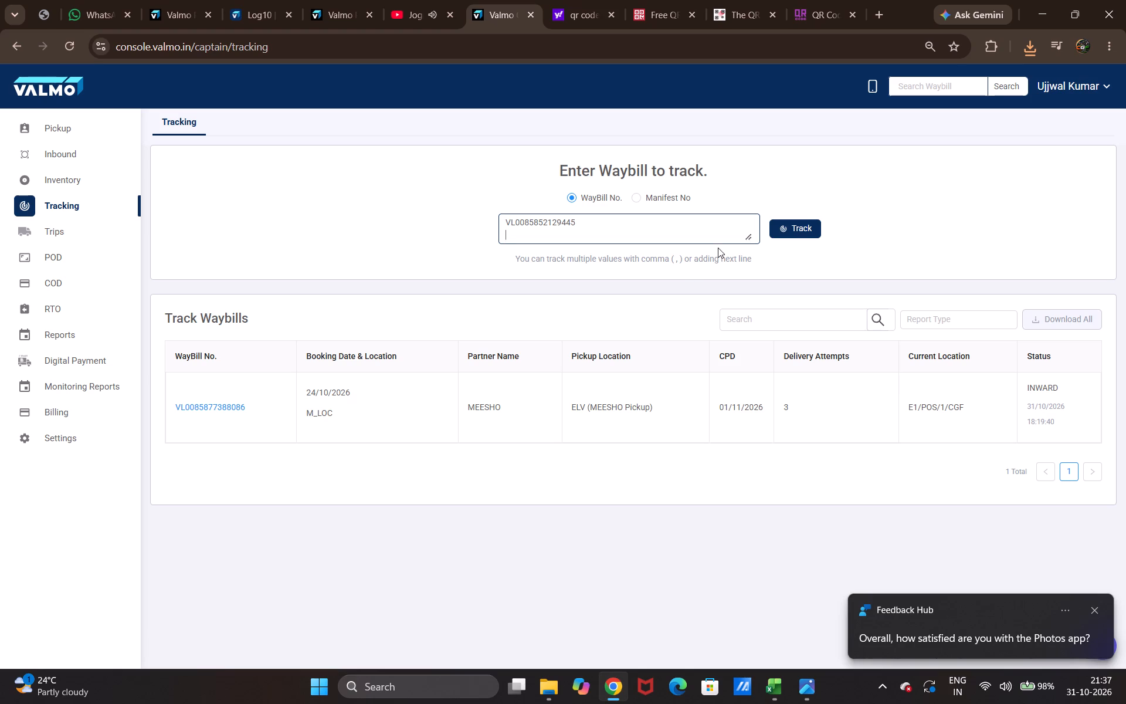
left_click(799, 233)
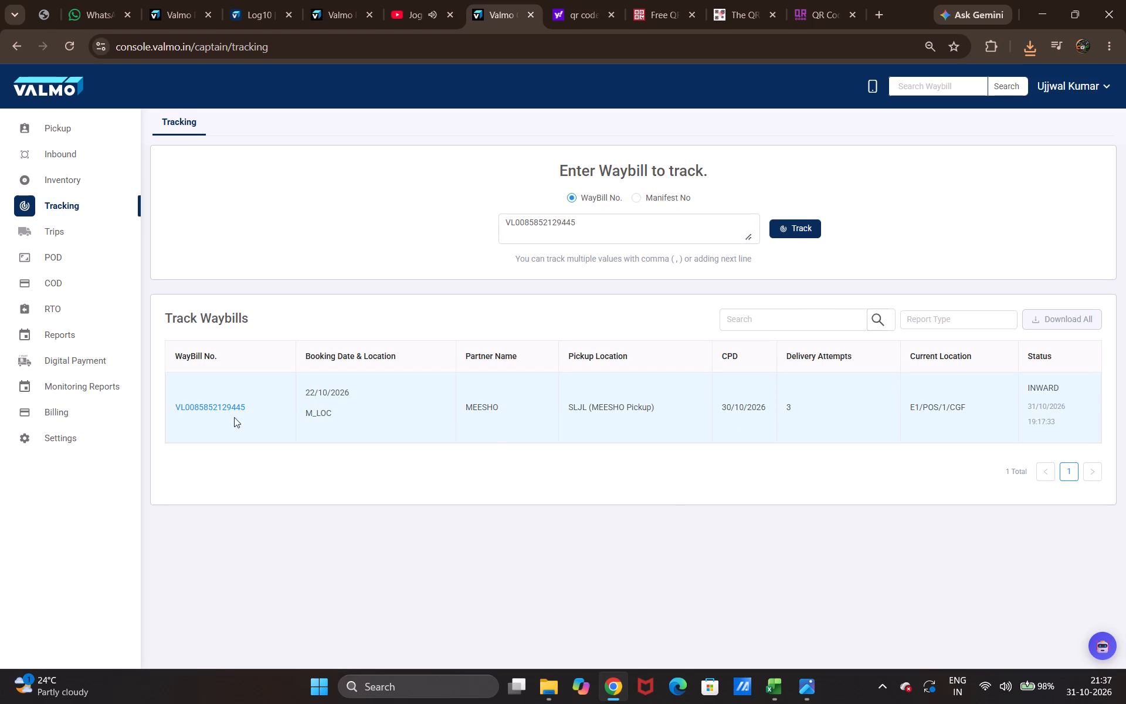
left_click(217, 405)
left_click(179, 258)
left_click(231, 214)
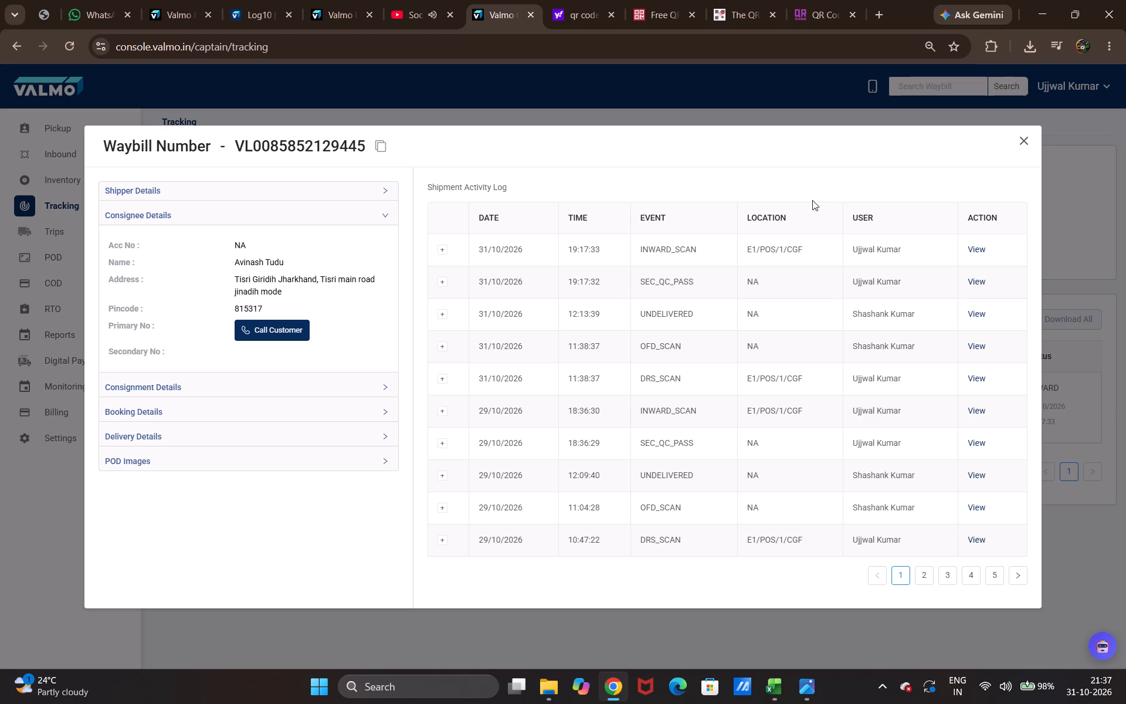
left_click(1026, 137)
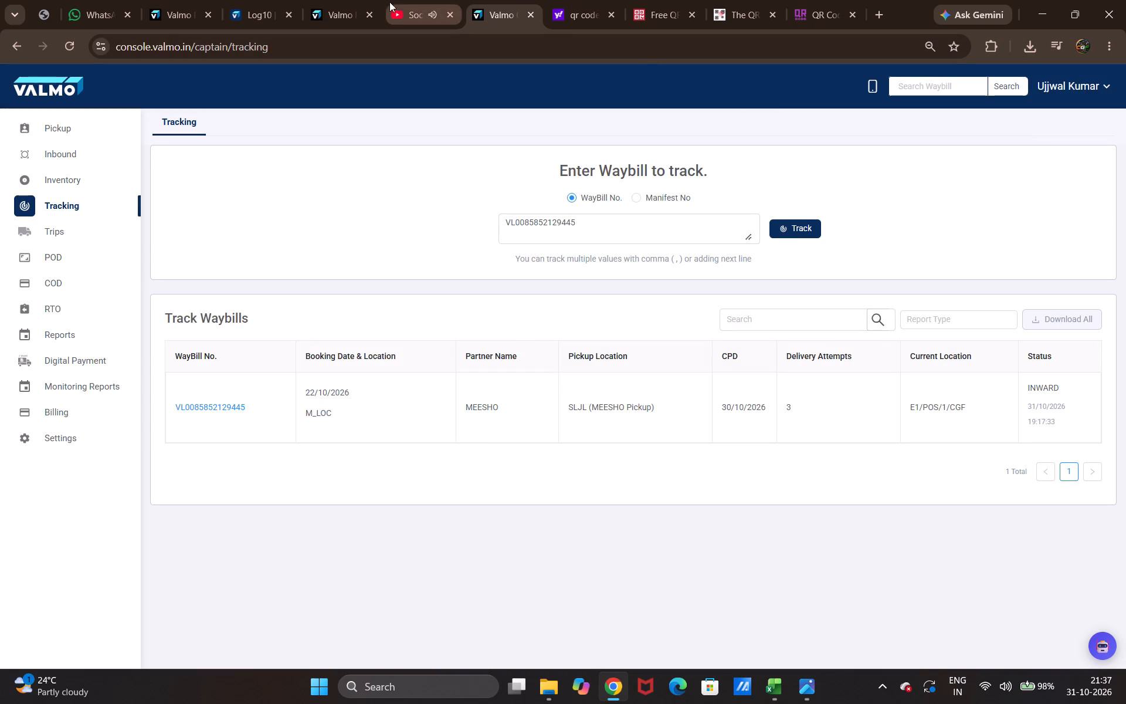
left_click(776, 686)
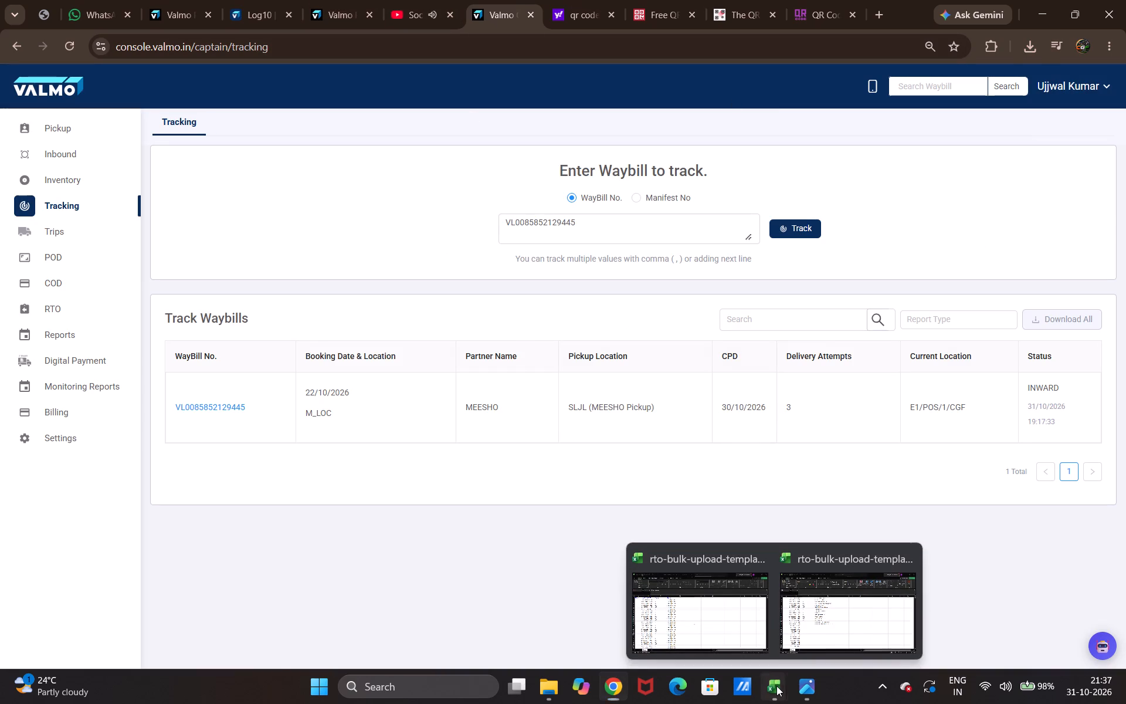
left_click(809, 620)
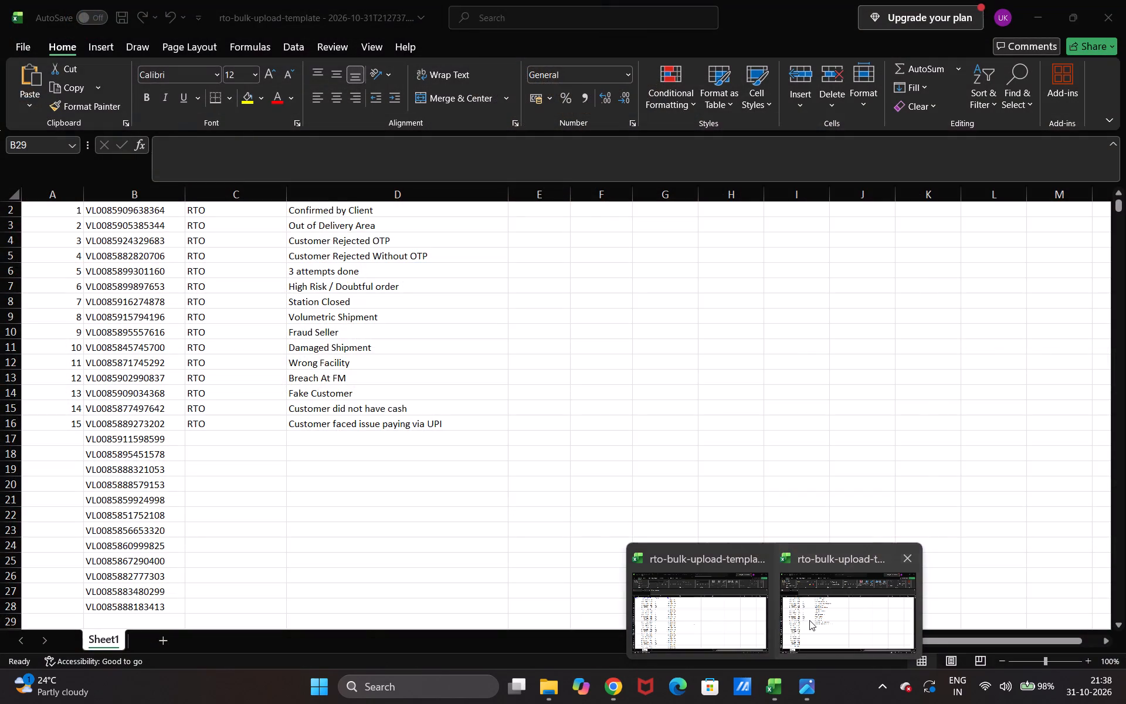
scroll(332, 533, "down", 5)
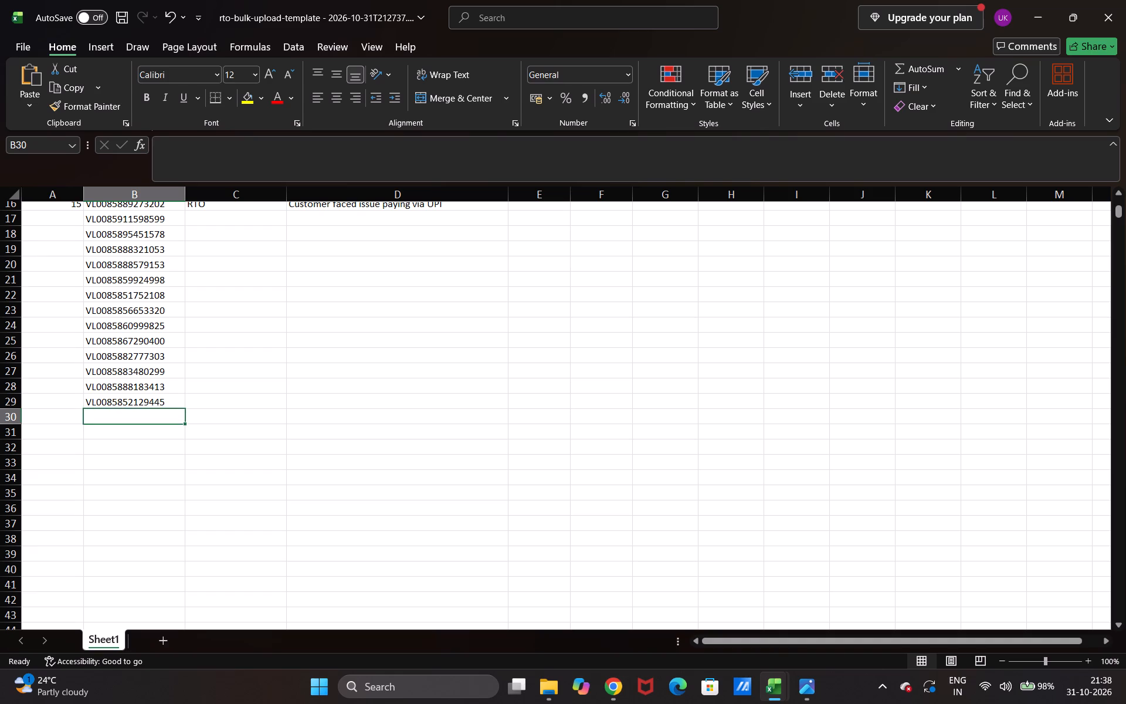
Extend the serial numbers in column A from A16 down to row 29 as a series, numbering the rows 16 to 28.
scroll(338, 406, "up", 5)
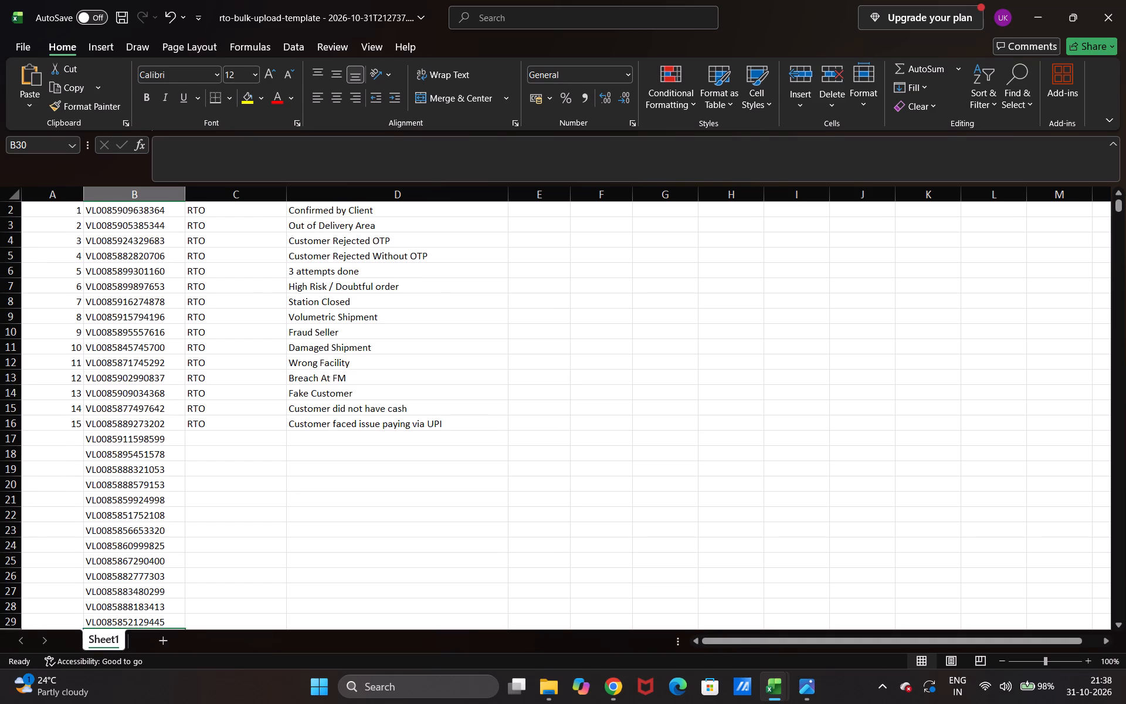
left_click(74, 425)
left_click_drag(82, 428, 81, 638)
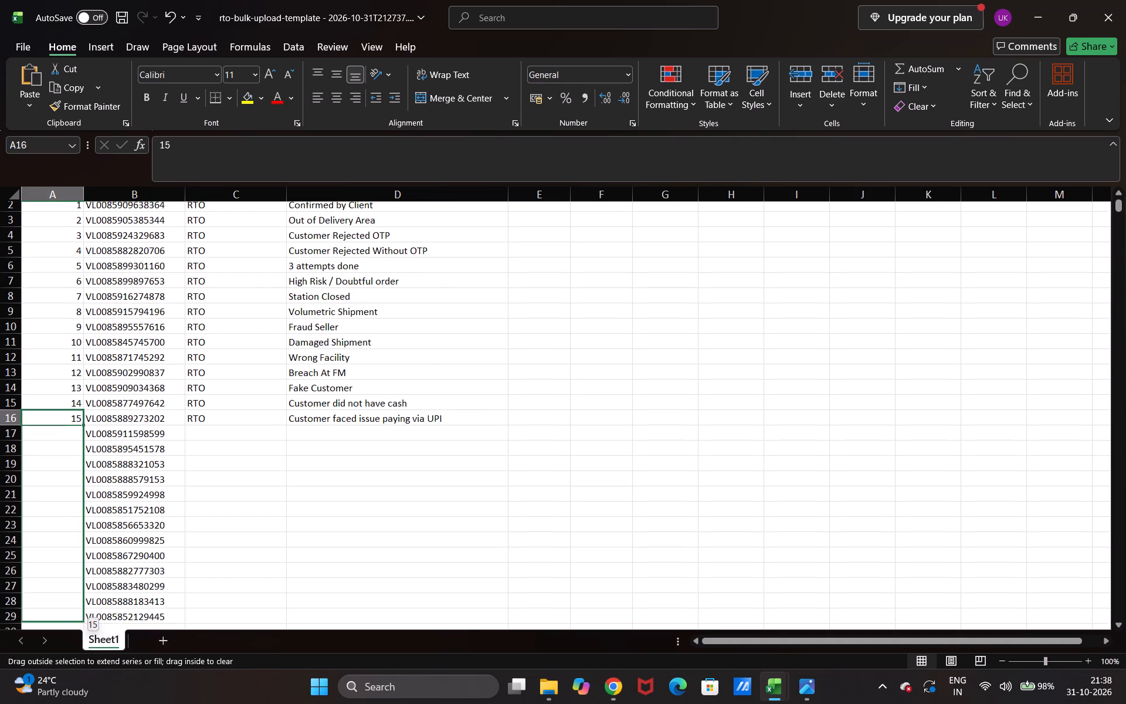
left_click_drag(81, 638, 87, 505)
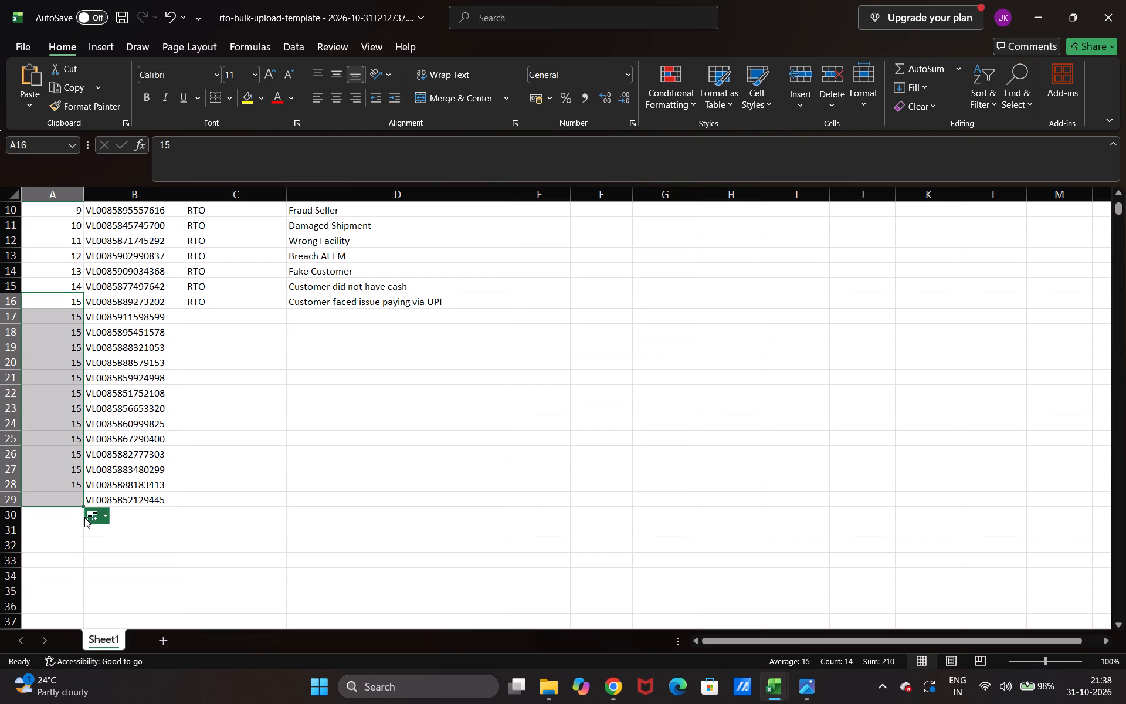
left_click(102, 512)
left_click(123, 551)
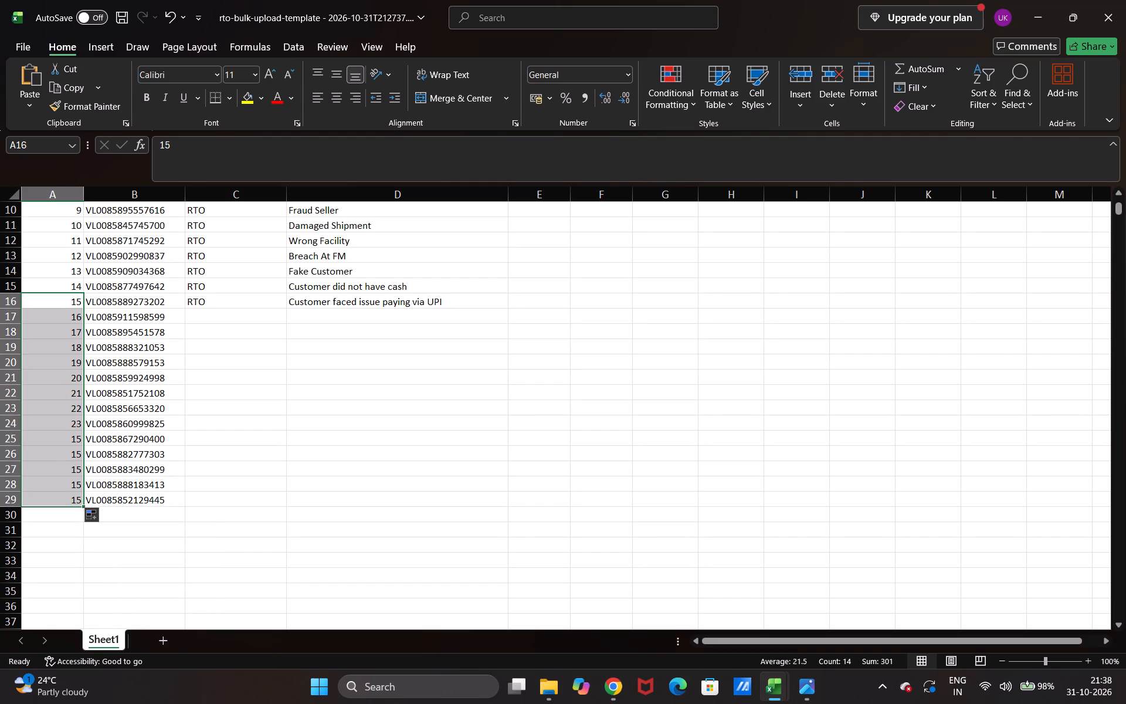
Fill the RTO value from cell C16 down column C to row 29.
left_click(220, 303)
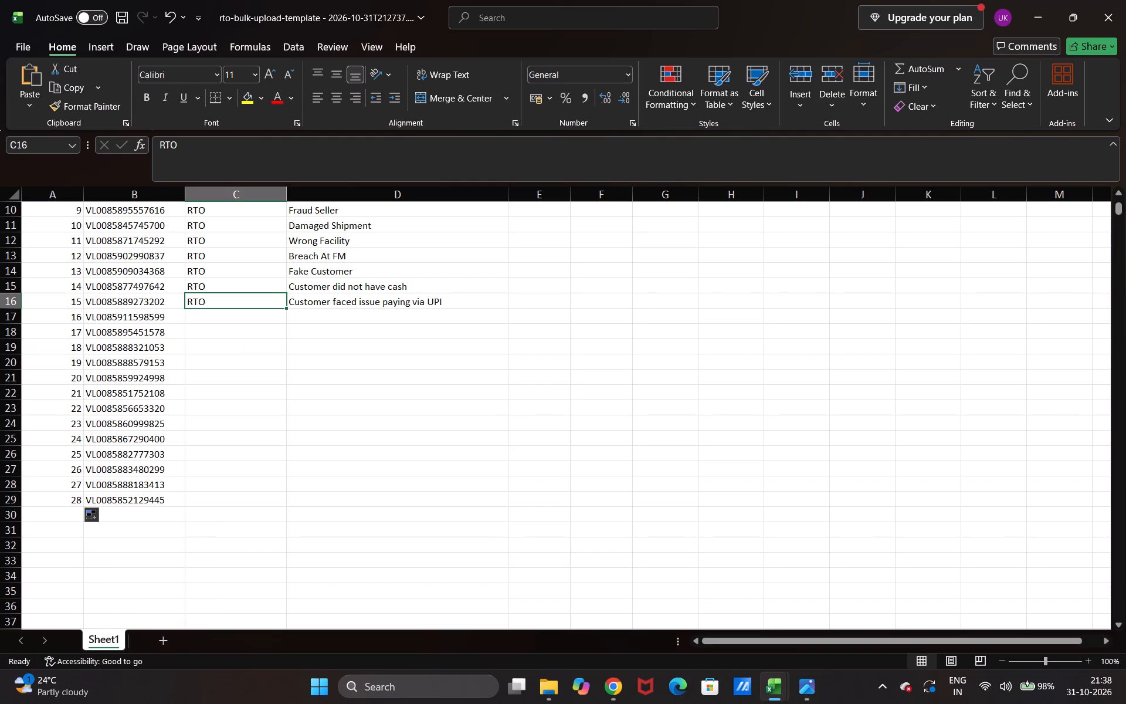
left_click_drag(286, 308, 282, 504)
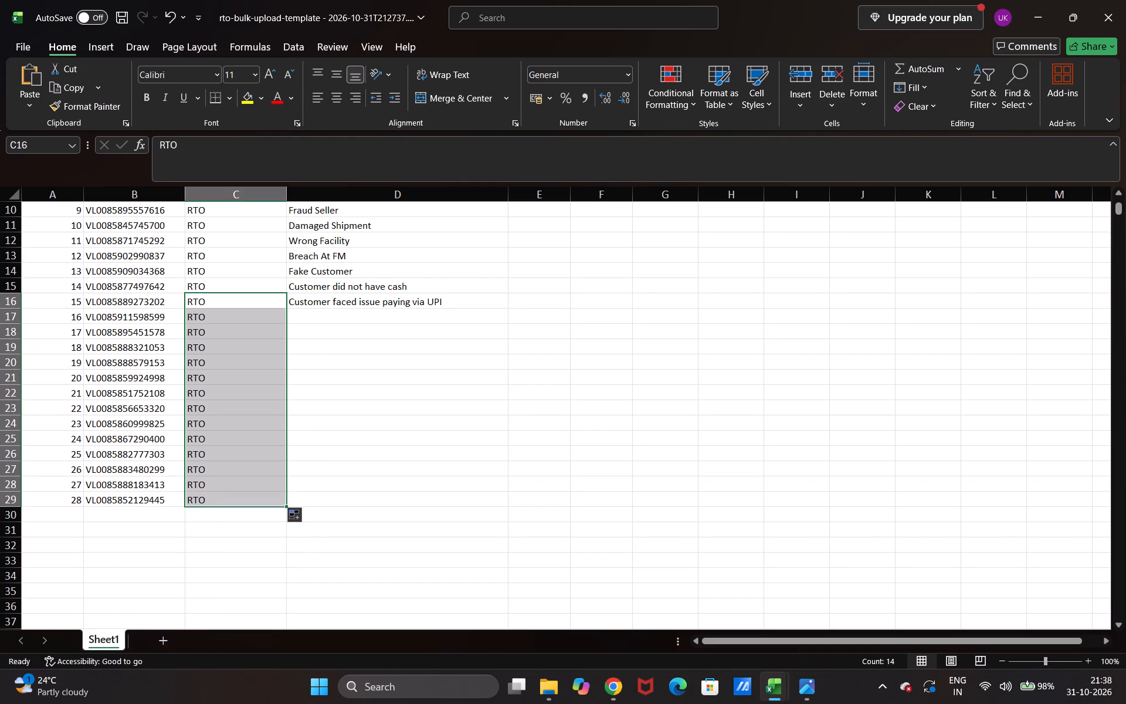
Copy the reason "3 attempts done" from D6 and paste it over the whole Reason column, cells D2 to D29.
scroll(388, 324, "up", 3)
left_click(336, 277)
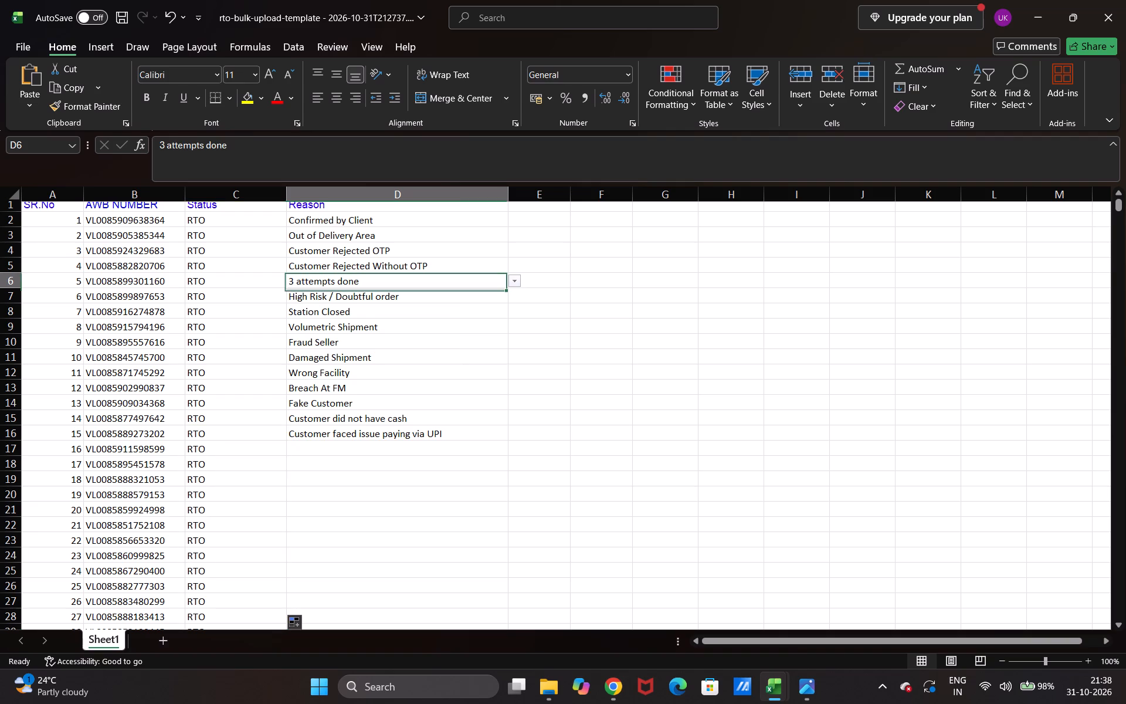
left_click(377, 283)
right_click(386, 278)
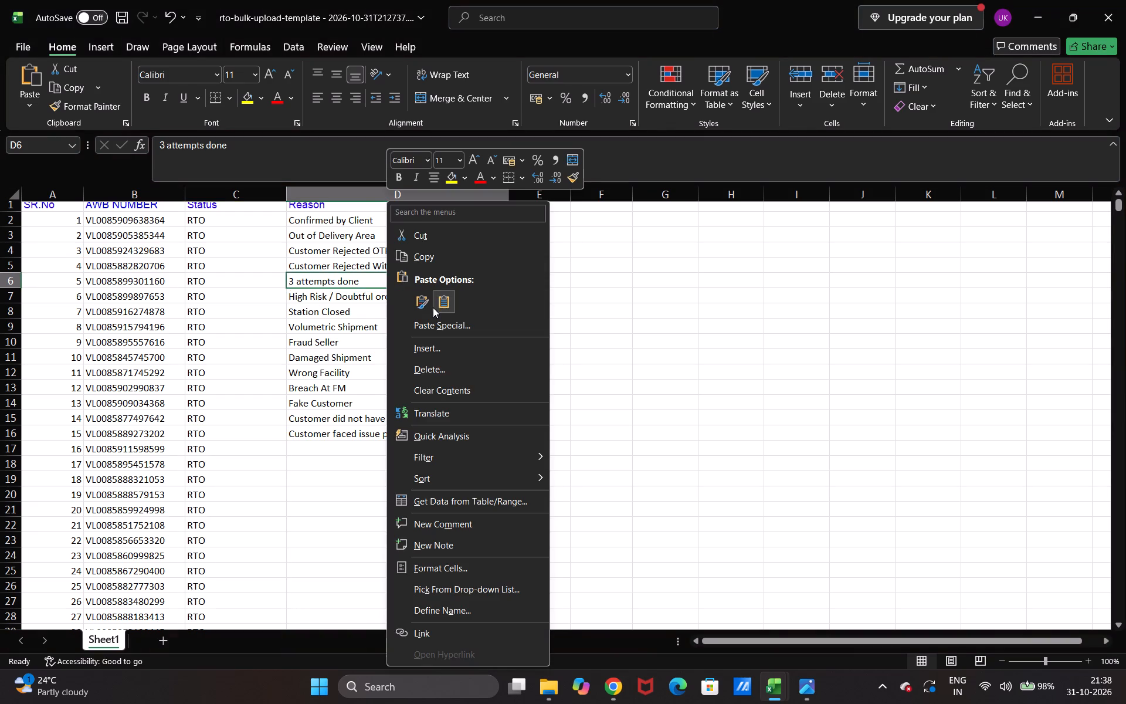
left_click(437, 257)
left_click_drag(292, 221, 348, 411)
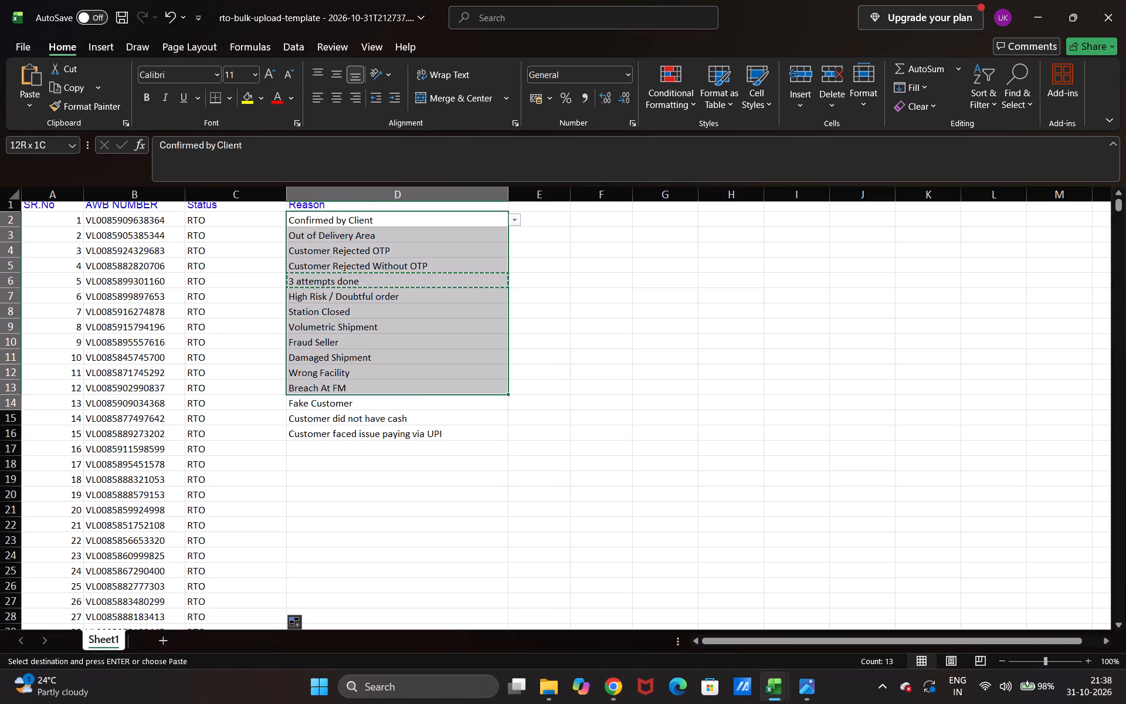
left_click_drag(348, 411, 352, 635)
left_click(352, 622)
scroll(338, 330, "up", 4)
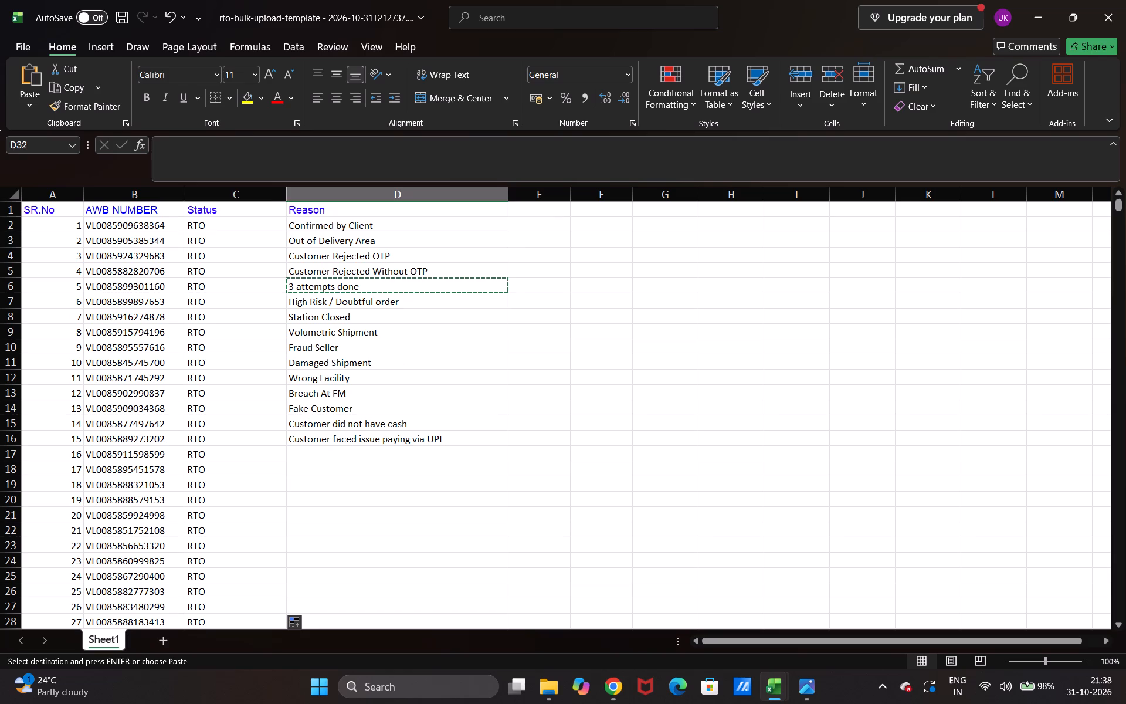
left_click_drag(285, 222, 315, 238)
left_click(302, 225)
left_click_drag(296, 224, 353, 571)
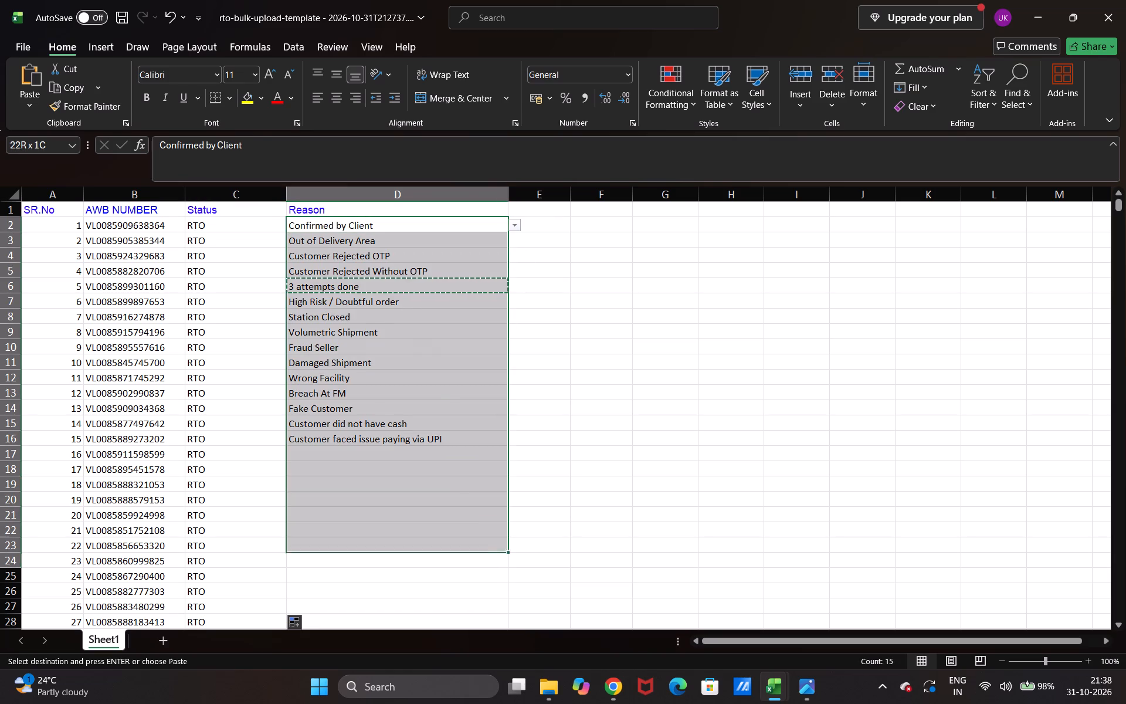
left_click_drag(353, 571, 351, 600)
left_click(517, 621)
right_click(330, 461)
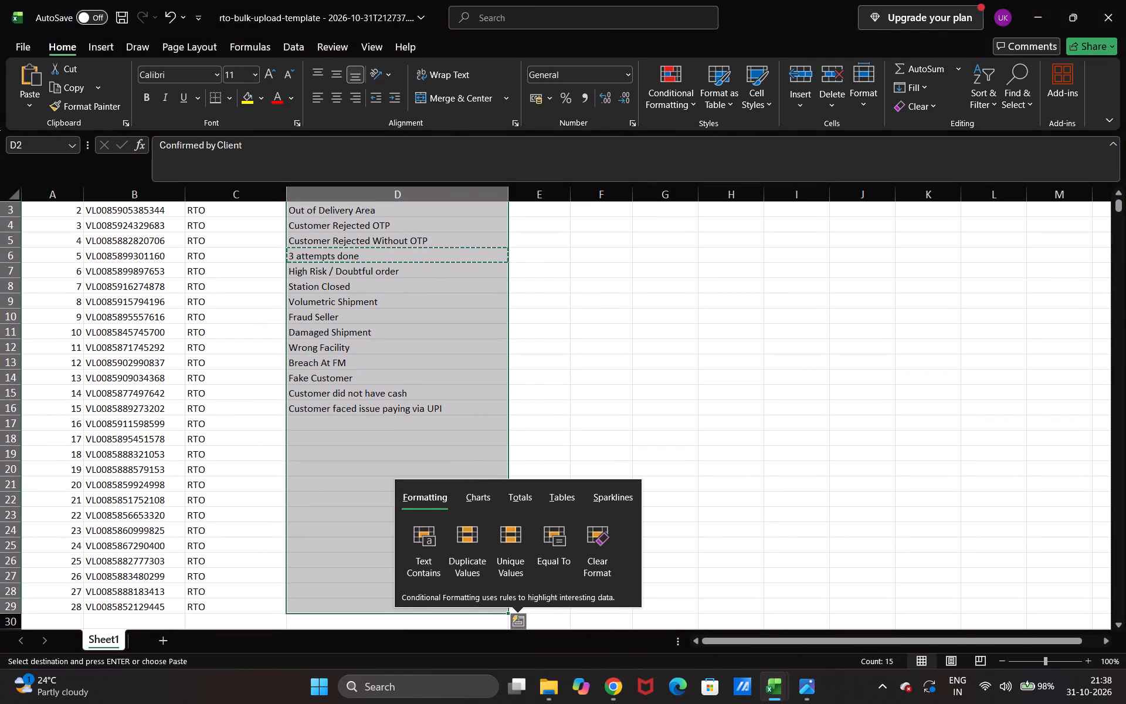
left_click(367, 292)
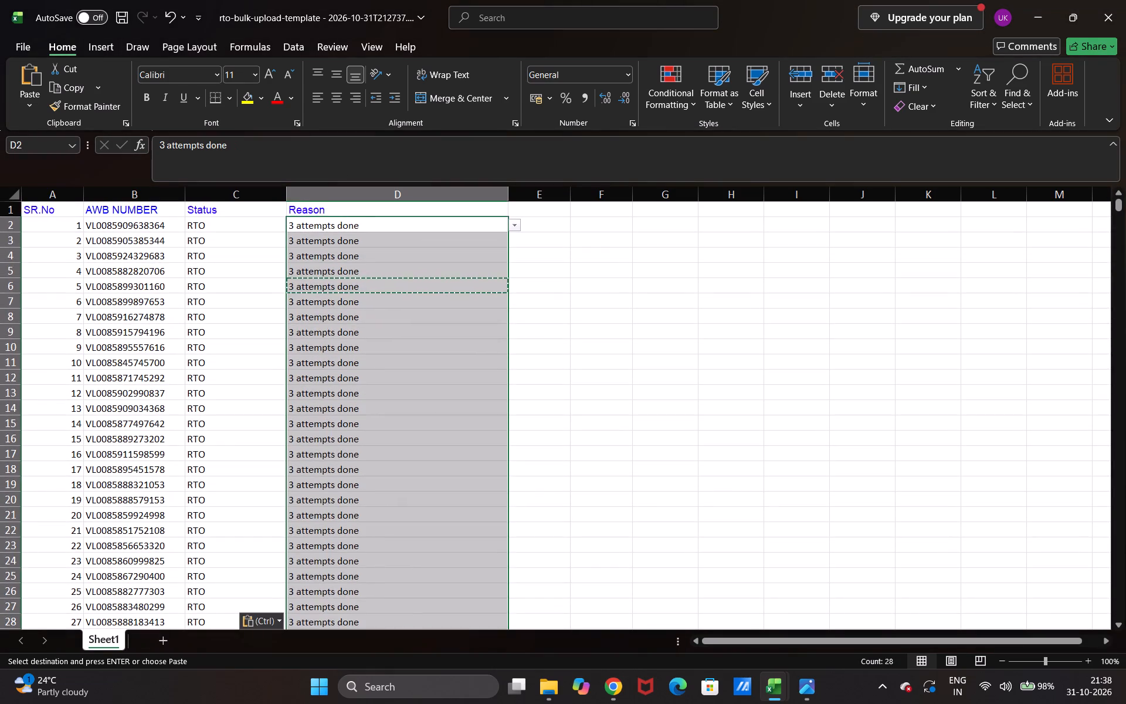
scroll(348, 354, "down", 4)
left_click(337, 461)
scroll(328, 450, "up", 9)
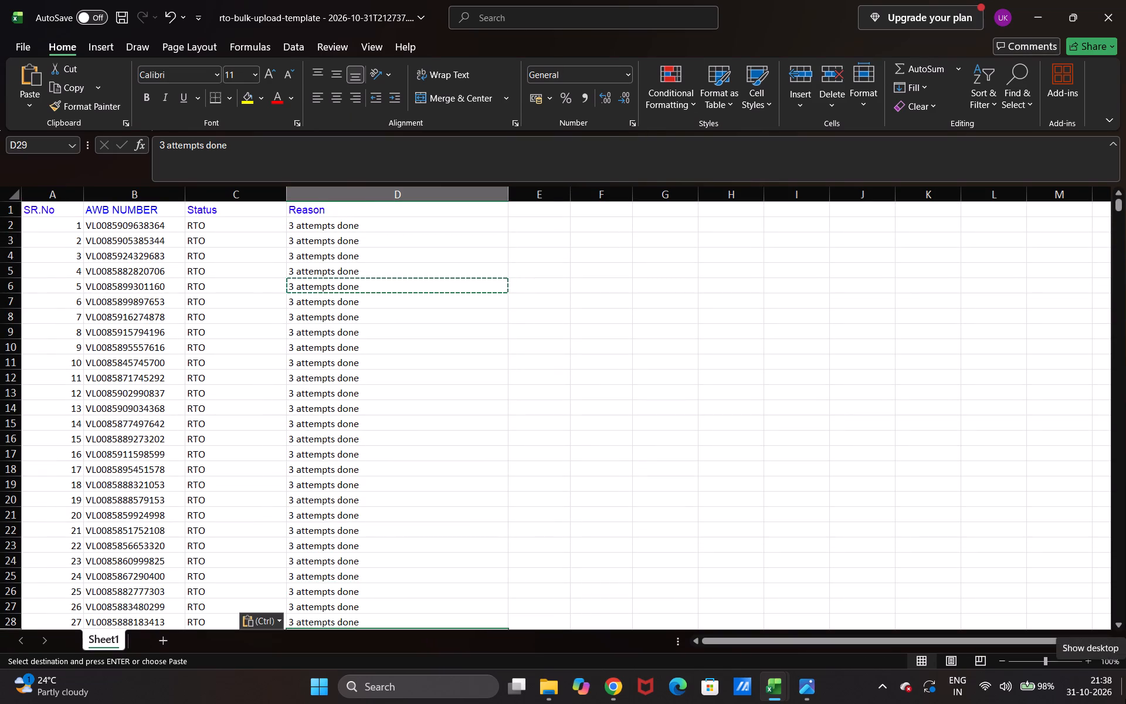
Save the RTO bulk upload template workbook.
key("ctrl+s")
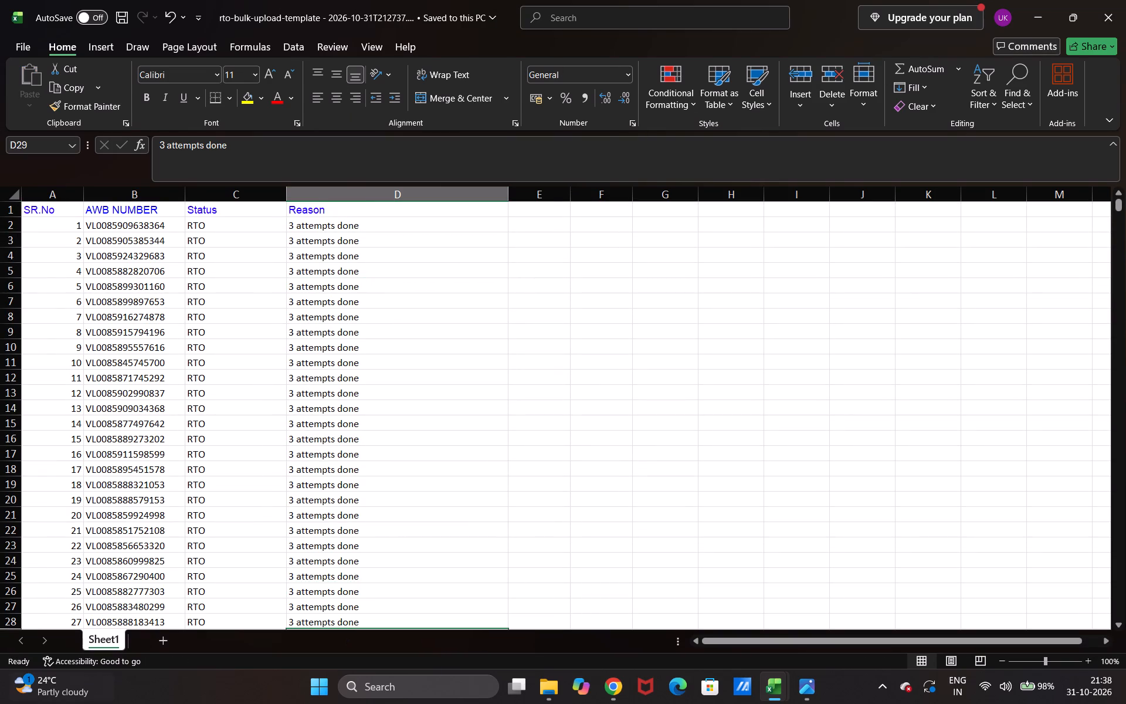
Switch back to the Valmo console in Chrome and open its RTO section.
left_click(1044, 16)
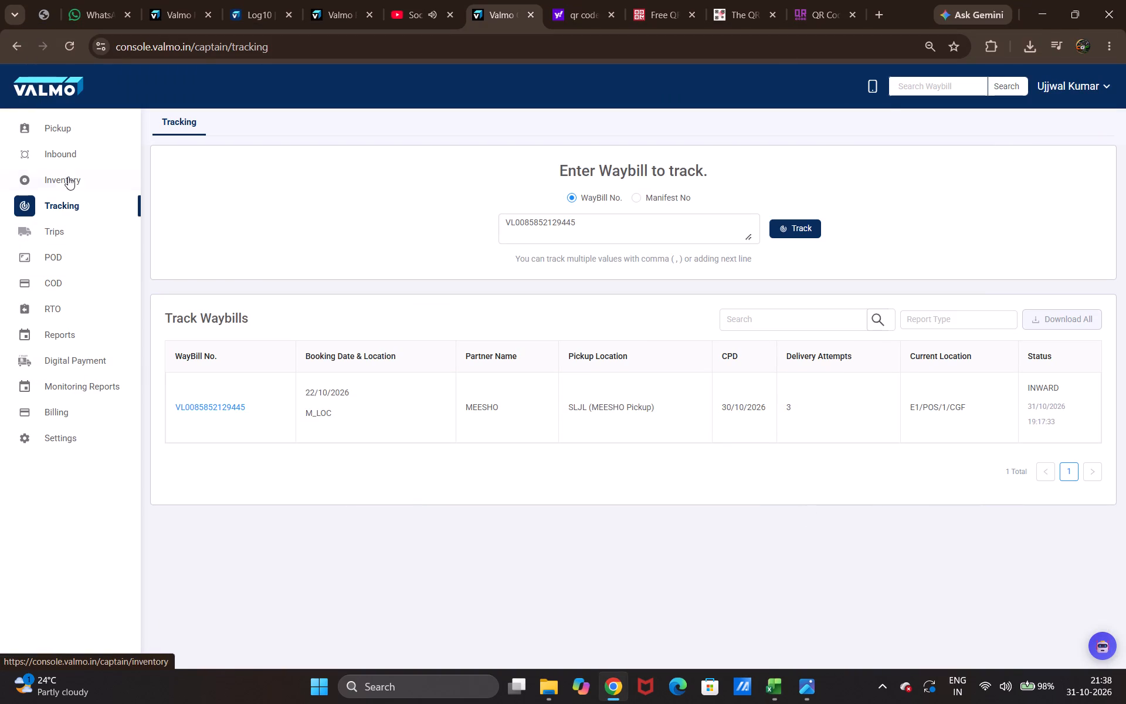
left_click(60, 315)
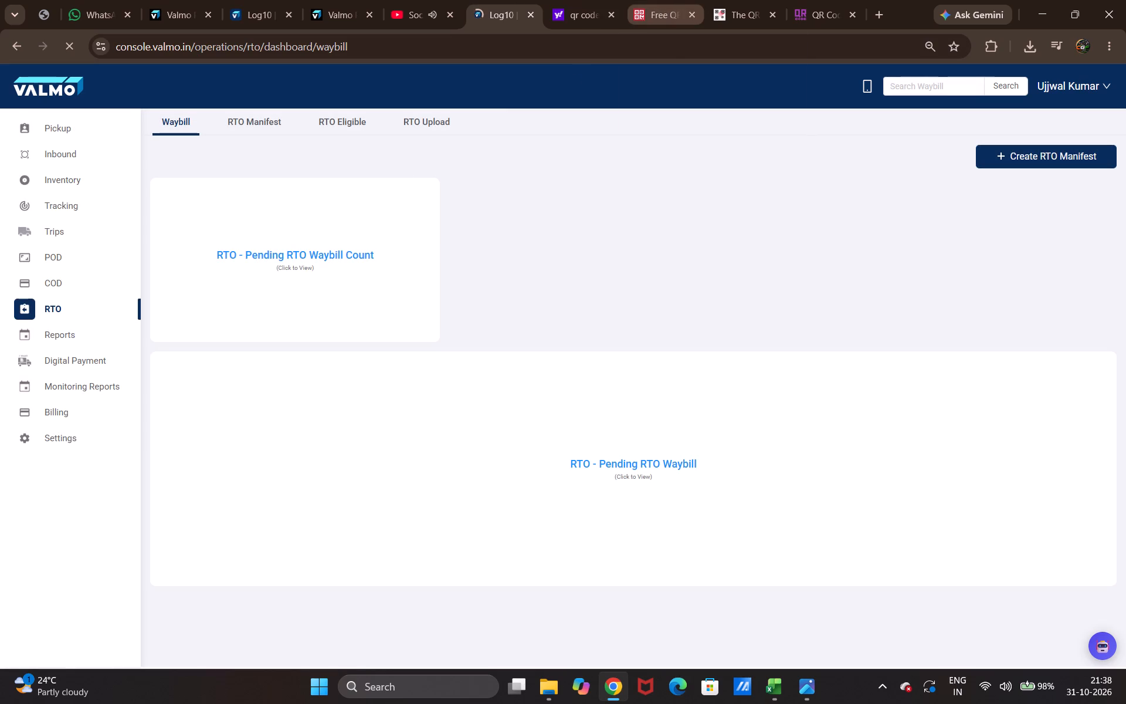
Go to the TEC-IT QR code generator page and copy its web address, qrcode.tec-it.com/en.
left_click(646, 6)
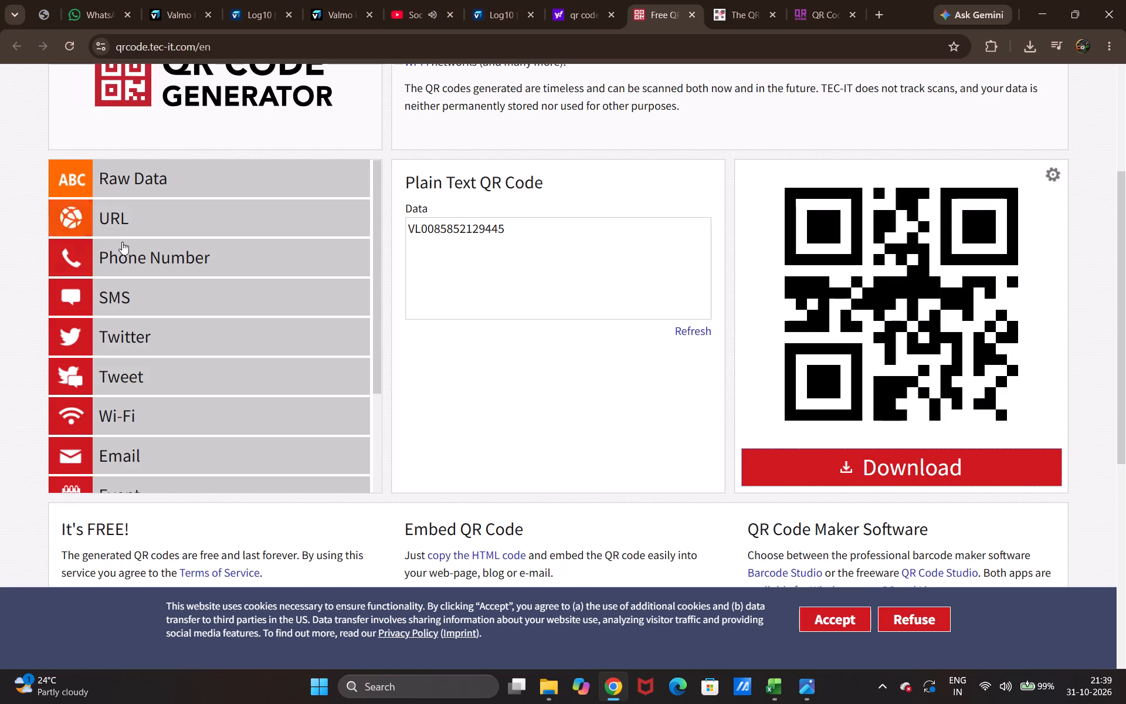
scroll(135, 249, "up", 6)
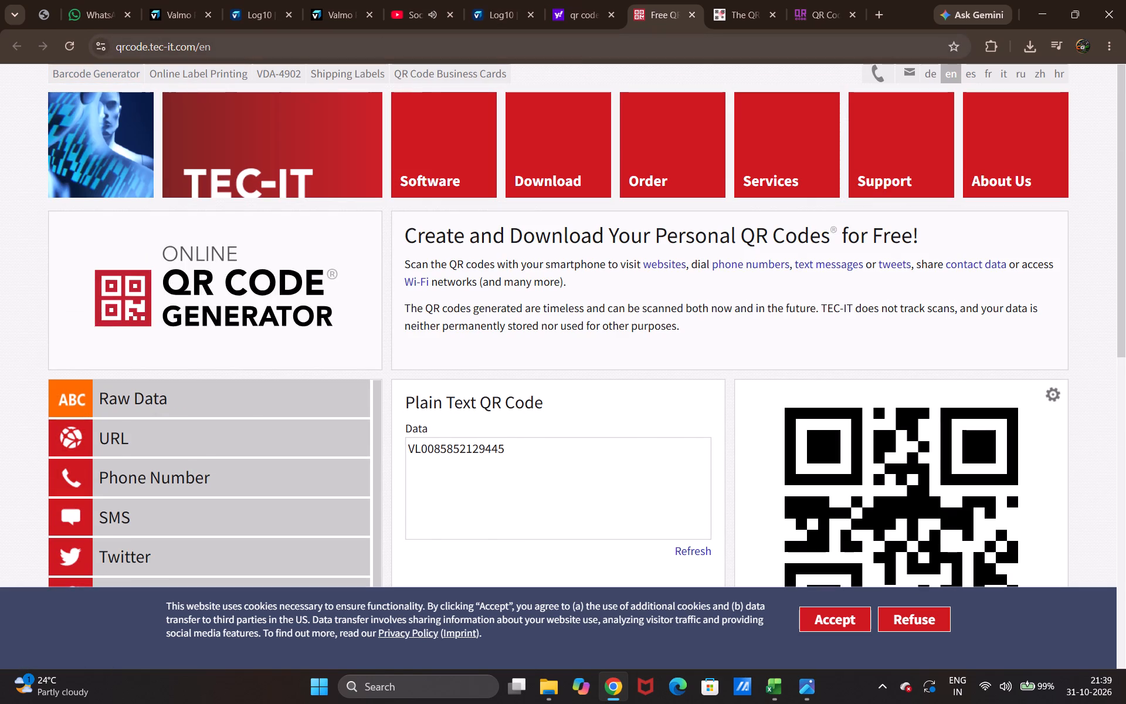
left_click_drag(228, 46, 119, 46)
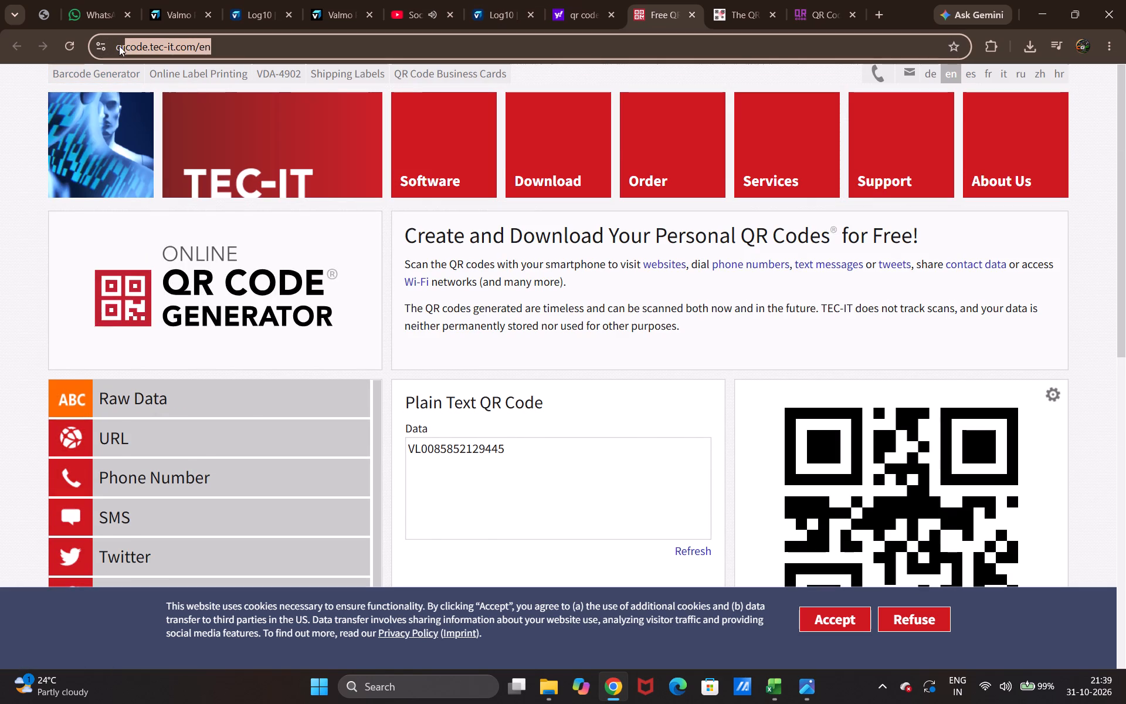
right_click(121, 45)
left_click(194, 181)
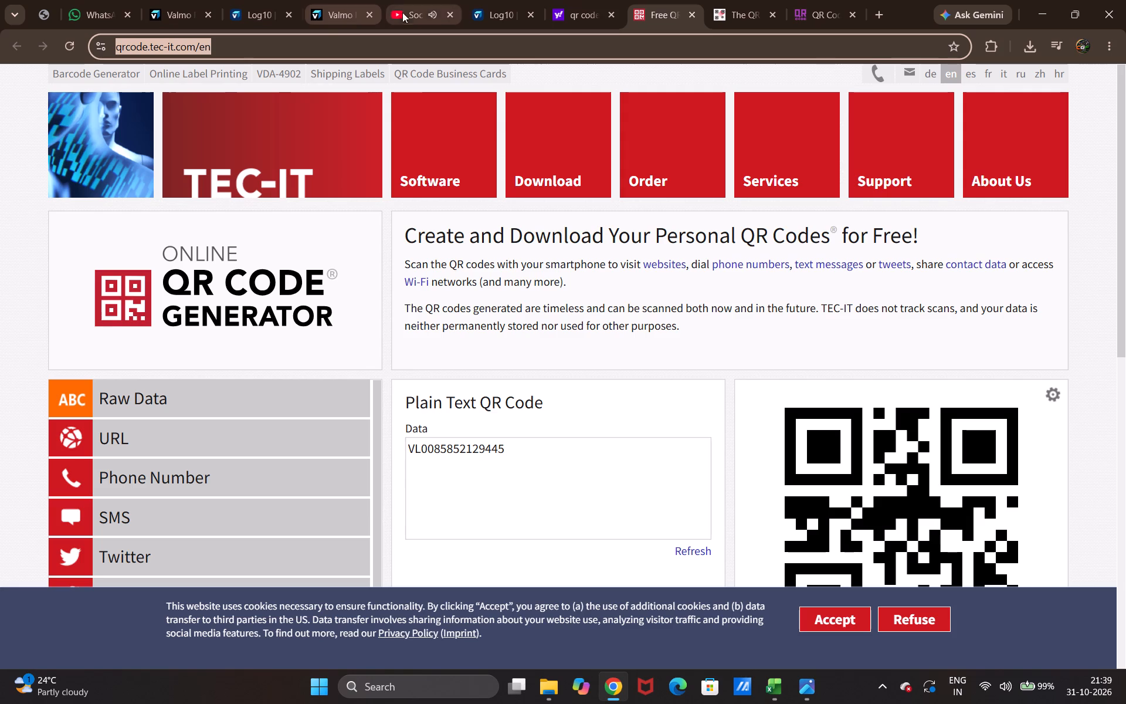
Submit the file rto-bulk-upload-template - 2026-10-31T212737.238 from Downloads as an RTO bulk upload in the Valmo console.
left_click(498, 15)
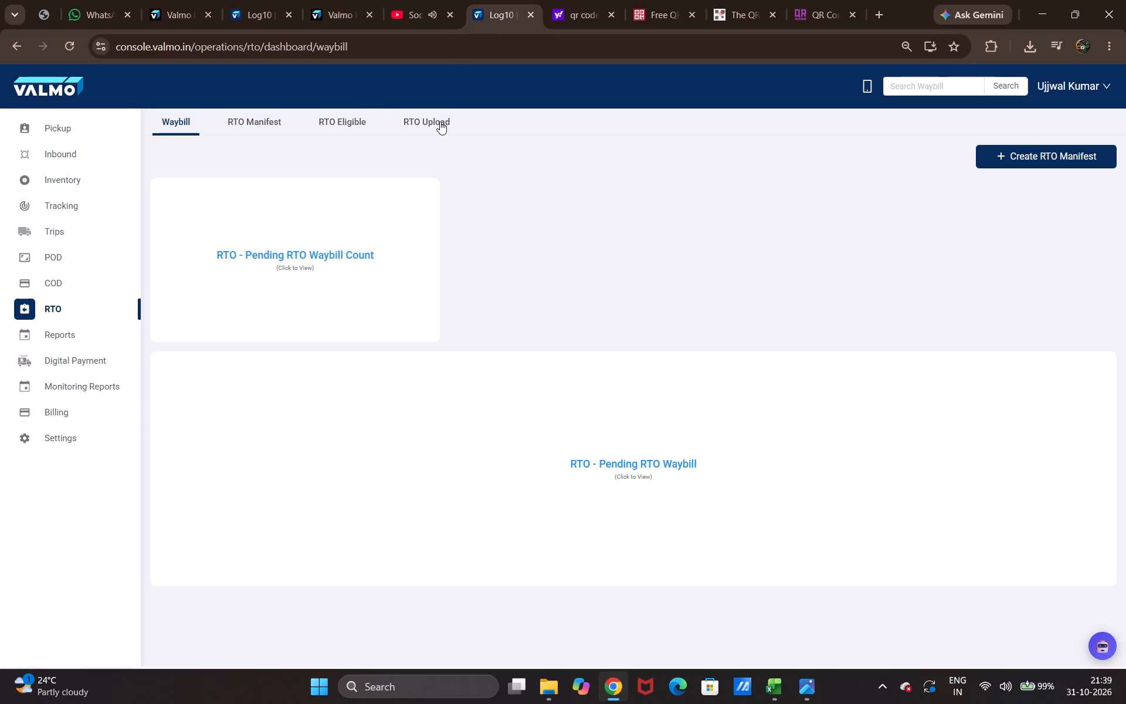
left_click(440, 121)
left_click(567, 248)
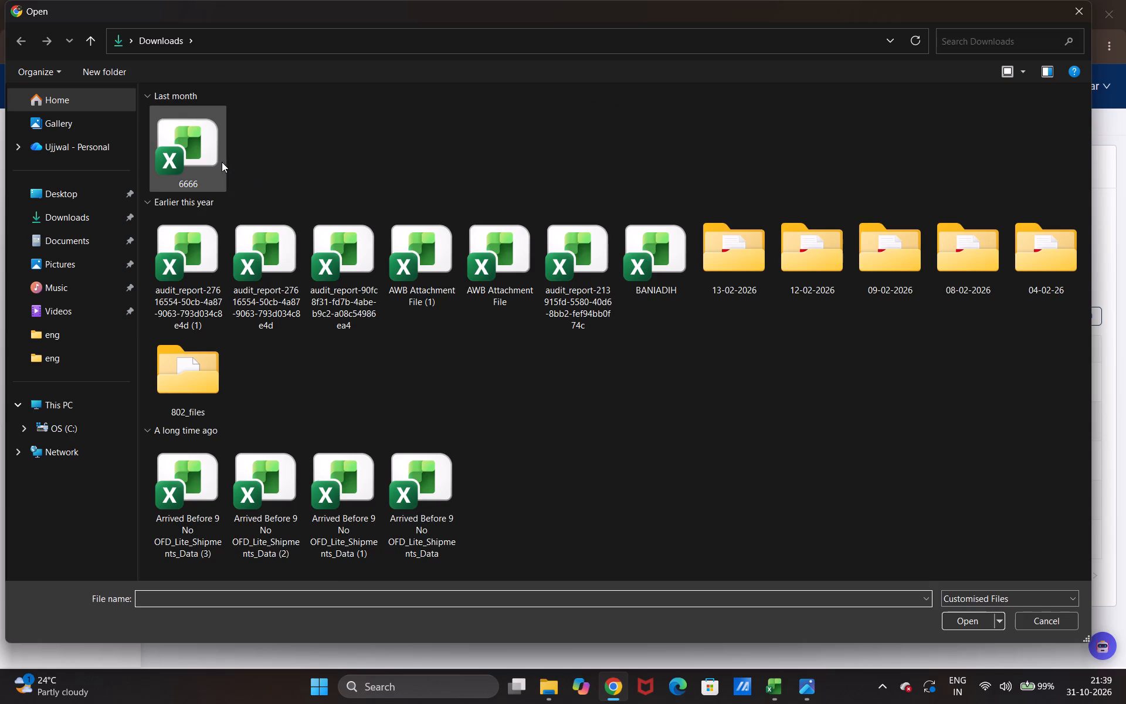
left_click(197, 170)
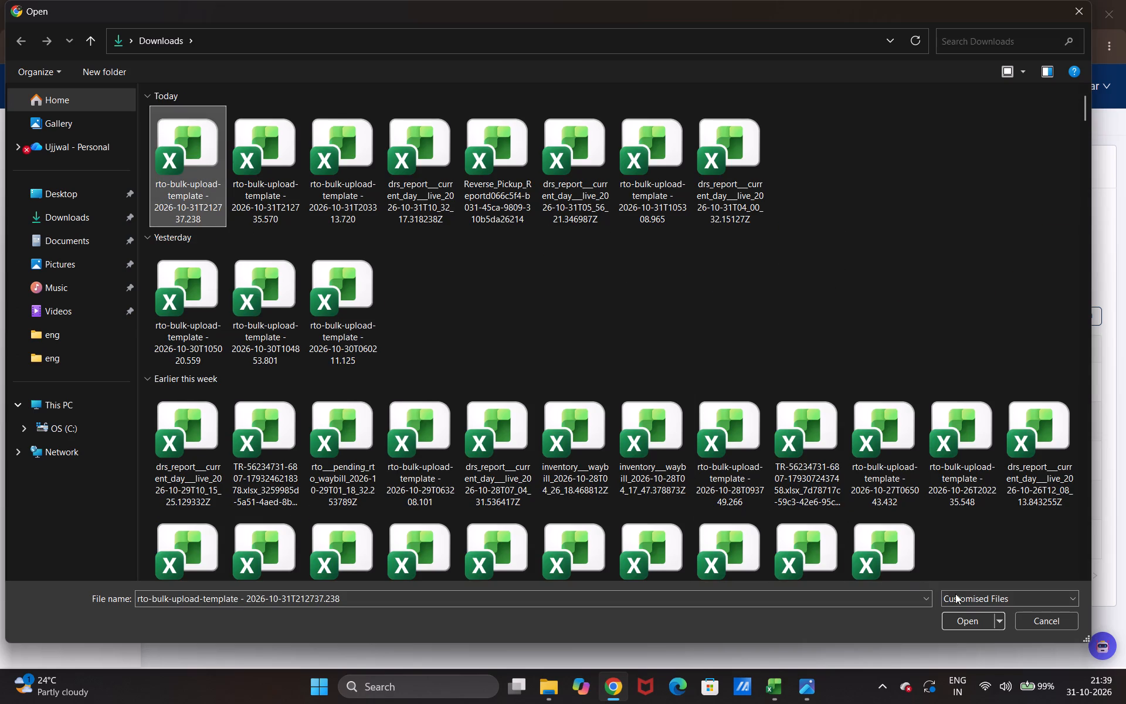
left_click(966, 612)
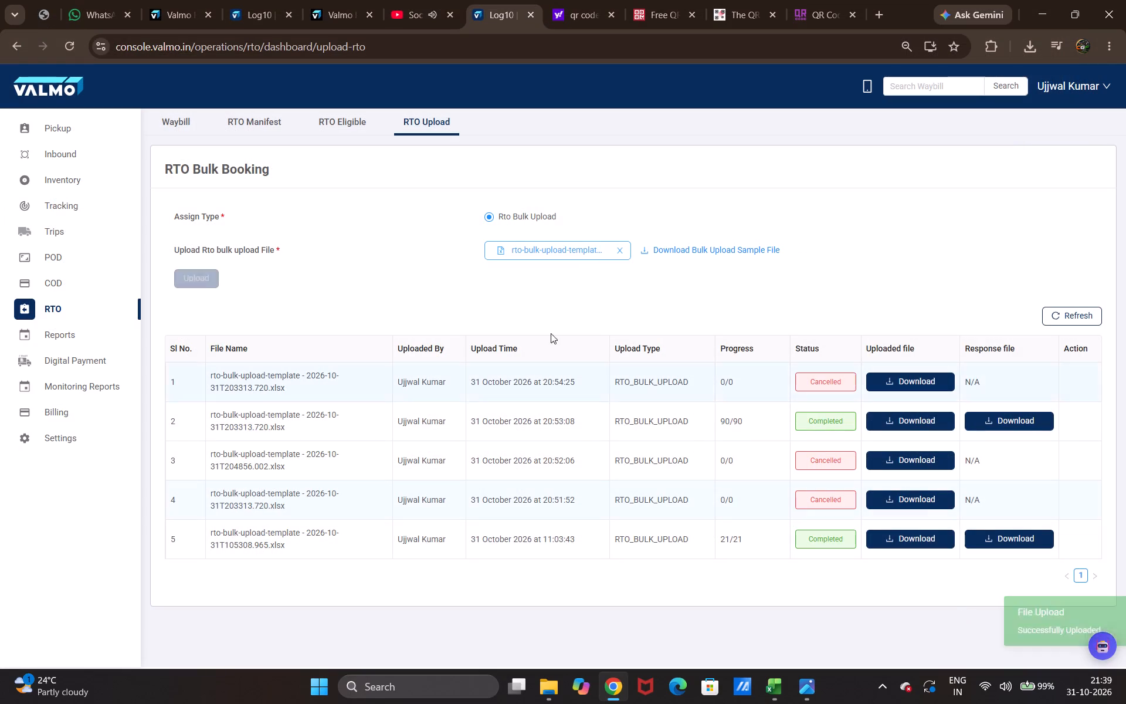
left_click(198, 279)
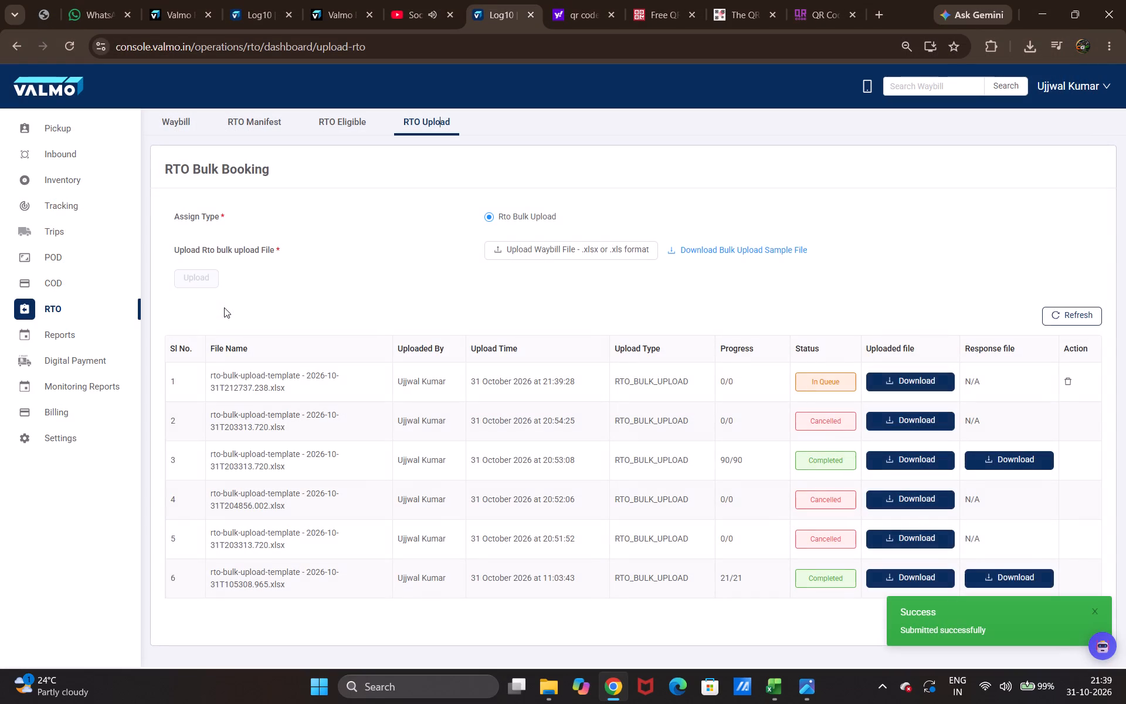
Leave and reopen the RTO bulk booking list to check the progress of the submitted file.
left_click(153, 113)
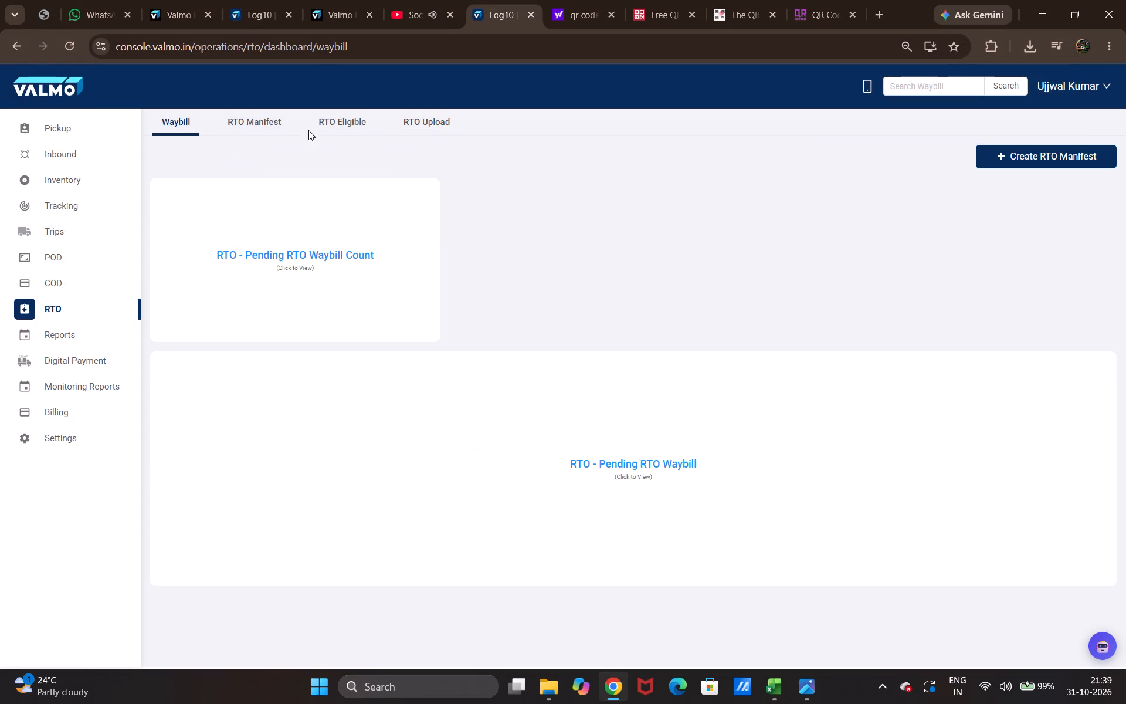
left_click(430, 118)
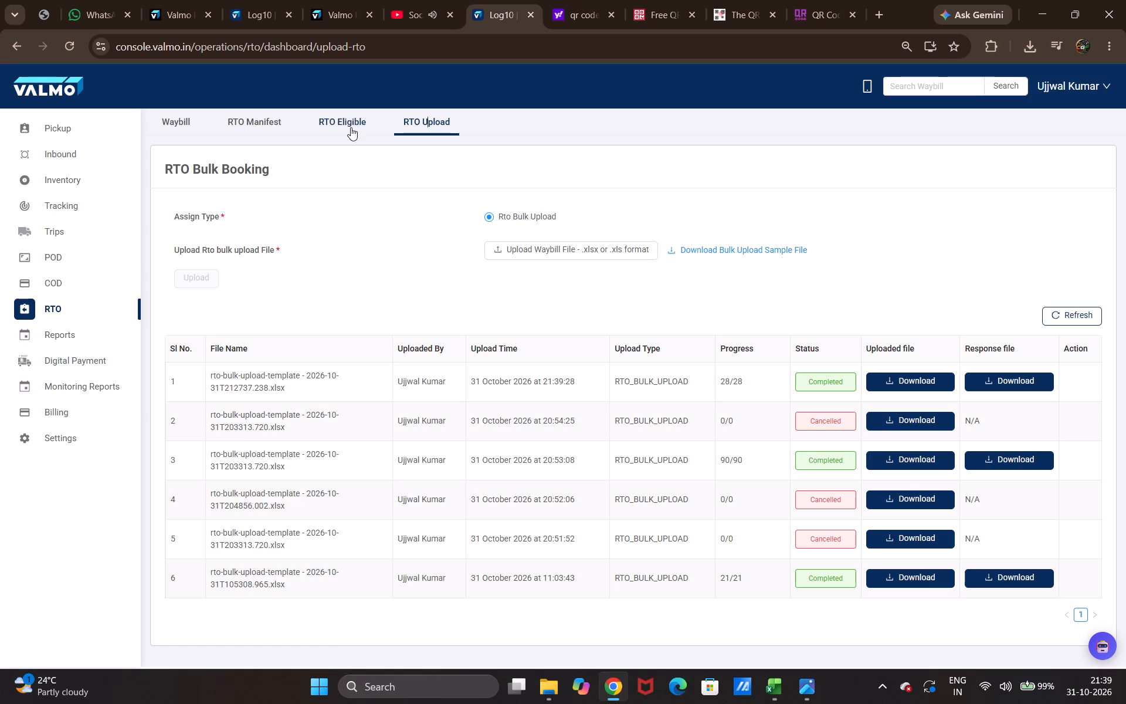
Create a new RTO manifest with a generated manifest ID and POS as the destination.
left_click(320, 123)
left_click(264, 111)
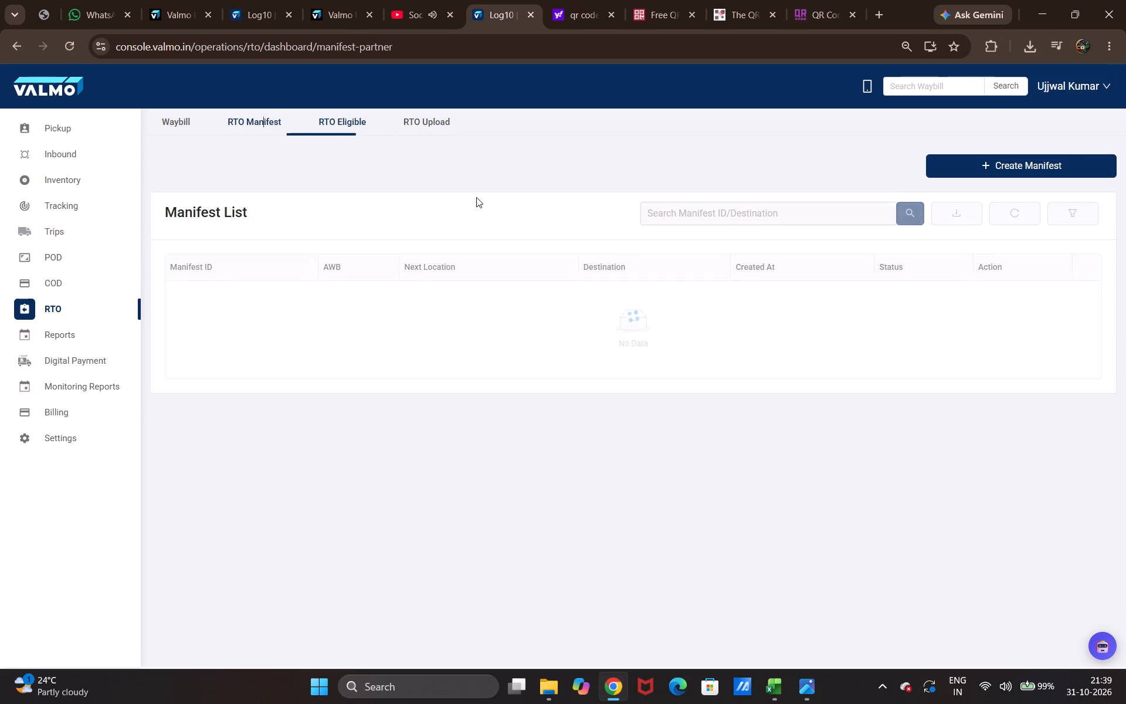
left_click(995, 153)
left_click(995, 169)
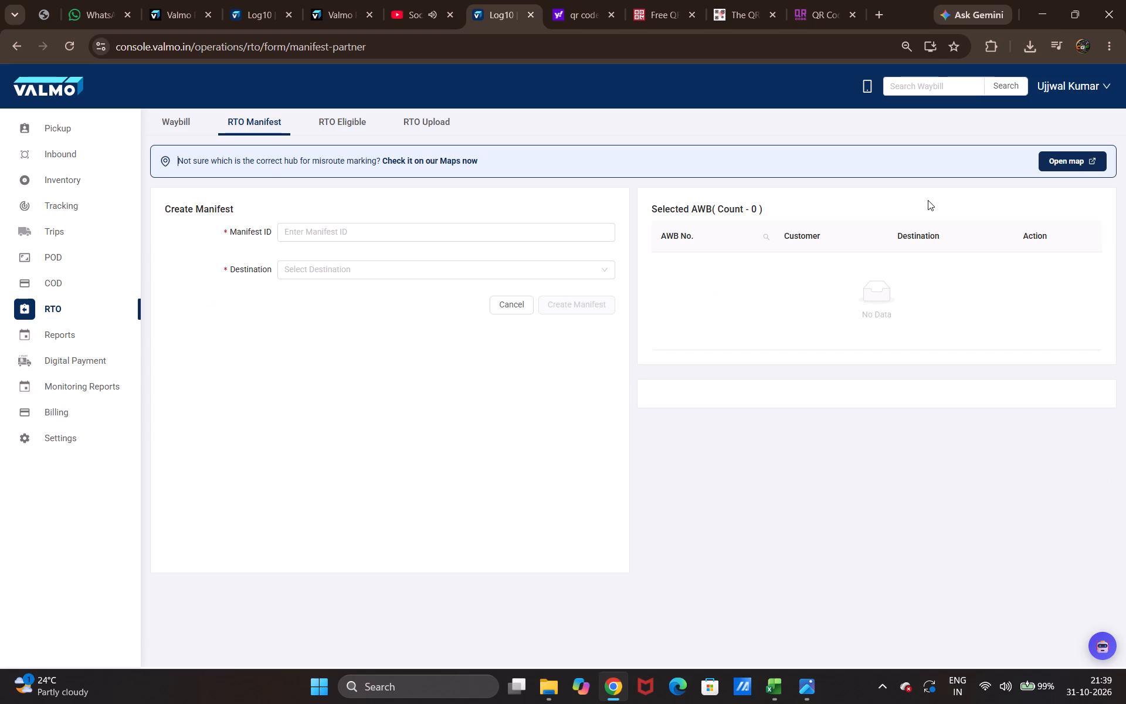
left_click(335, 237)
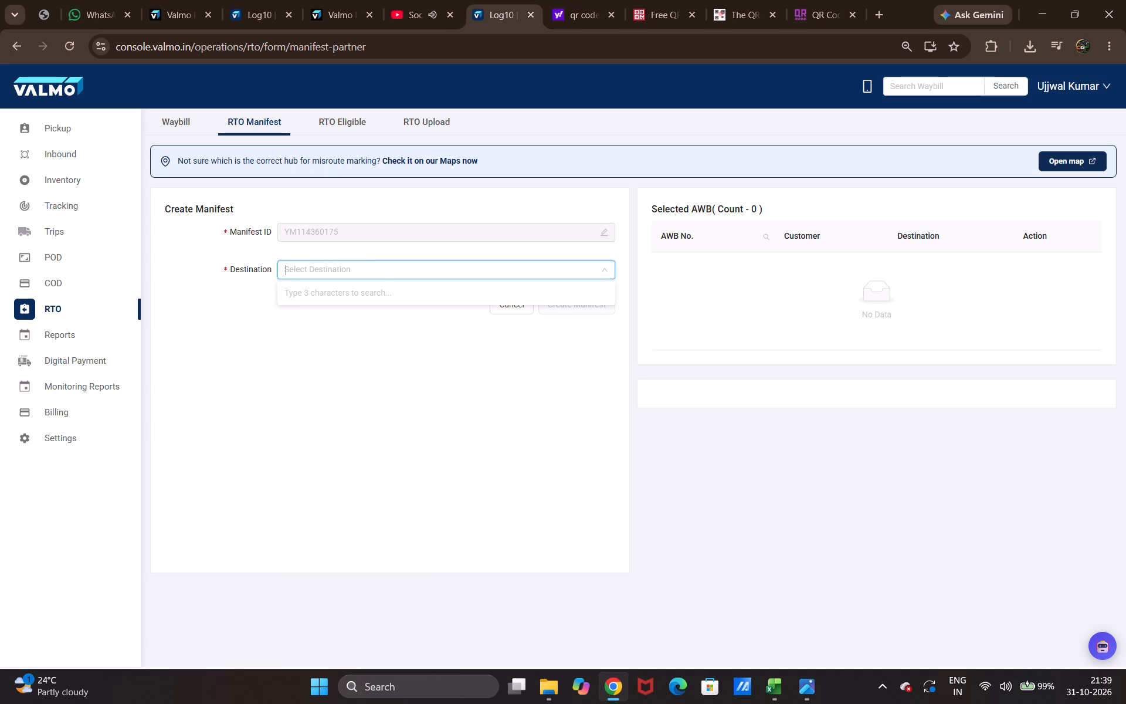
type("POS")
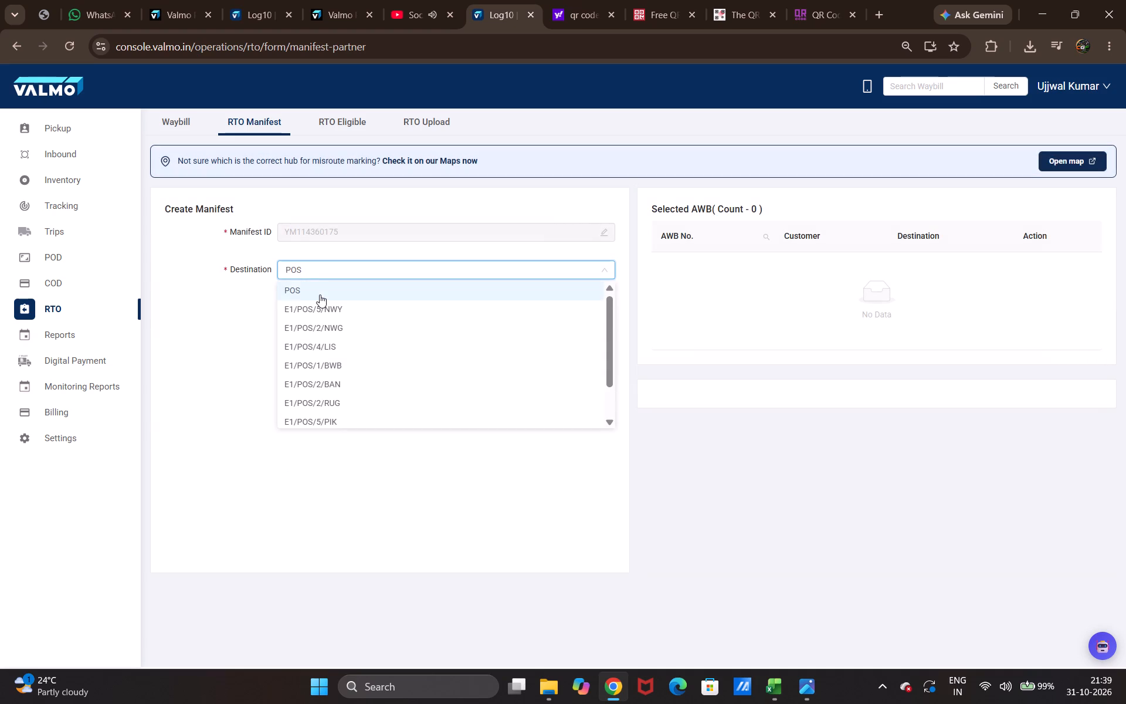
left_click(320, 295)
left_click(572, 312)
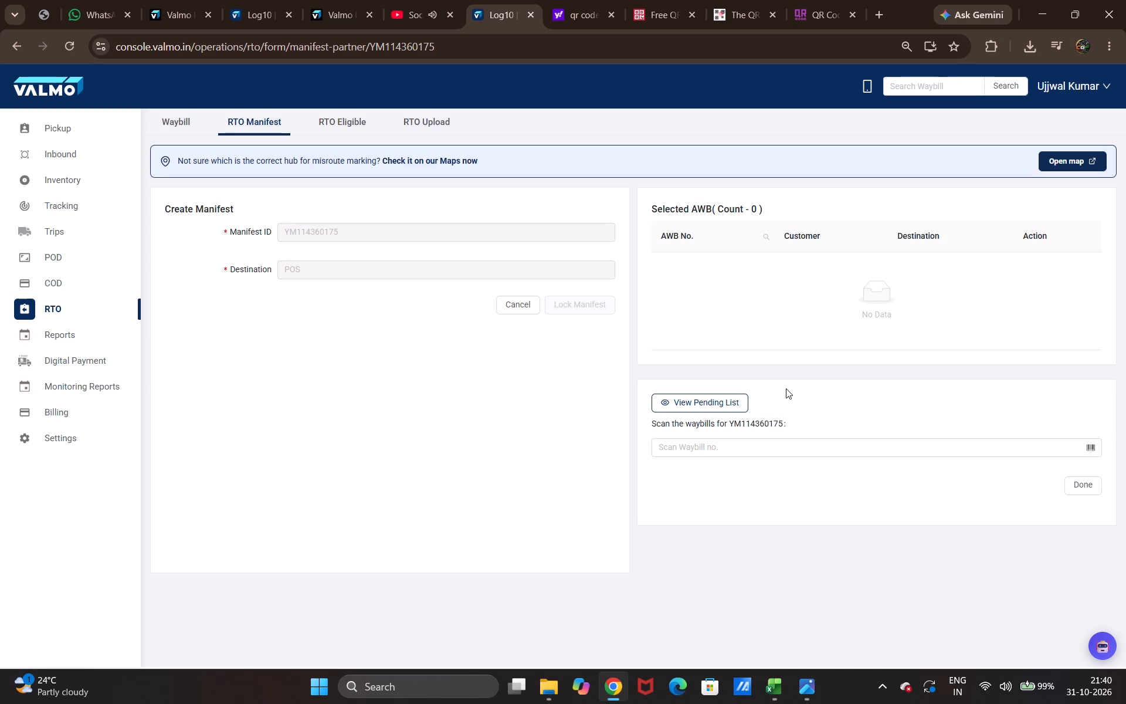
Open the waybill scan entry of the new POS manifest for input.
left_click(734, 441)
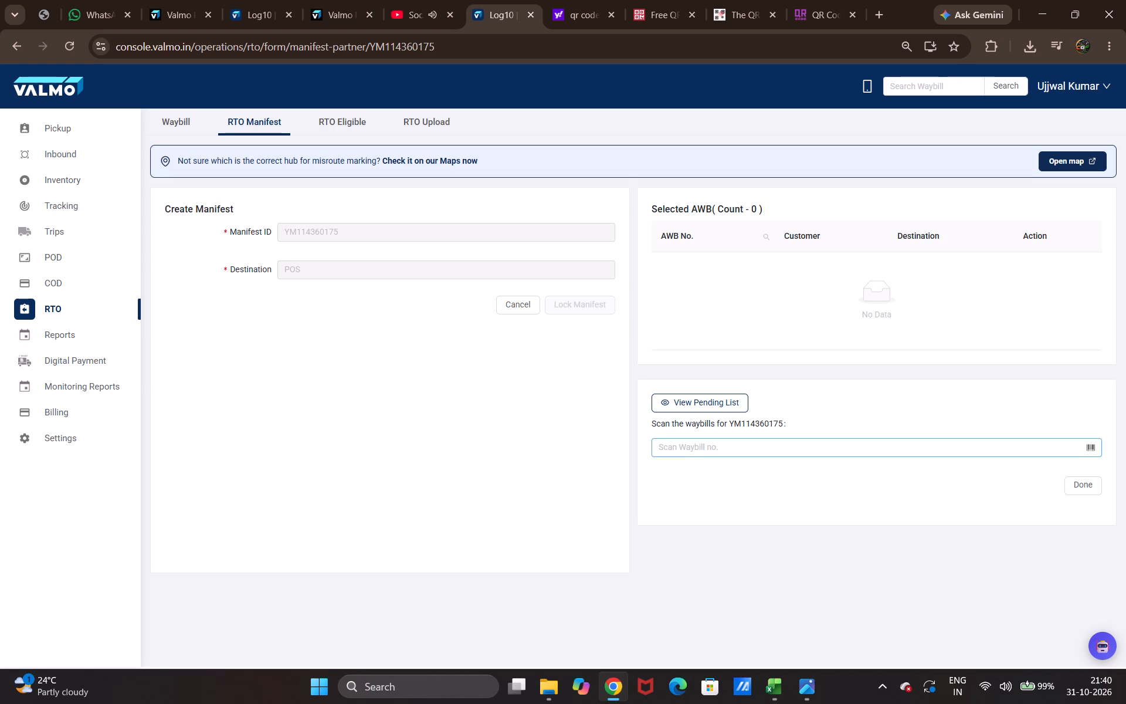
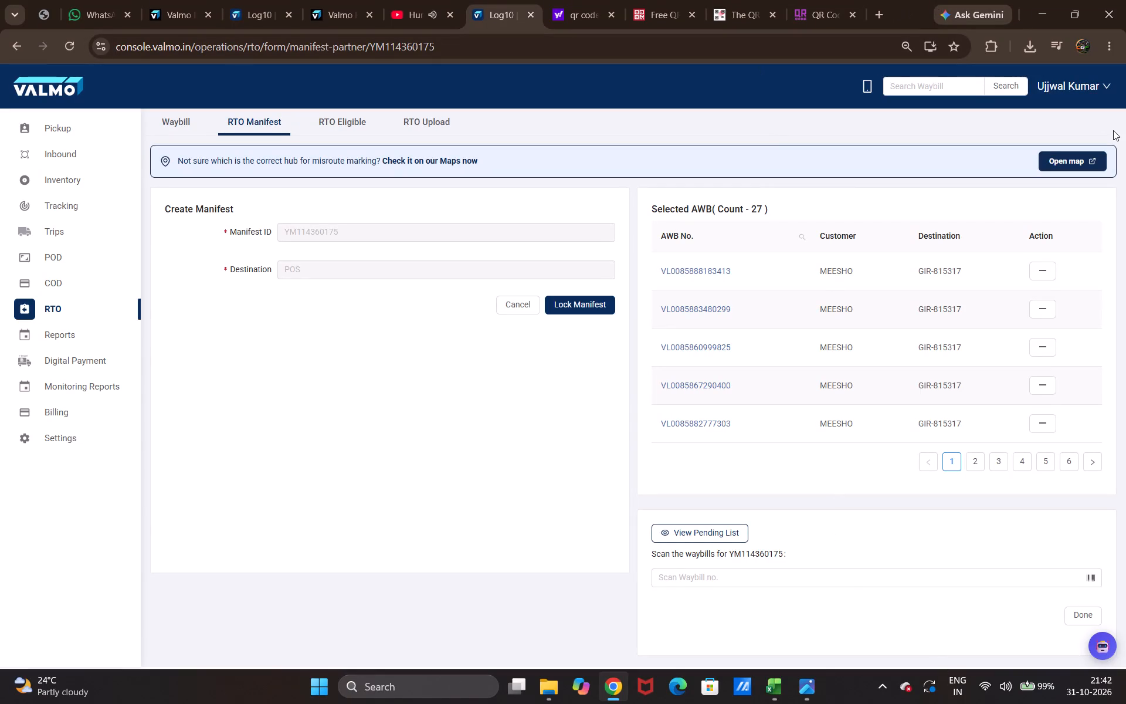
Bring up the browser's recent download history to check the downloaded RTO templates and QR code images.
left_click(1033, 48)
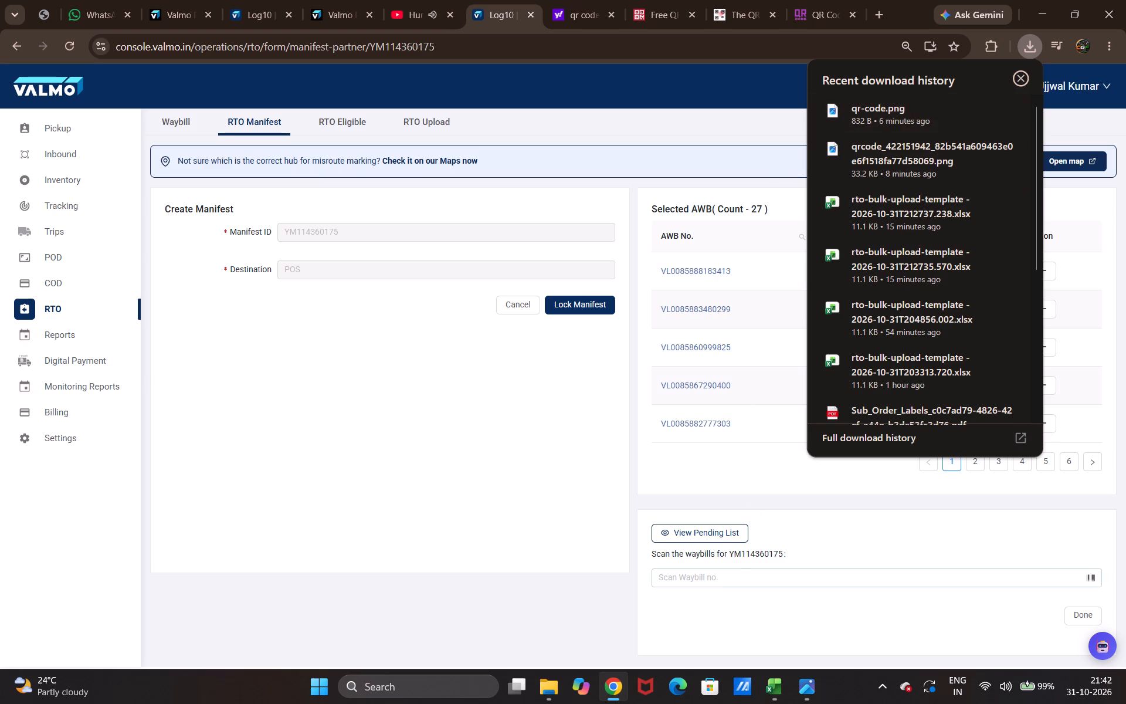
Dismiss the recent download history and open a new blank browser tab.
left_click(747, 480)
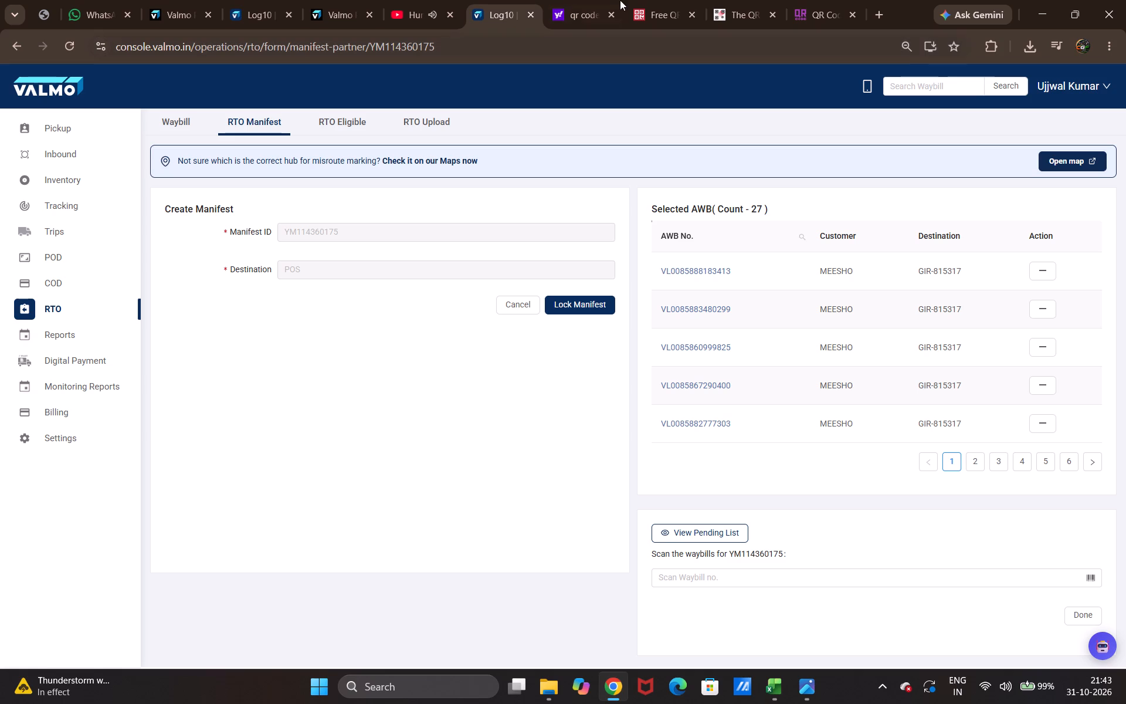
left_click(881, 12)
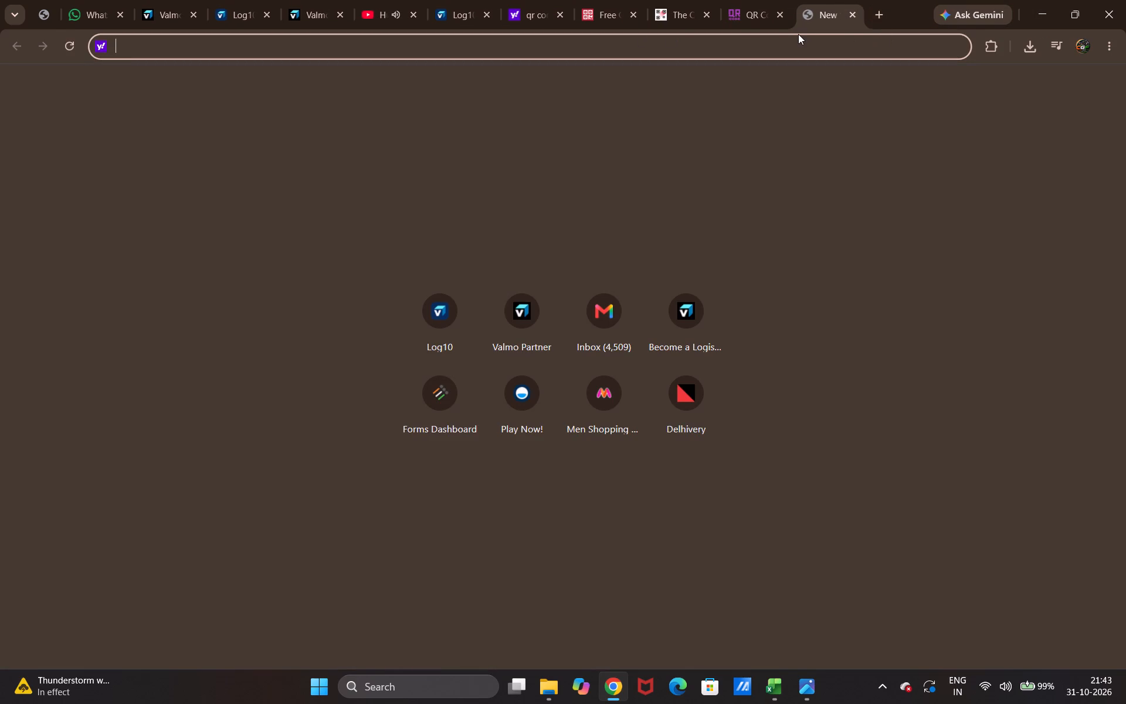
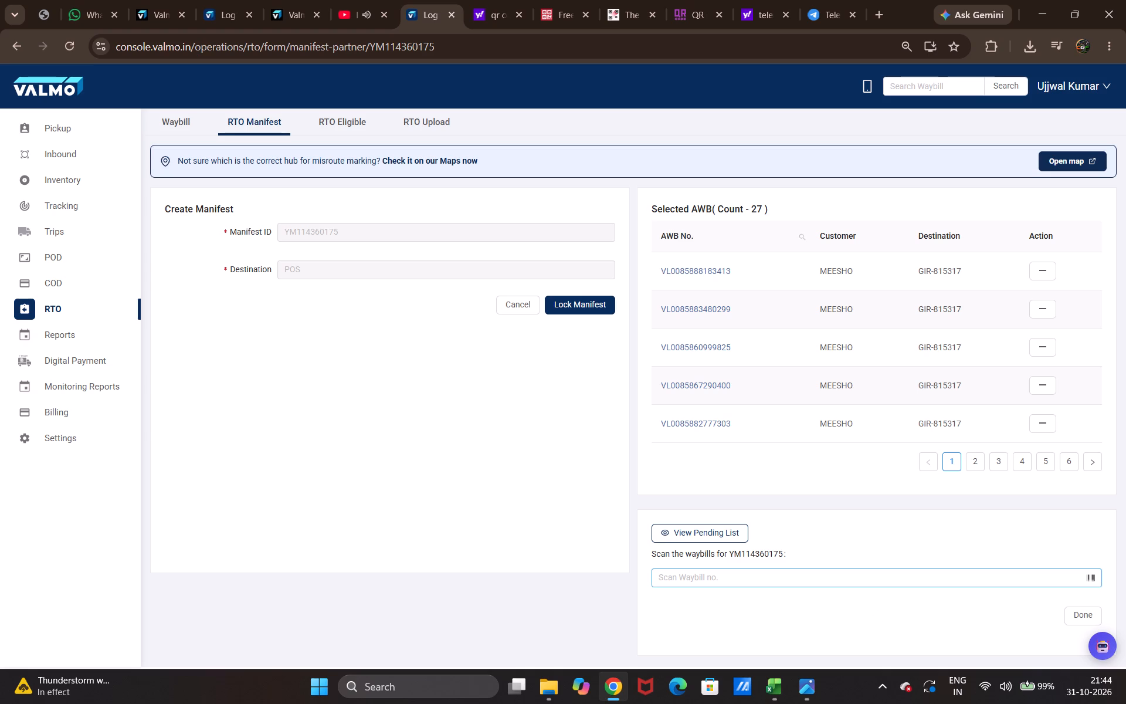
Scan one more waybill into manifest YM114360175.
left_click(871, 582)
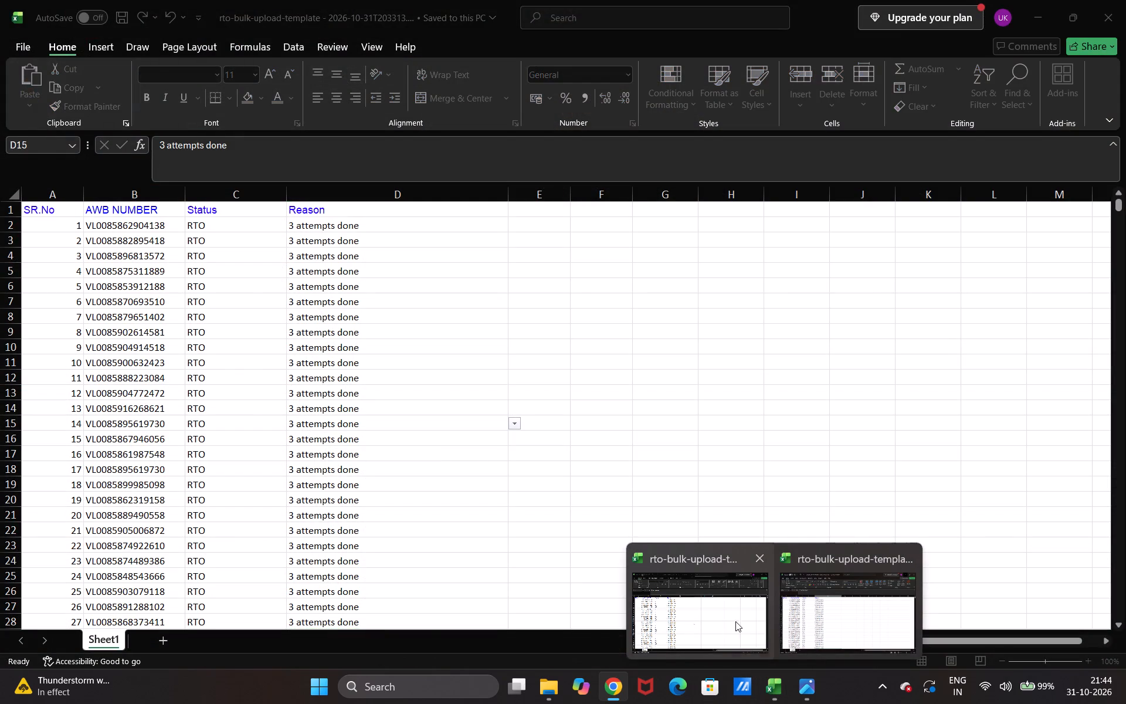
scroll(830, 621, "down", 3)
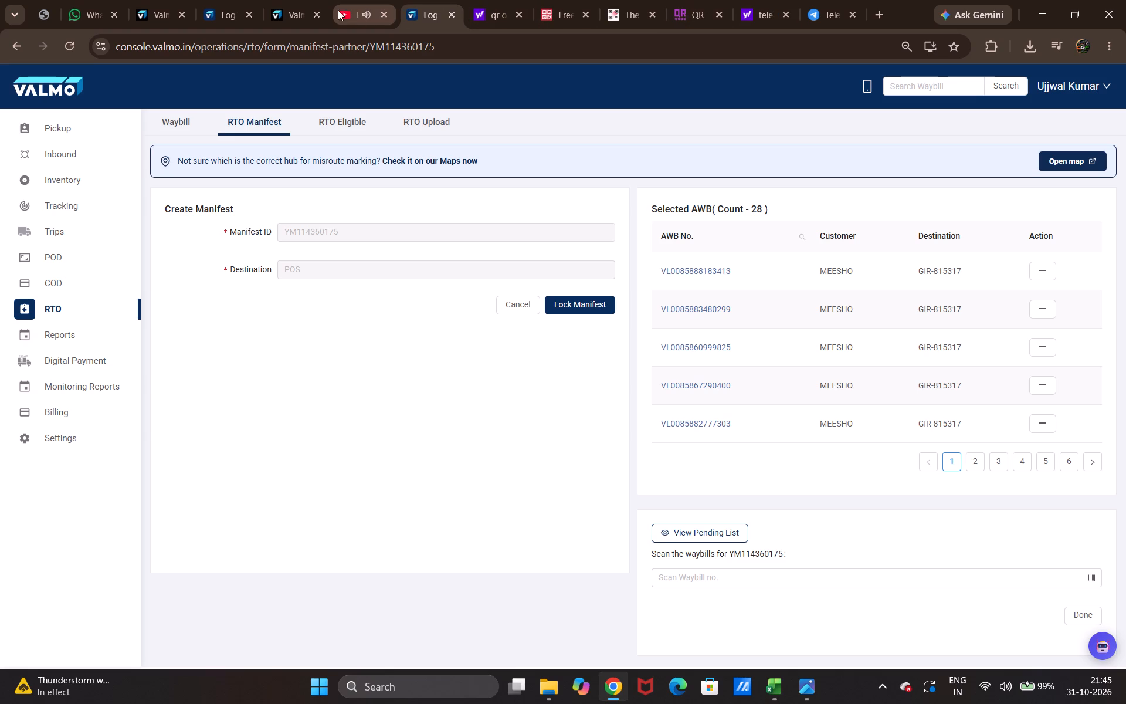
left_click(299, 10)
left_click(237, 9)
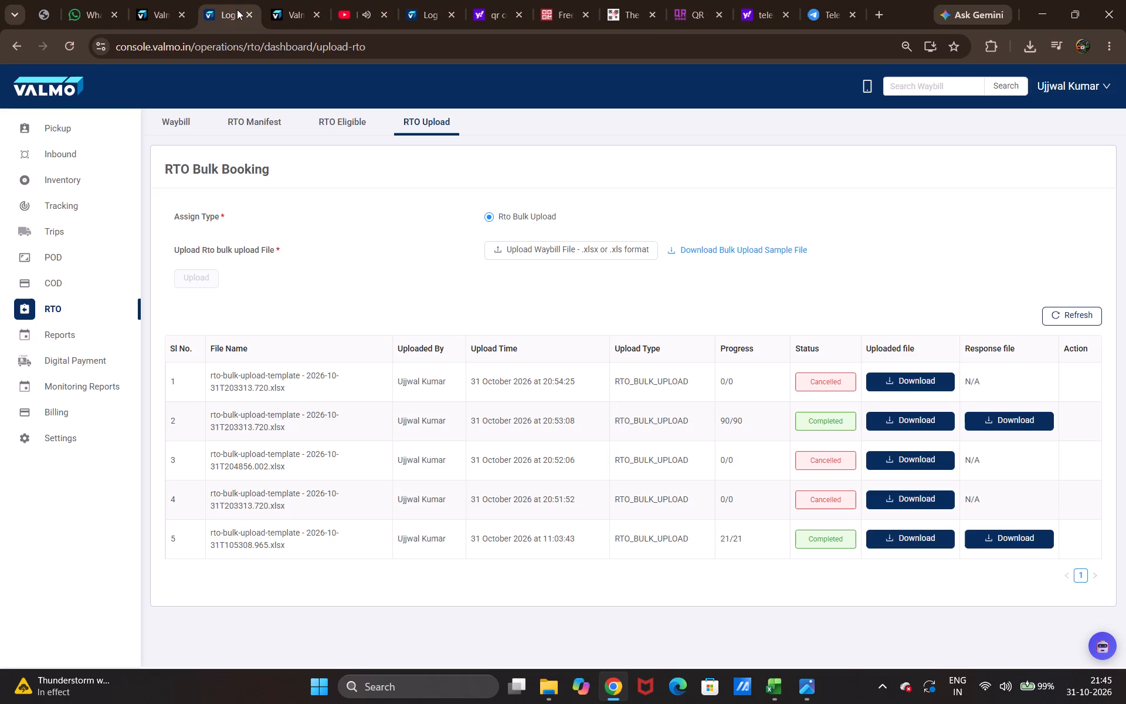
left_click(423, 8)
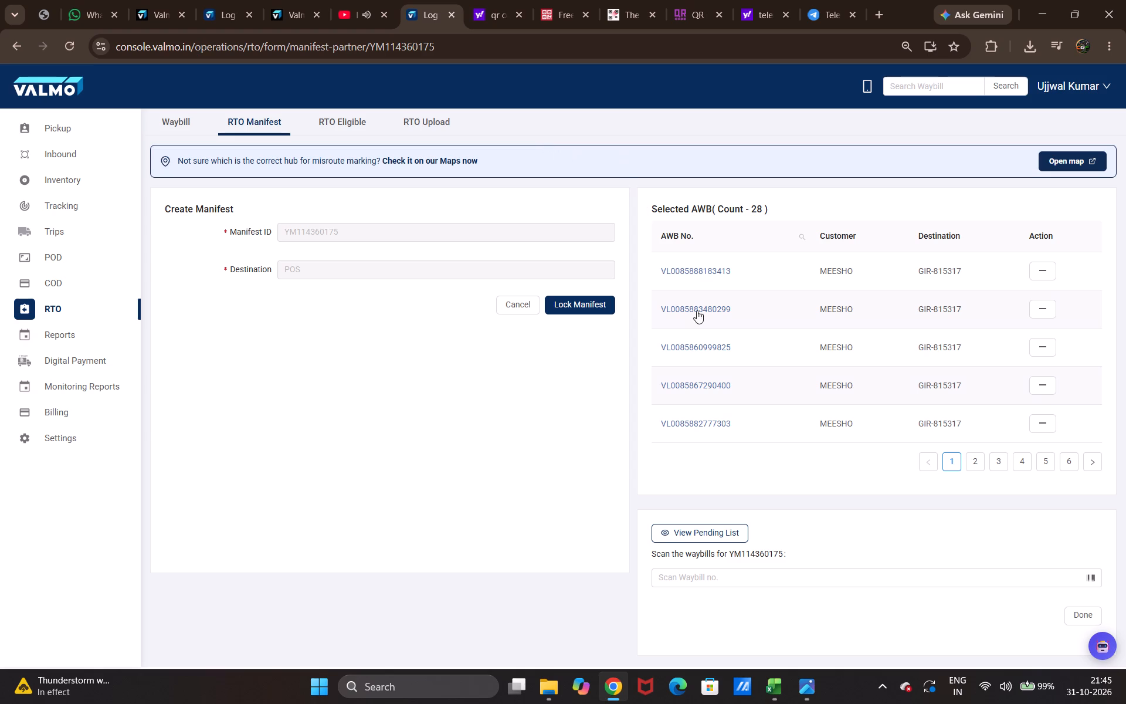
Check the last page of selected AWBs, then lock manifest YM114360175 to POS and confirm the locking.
scroll(828, 438, "down", 3)
left_click(1064, 463)
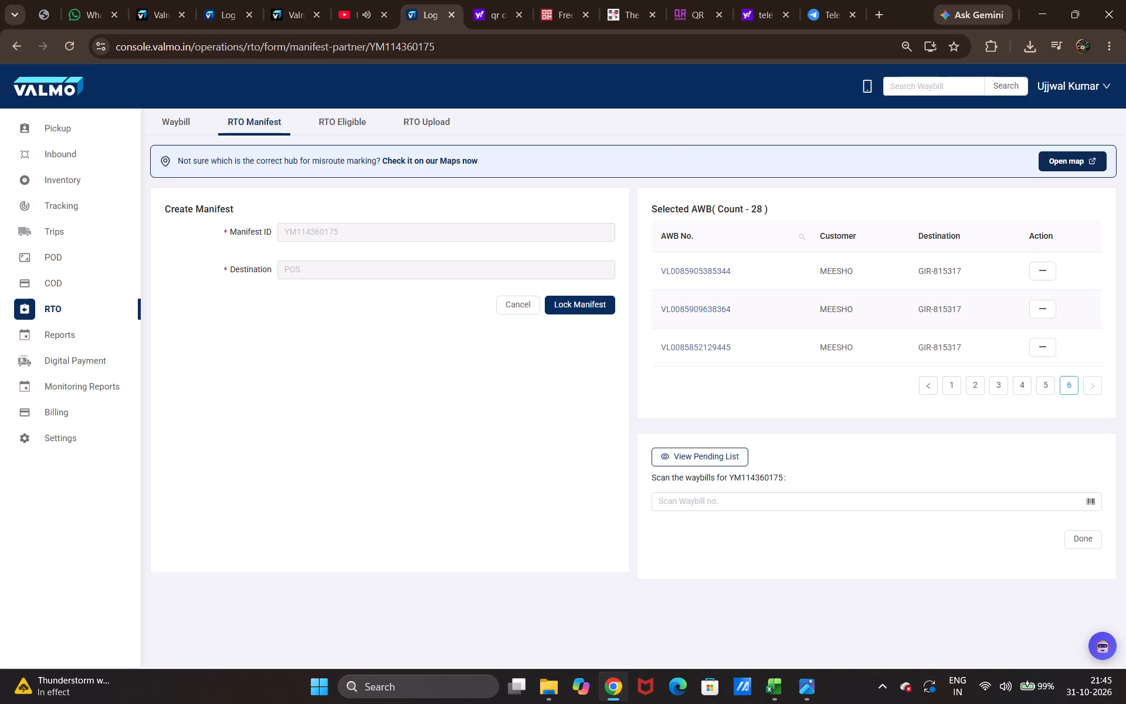
left_click(583, 303)
left_click(514, 222)
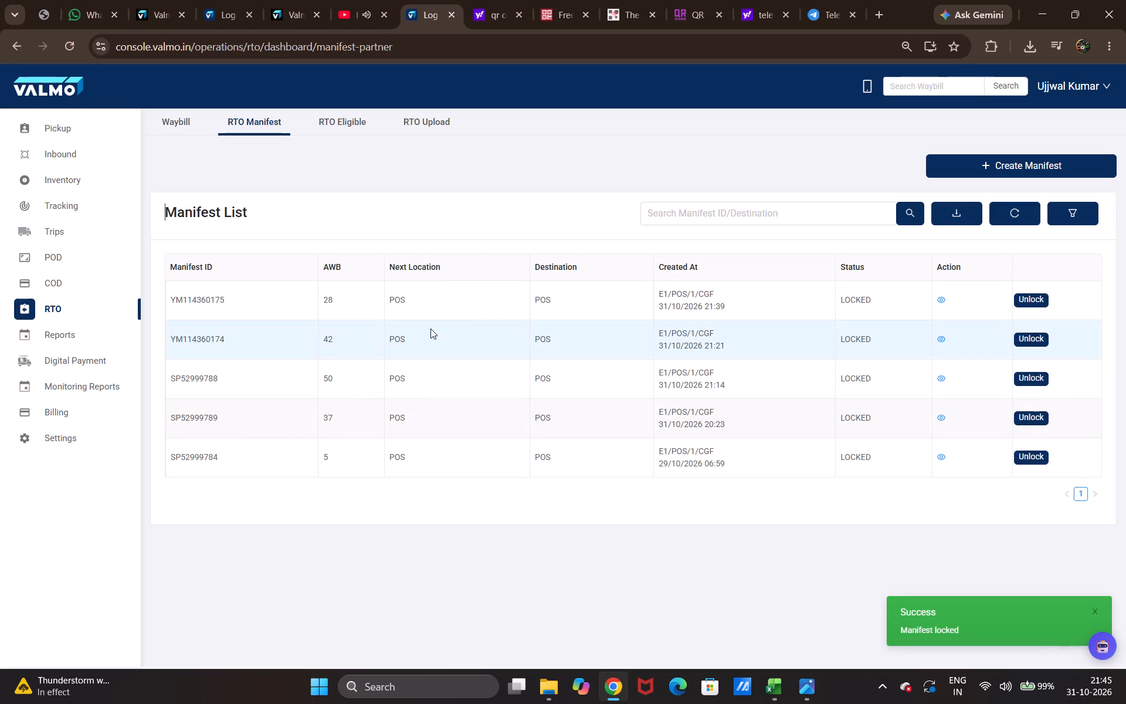
scroll(428, 329, "down", 2)
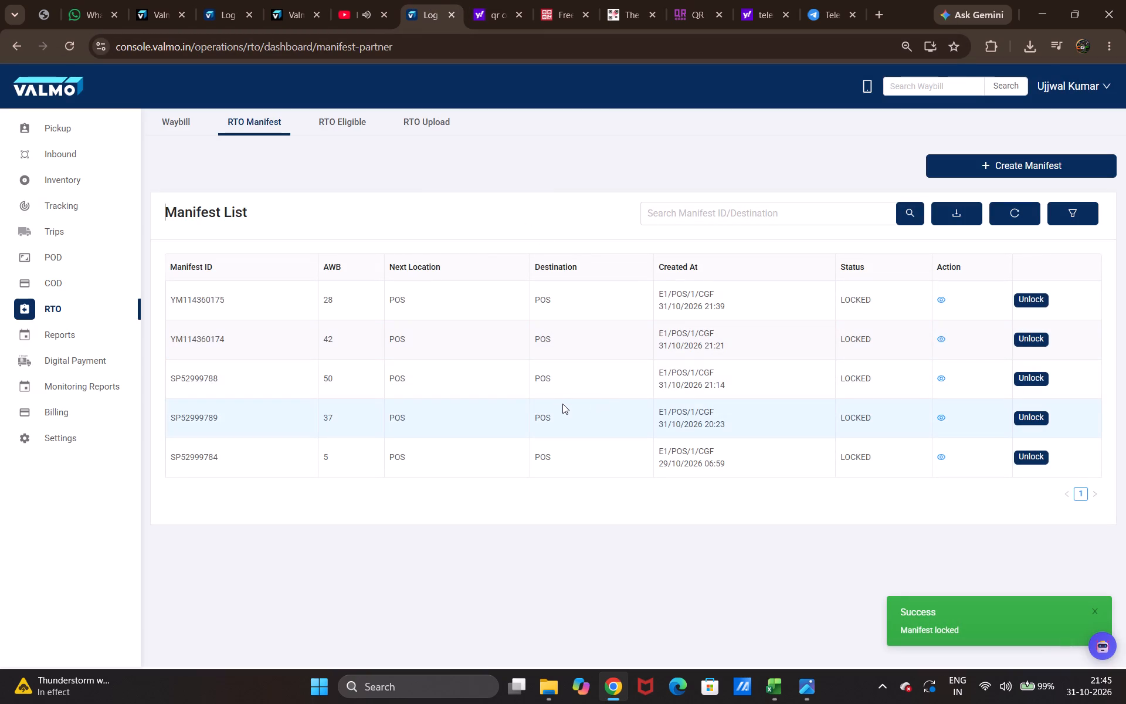
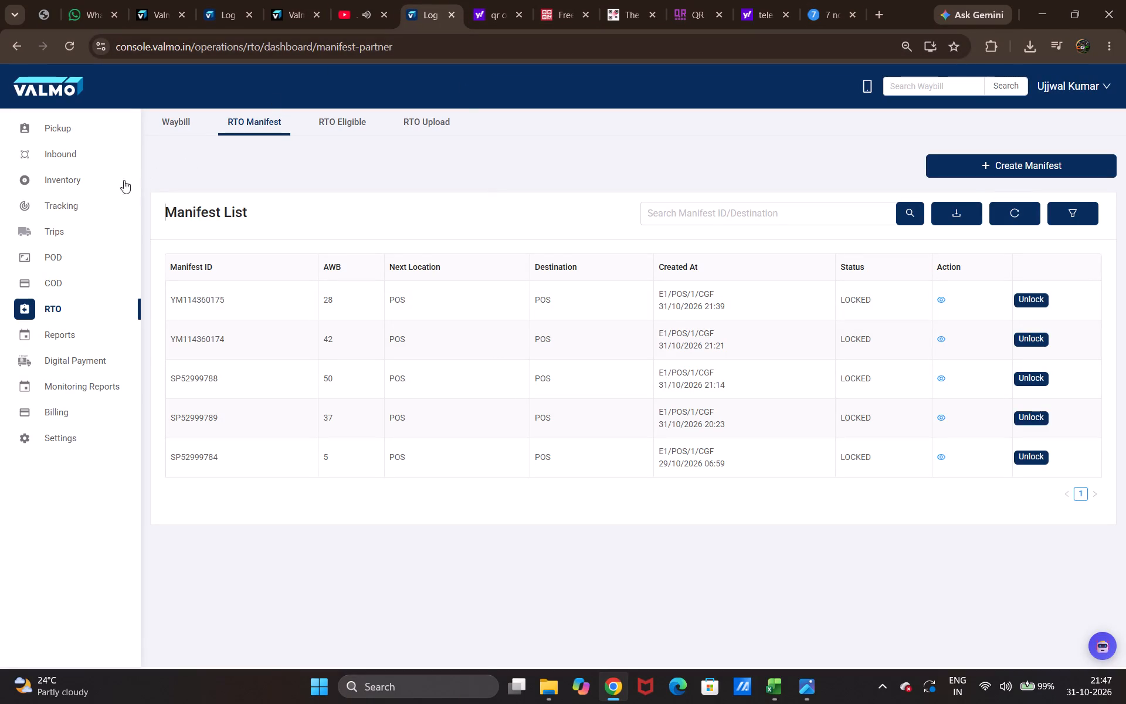
Download a fresh RTO bulk upload sample file from RTO Upload and open it in Excel with editing enabled.
left_click(409, 127)
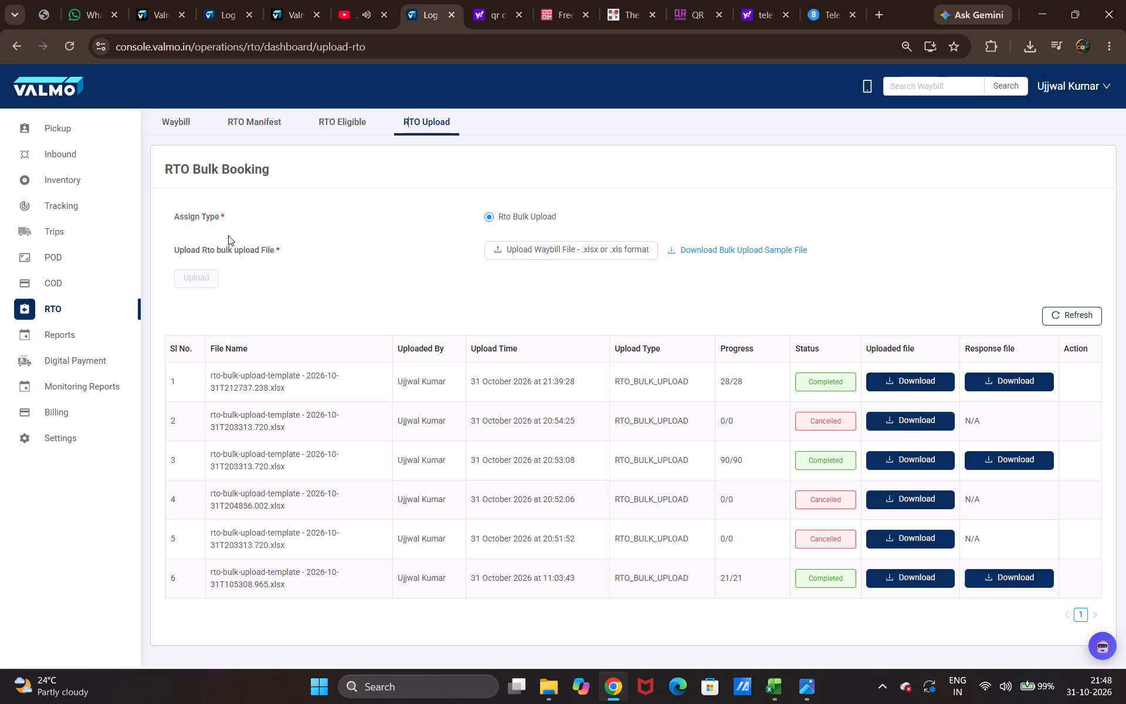
left_click(175, 123)
left_click(259, 241)
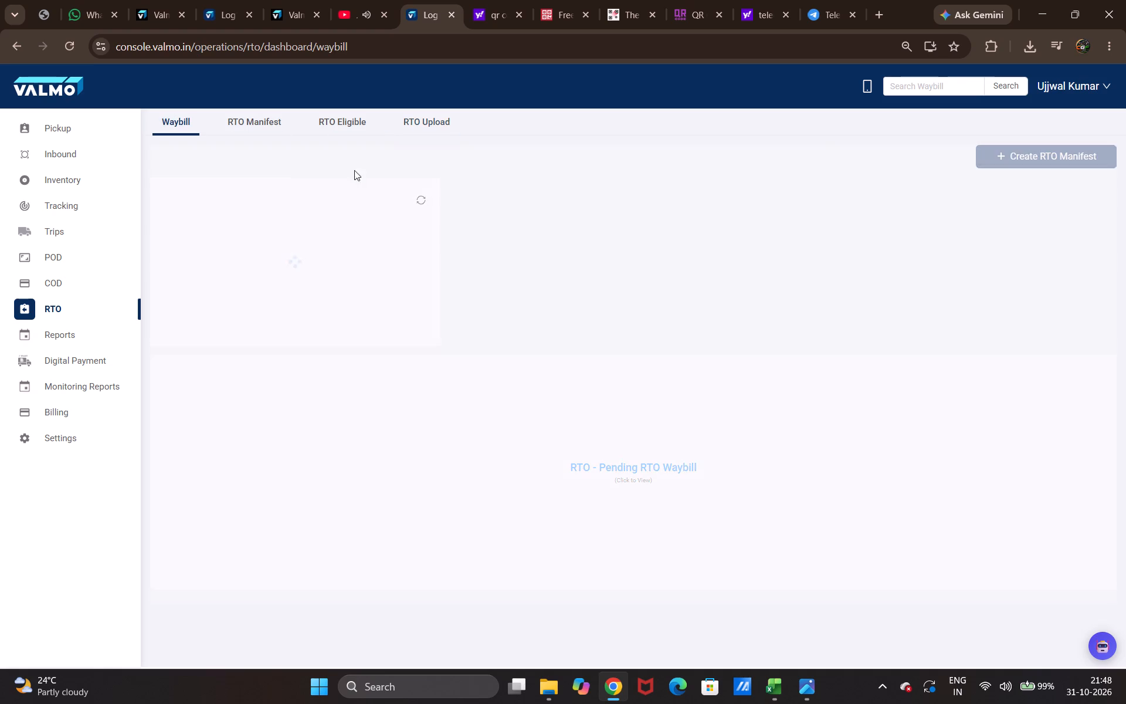
left_click(409, 123)
left_click(572, 251)
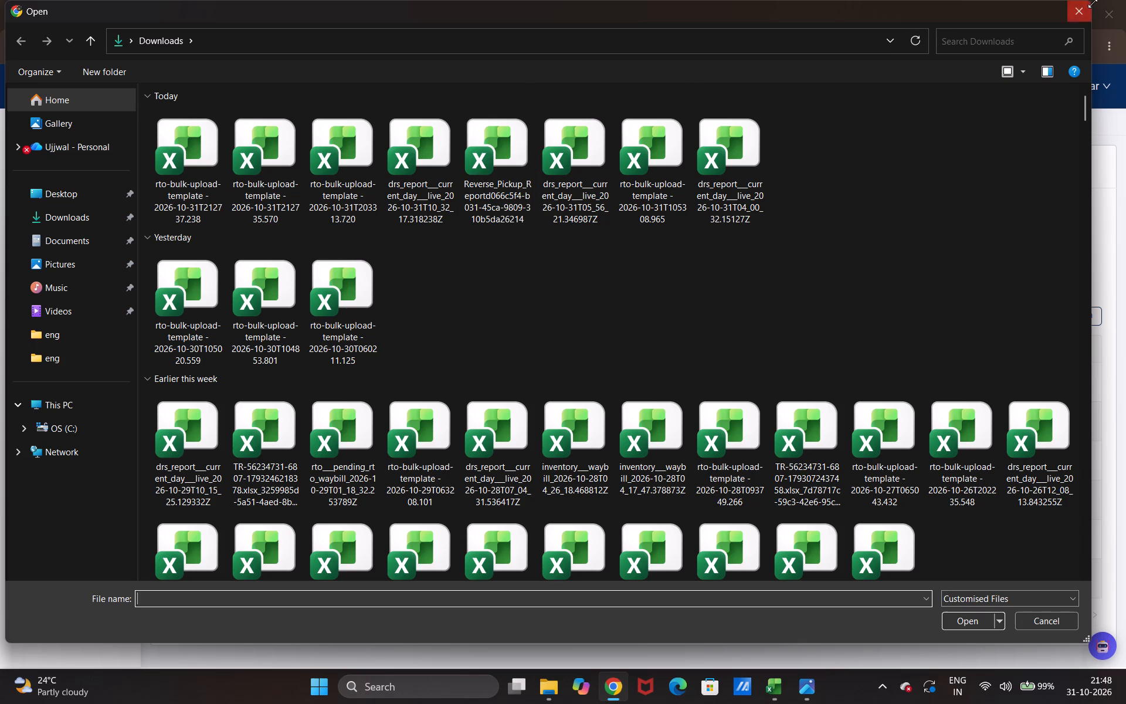
left_click(1083, 14)
left_click(710, 247)
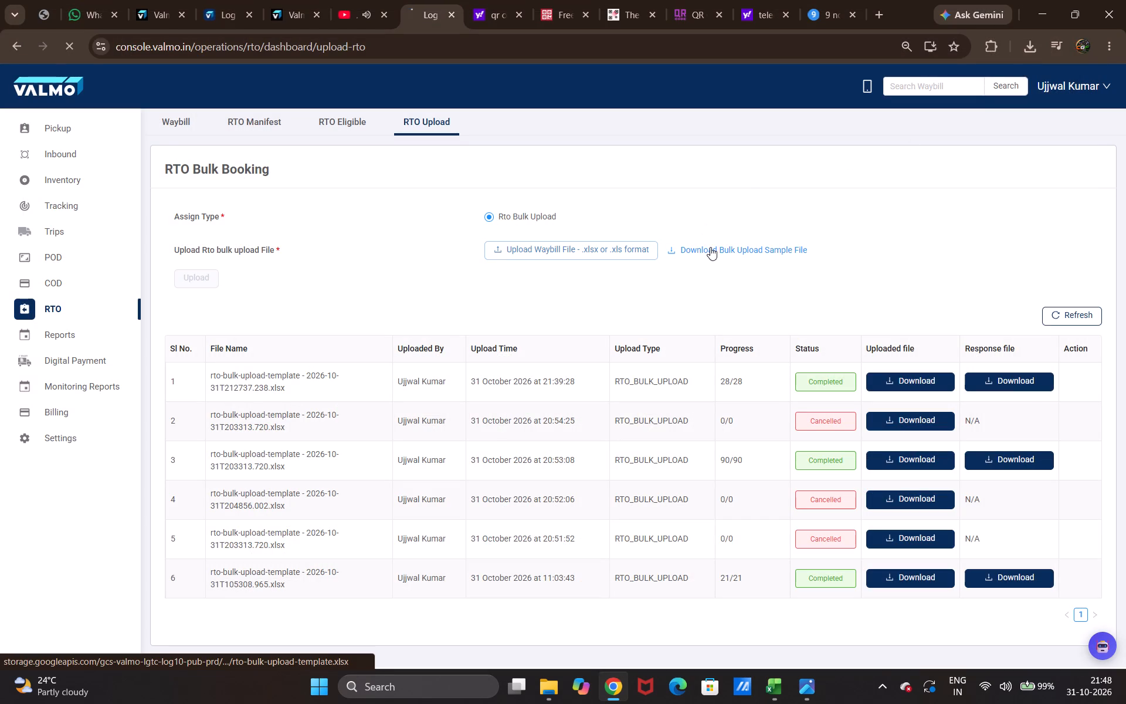
left_click(1033, 43)
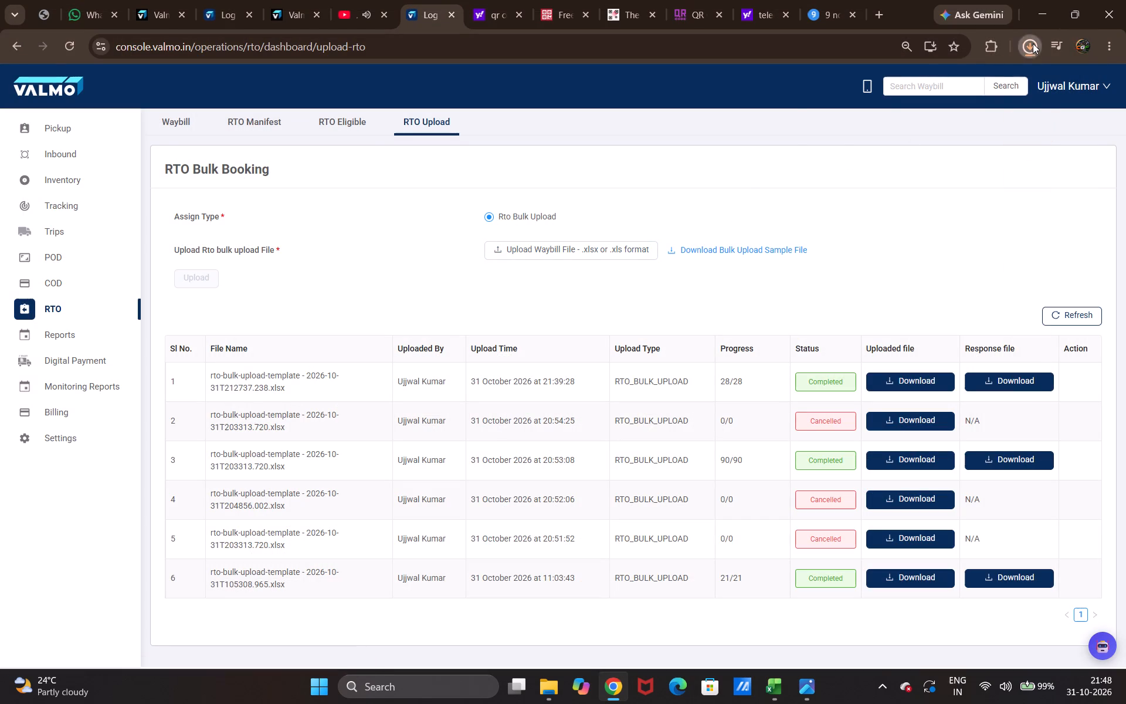
left_click(998, 111)
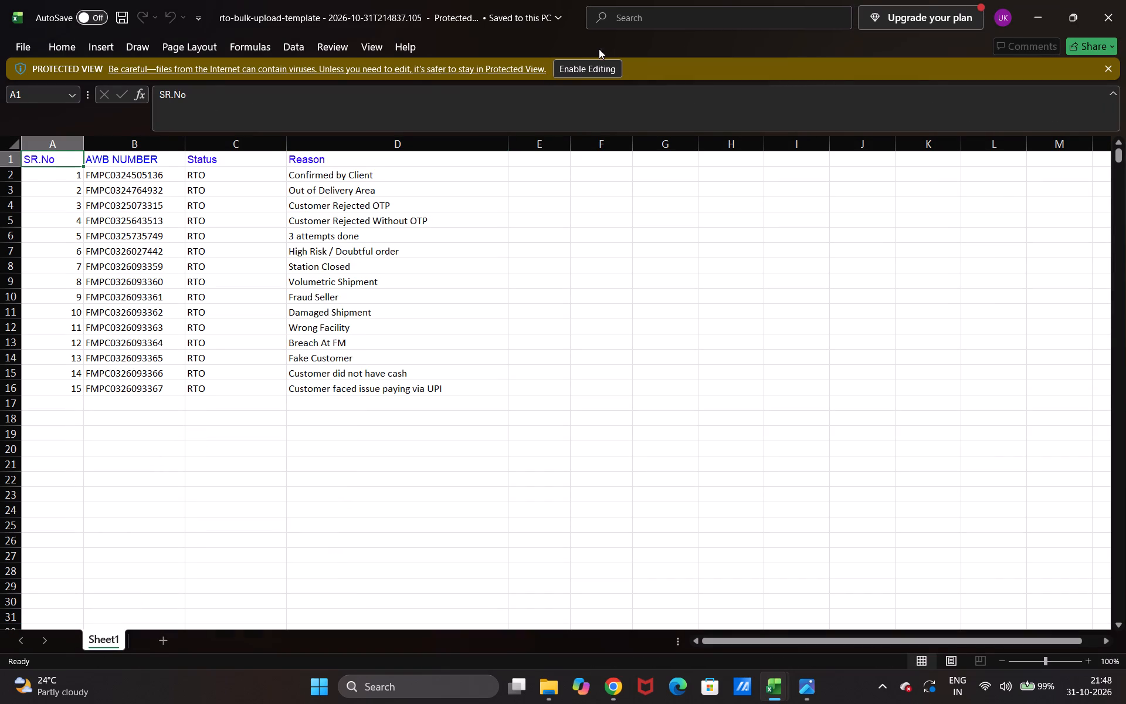
left_click(602, 69)
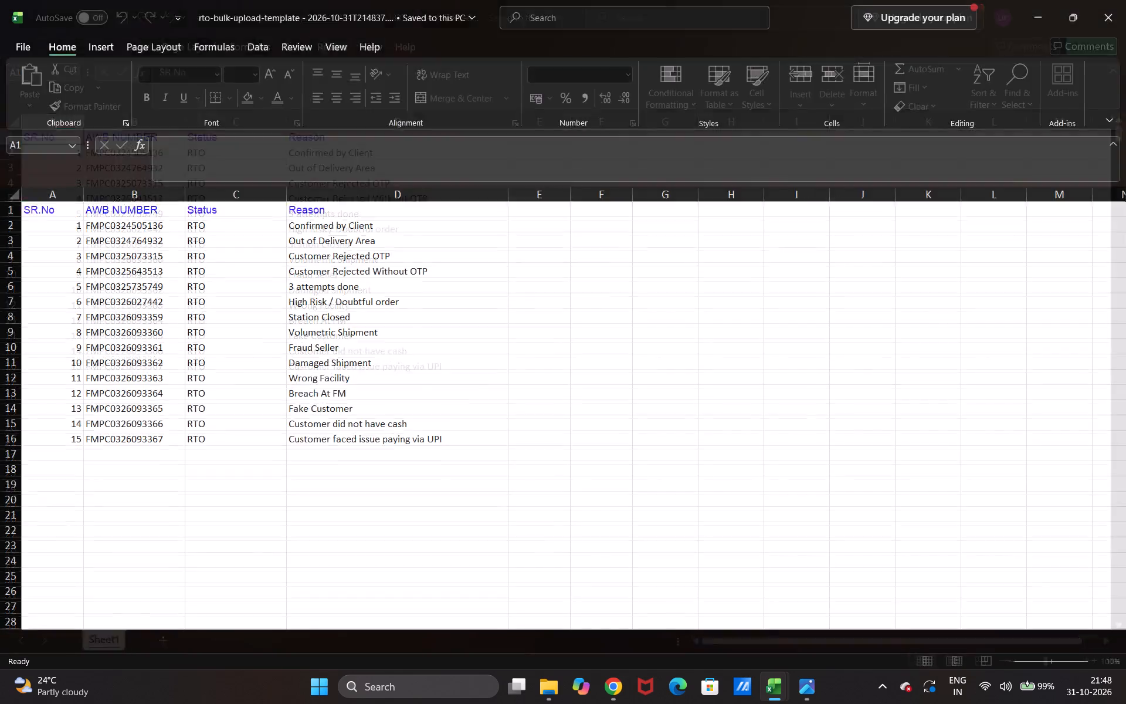
Clear the sample waybill numbers from B2 to B16 in the AWB NUMBER column.
left_click_drag(93, 222, 123, 359)
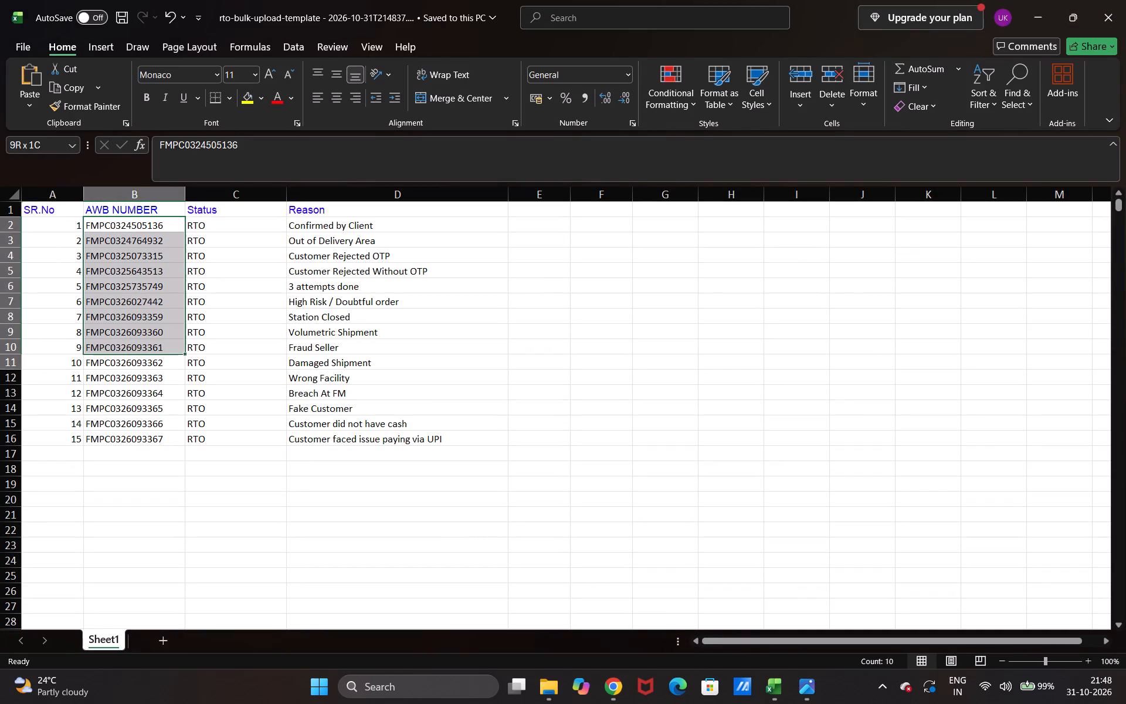
left_click_drag(123, 359, 132, 434)
right_click(162, 422)
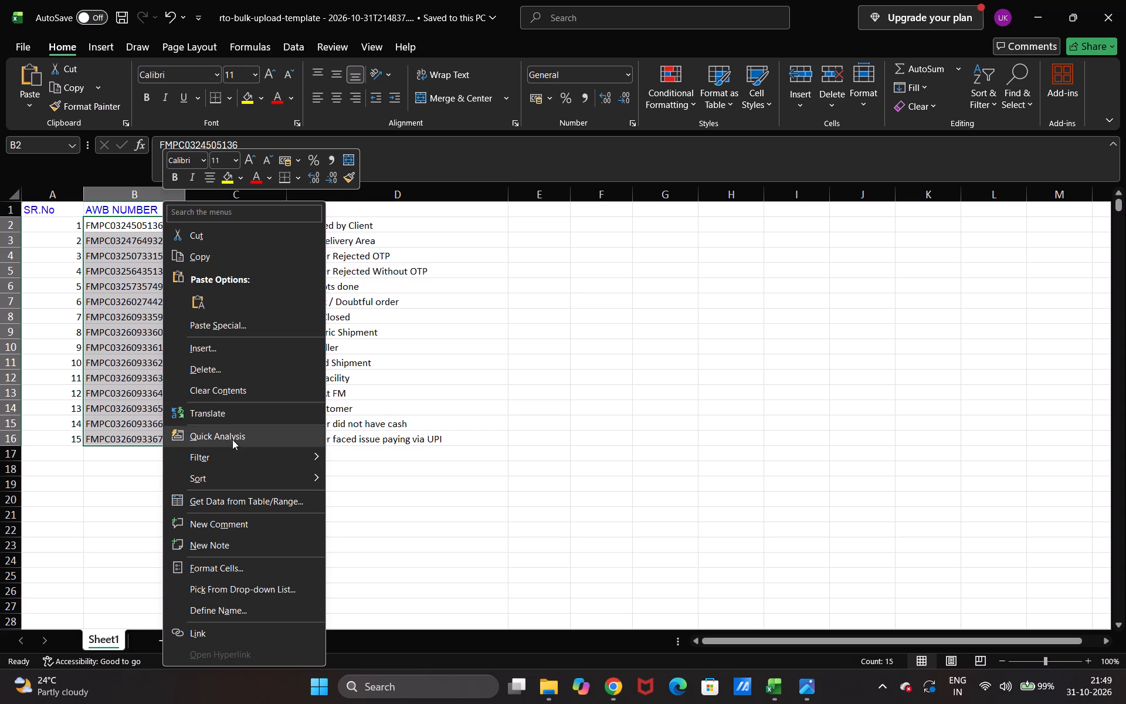
left_click(226, 391)
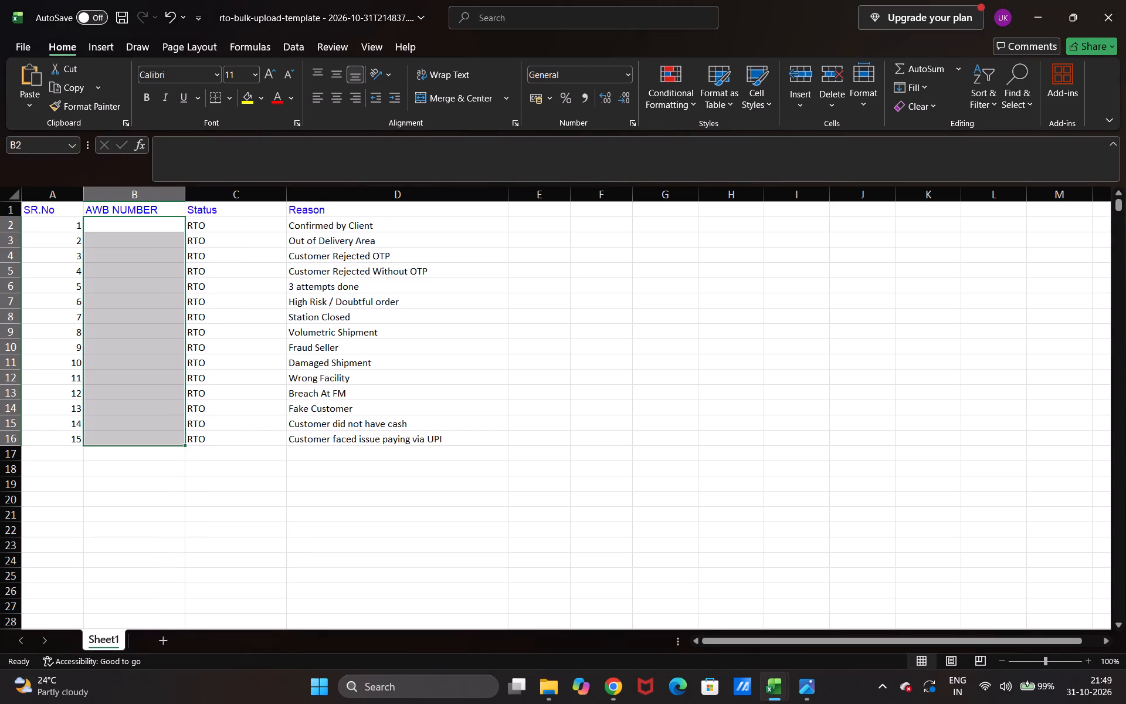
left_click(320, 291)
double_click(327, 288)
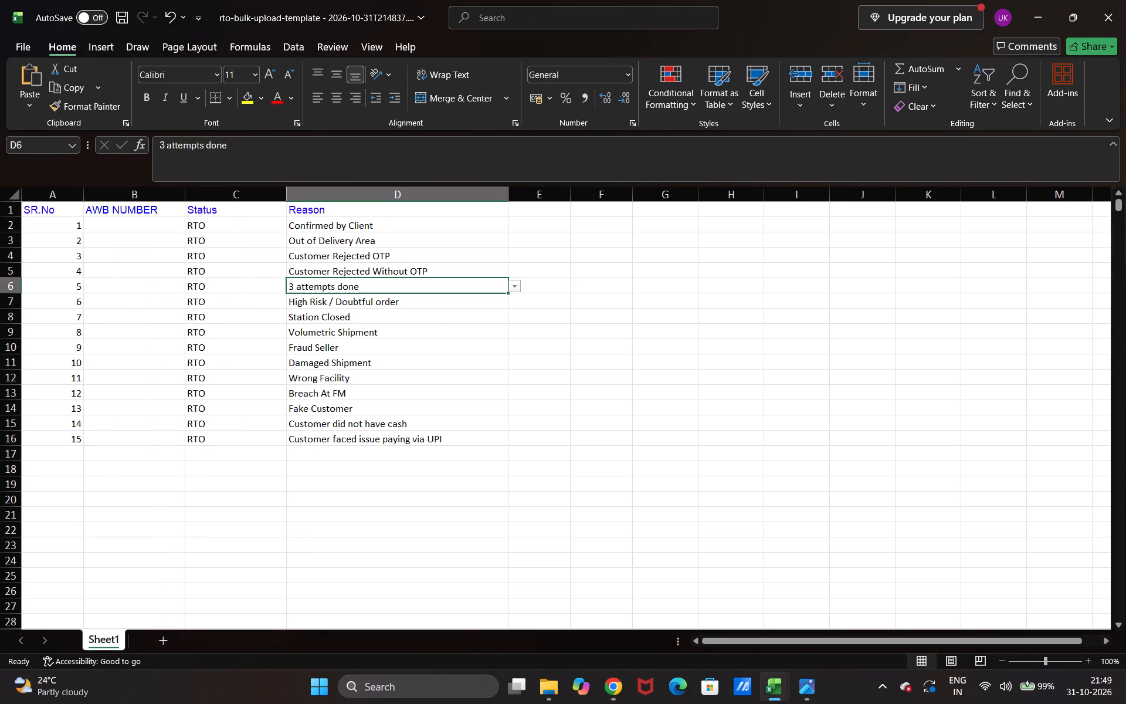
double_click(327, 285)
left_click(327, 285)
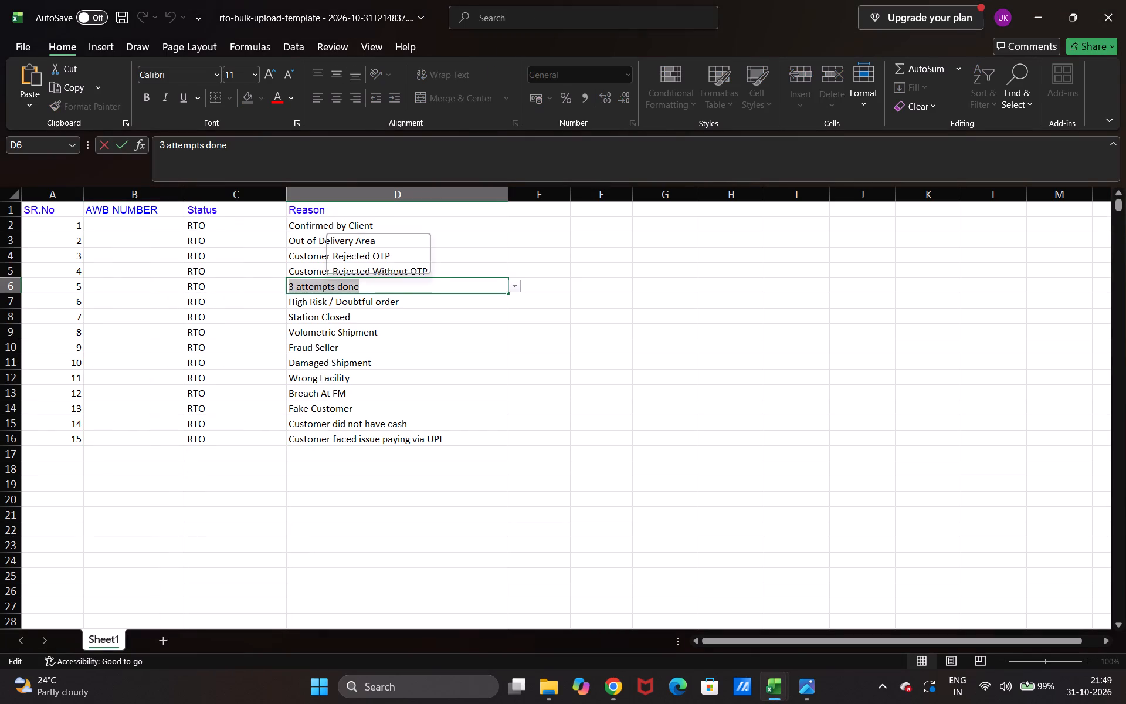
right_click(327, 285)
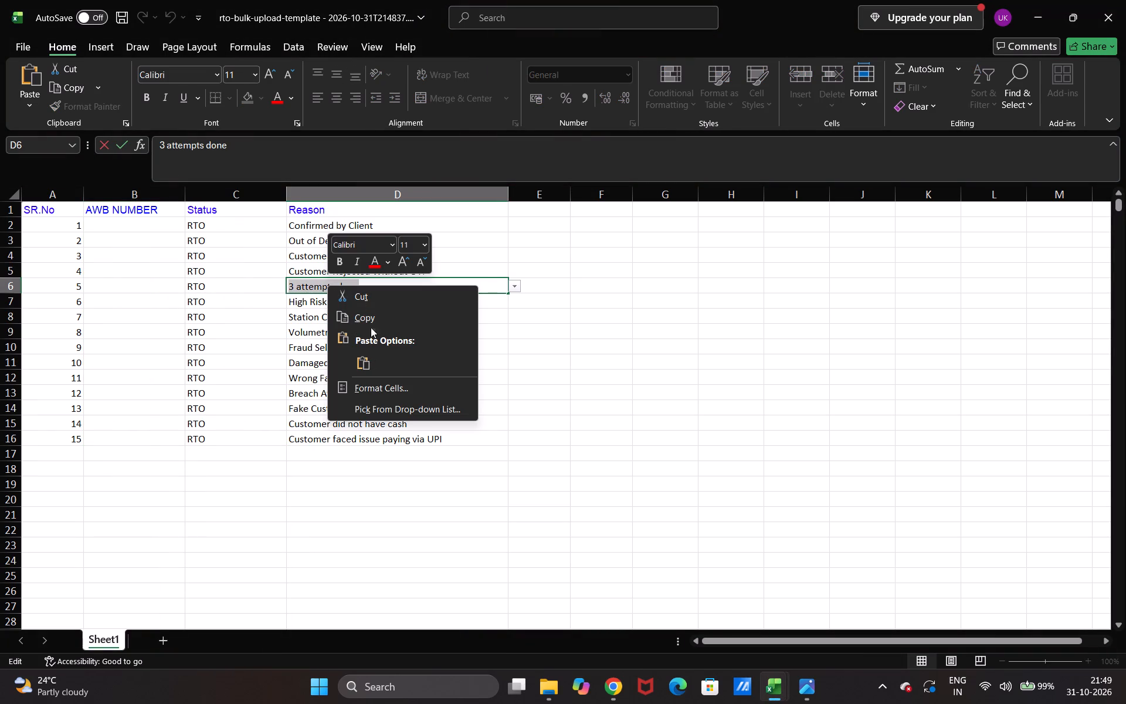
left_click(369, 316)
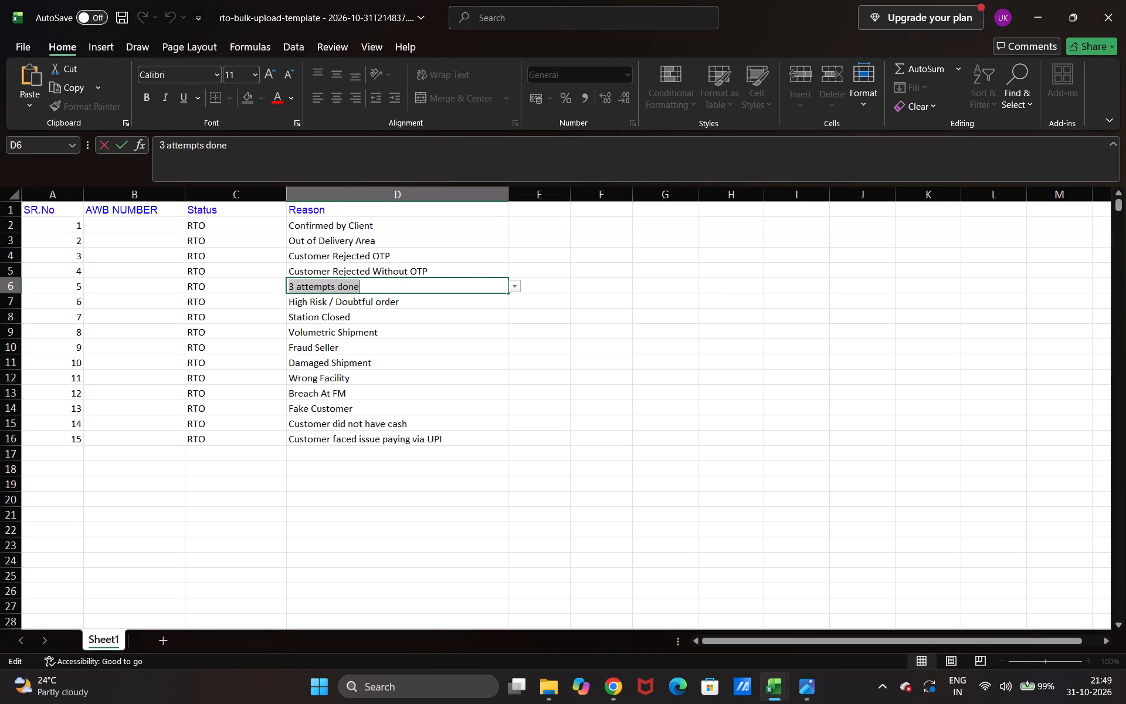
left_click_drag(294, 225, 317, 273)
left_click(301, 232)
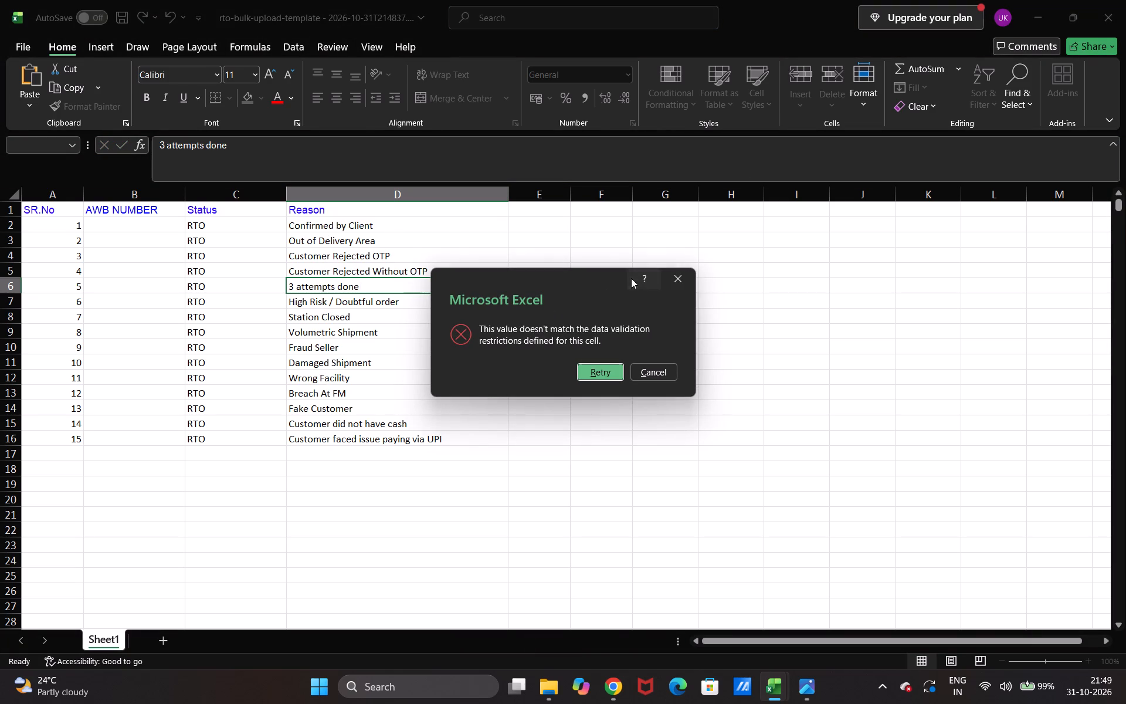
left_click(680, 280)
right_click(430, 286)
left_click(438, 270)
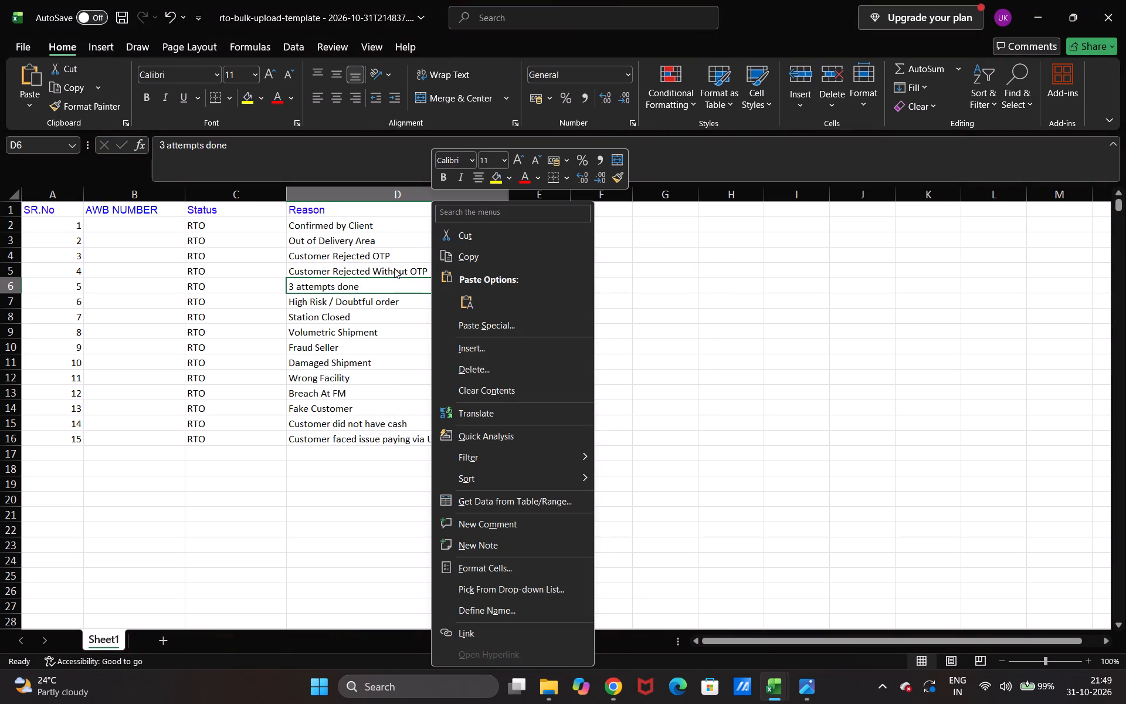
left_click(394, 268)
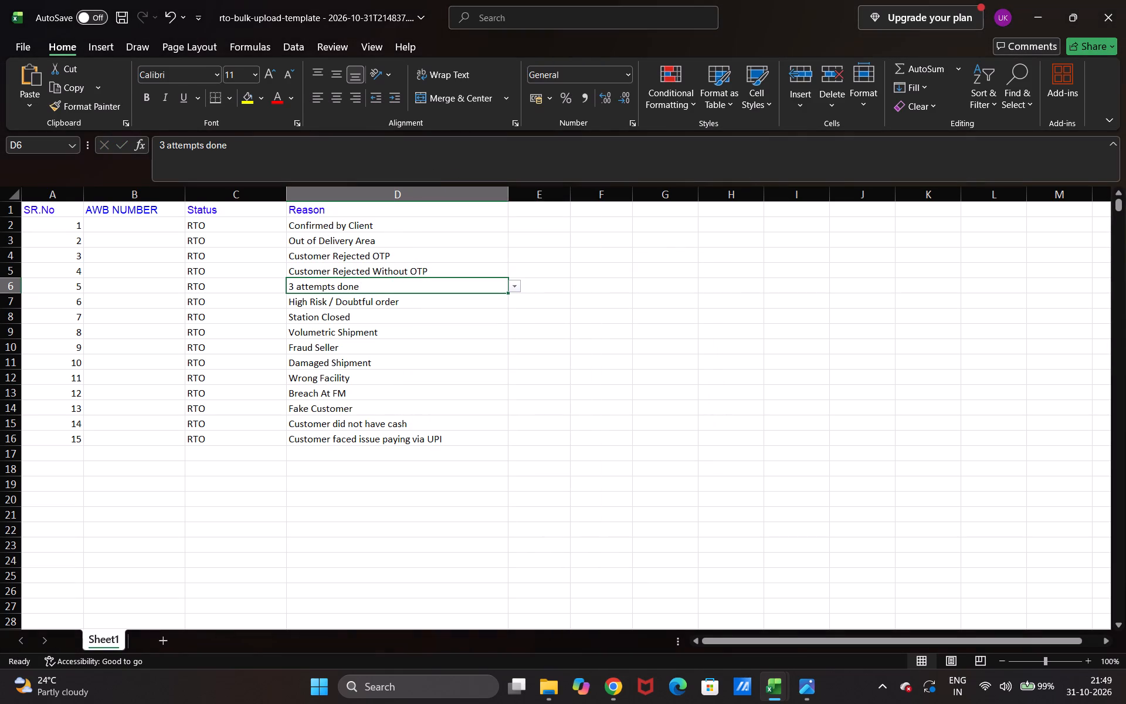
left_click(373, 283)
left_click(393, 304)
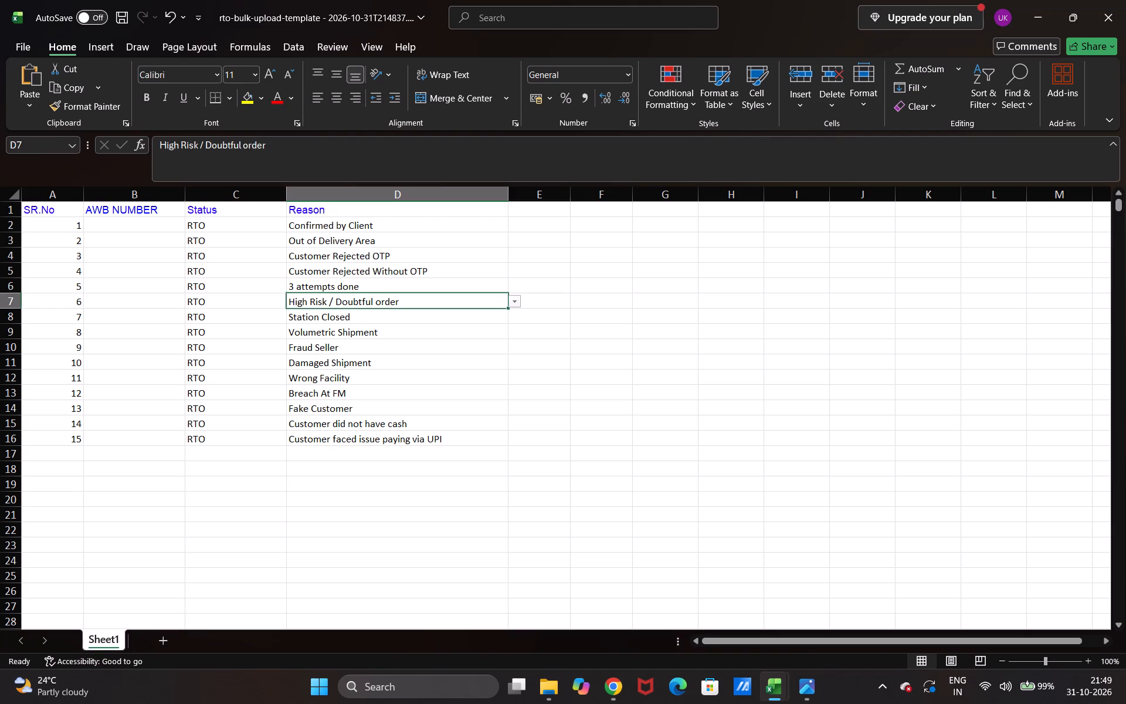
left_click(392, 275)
Copy the reason "3 attempts done" from D6 and paste it over the Reason cells D2 to D6.
left_click(390, 287)
right_click(392, 288)
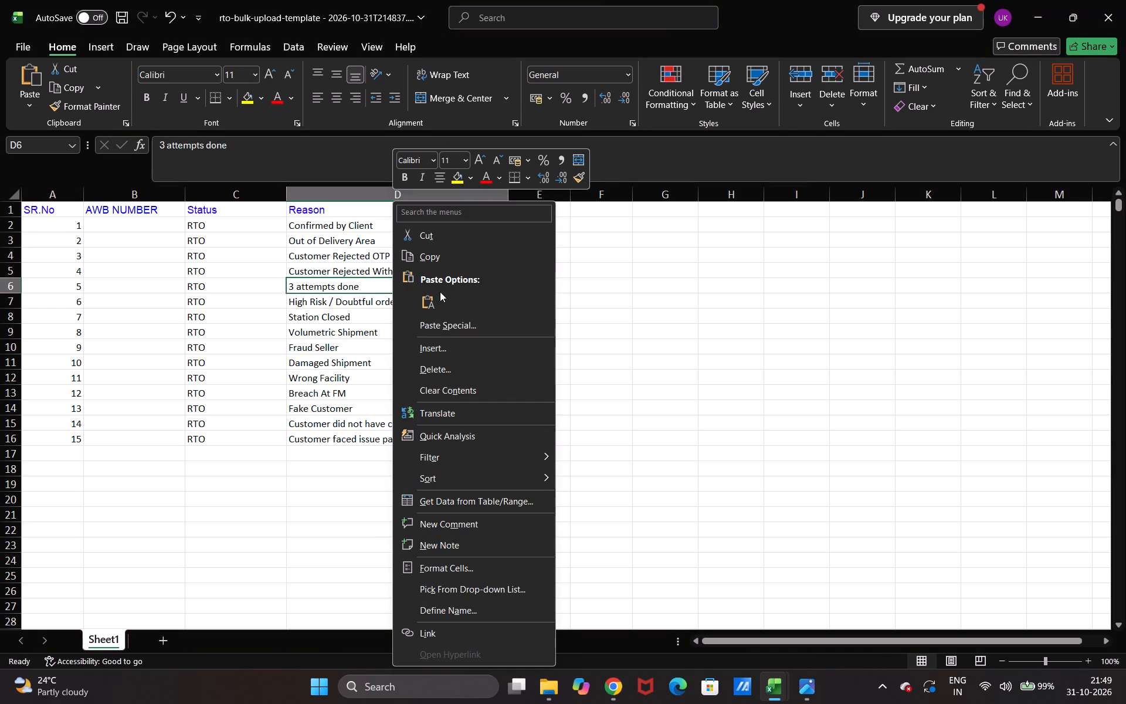
left_click(446, 255)
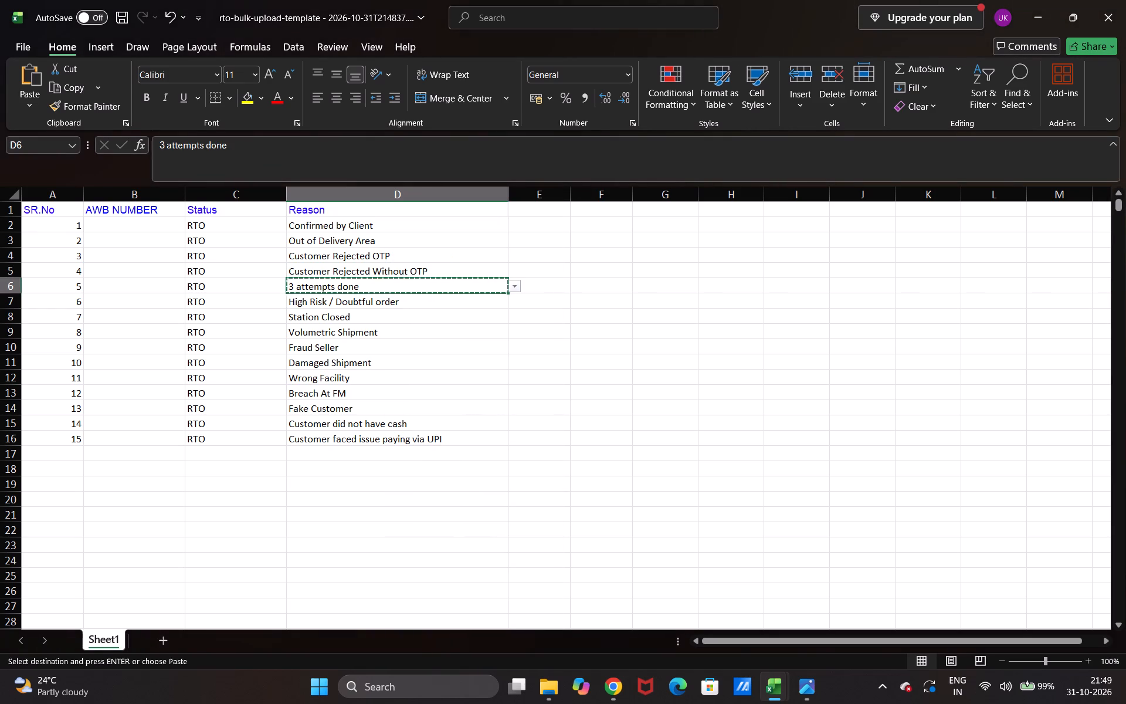
left_click_drag(293, 221, 328, 281)
right_click(328, 281)
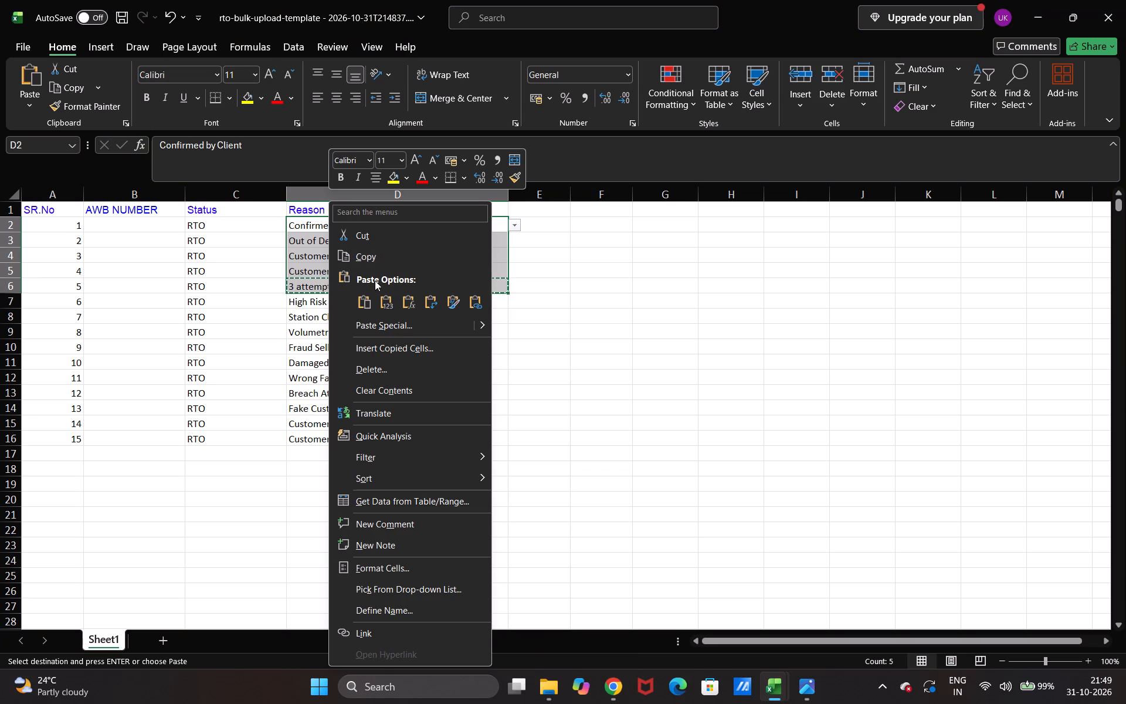
left_click(375, 280)
left_click(371, 304)
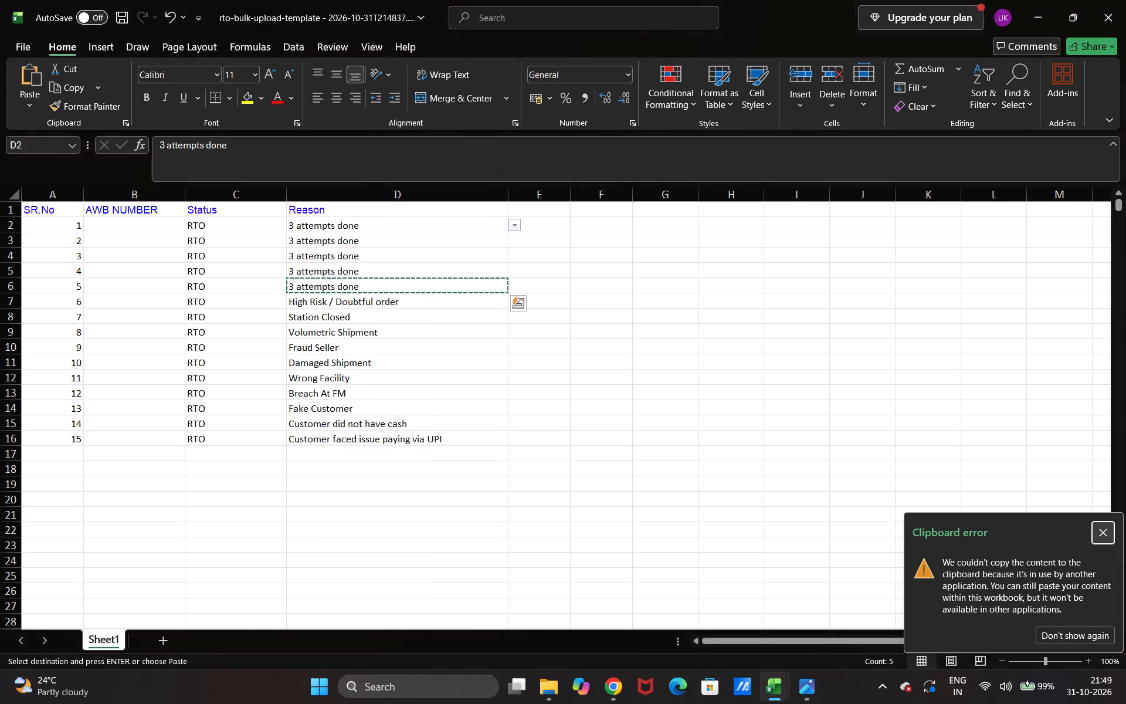
Clear the remaining sample reasons from D7 to D17.
left_click_drag(308, 300, 348, 452)
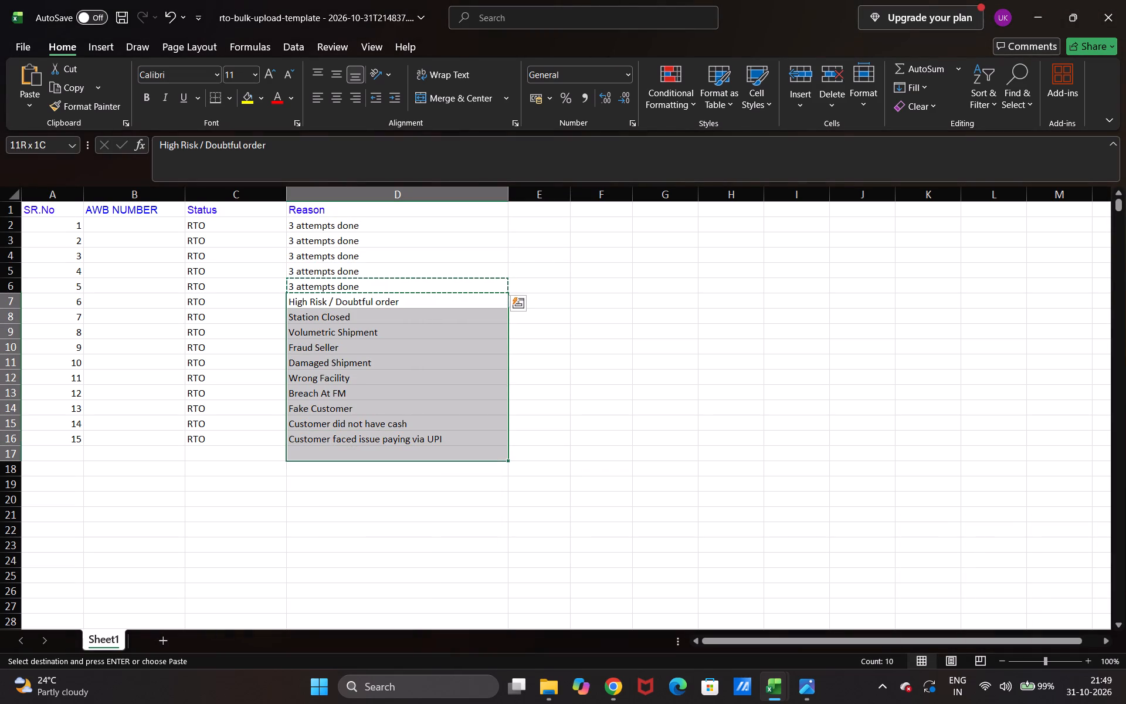
right_click(358, 441)
left_click(412, 391)
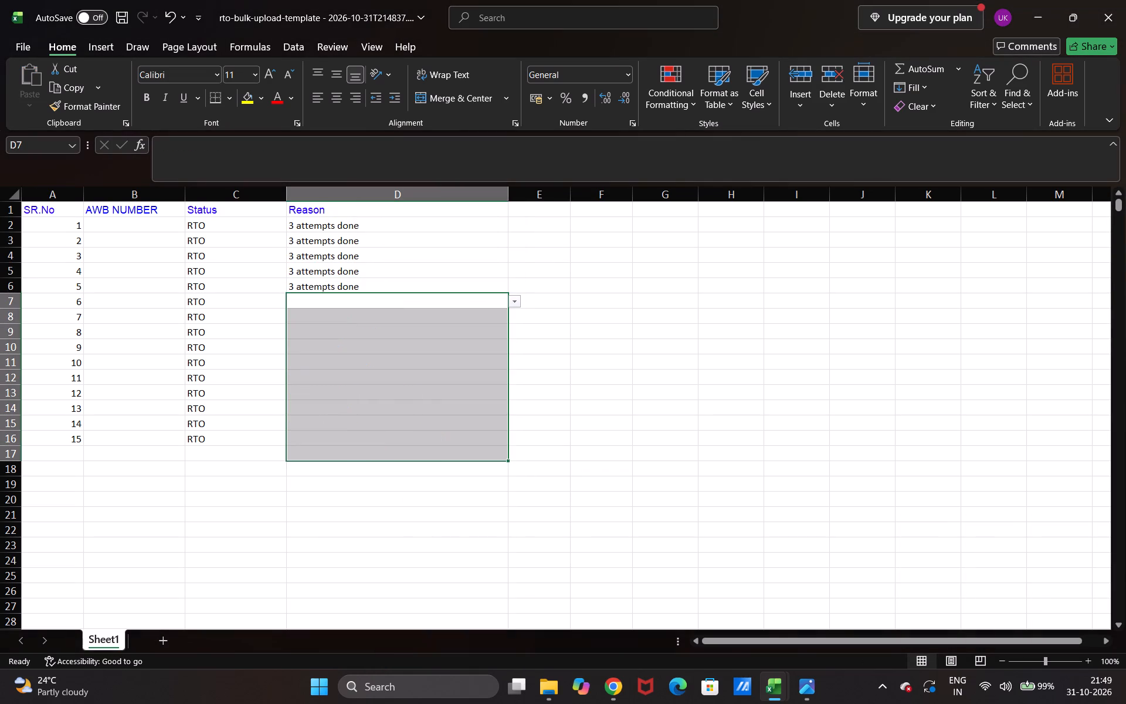
left_click(306, 304)
left_click(252, 309)
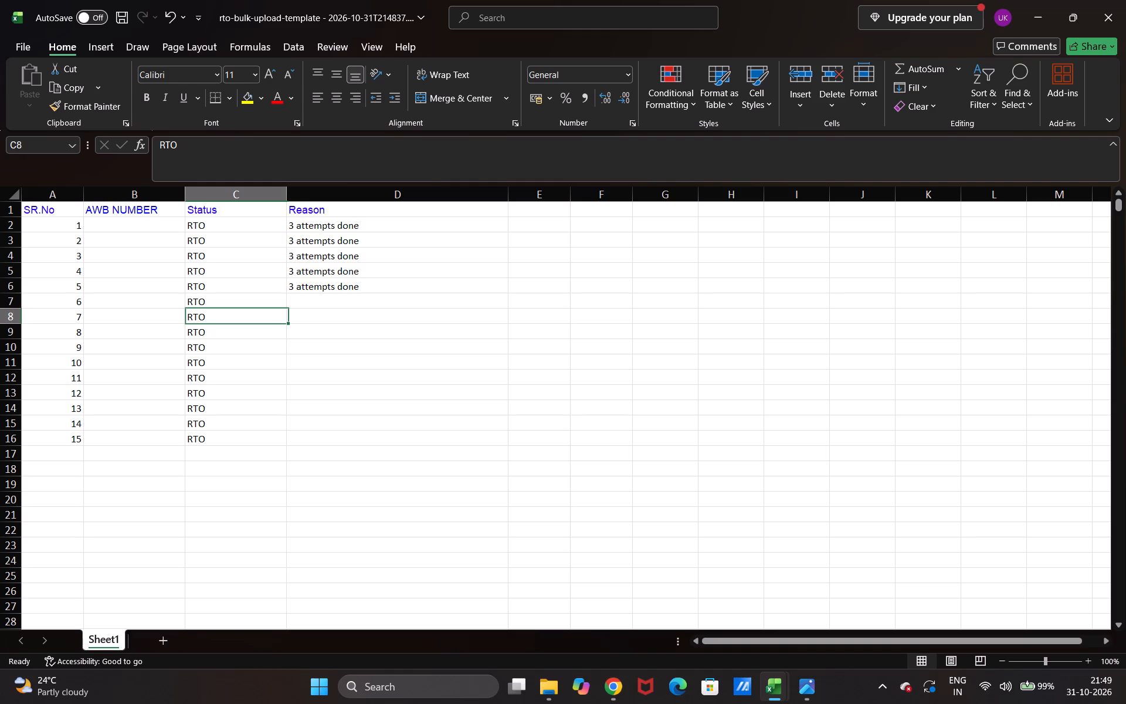
left_click(135, 234)
left_click(135, 229)
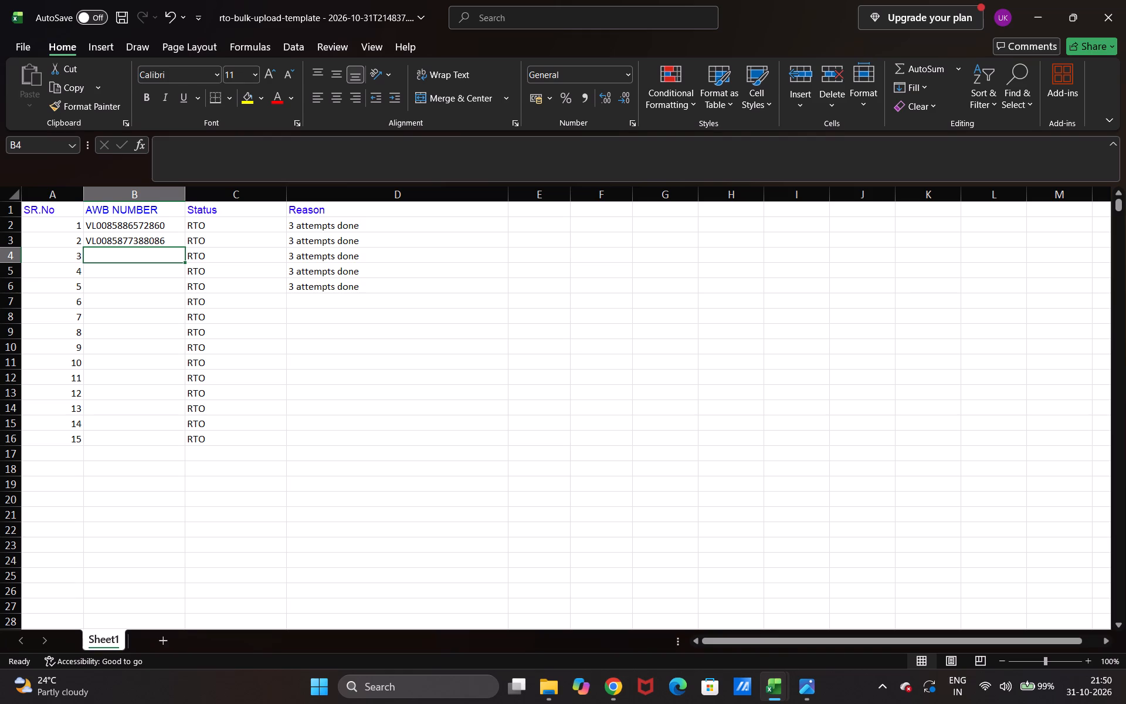
Clear the unused rows below the two waybills: reasons in D4 to D6 and all contents of A4 to C16.
left_click_drag(291, 254, 347, 288)
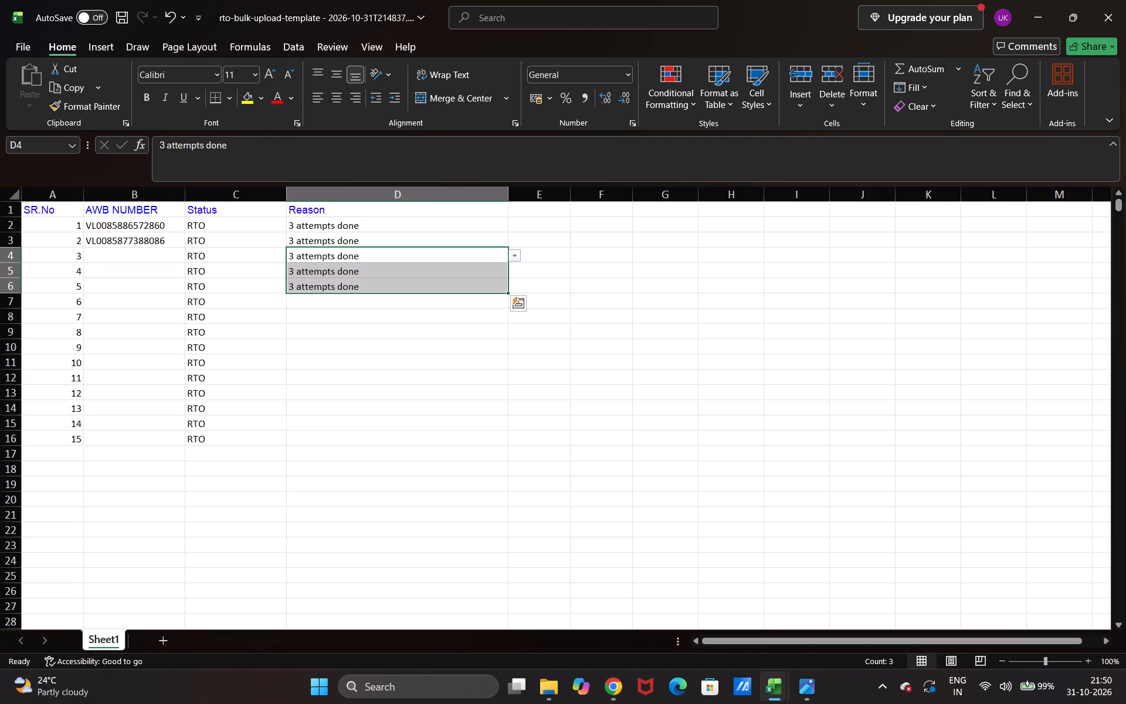
right_click(350, 274)
left_click(402, 394)
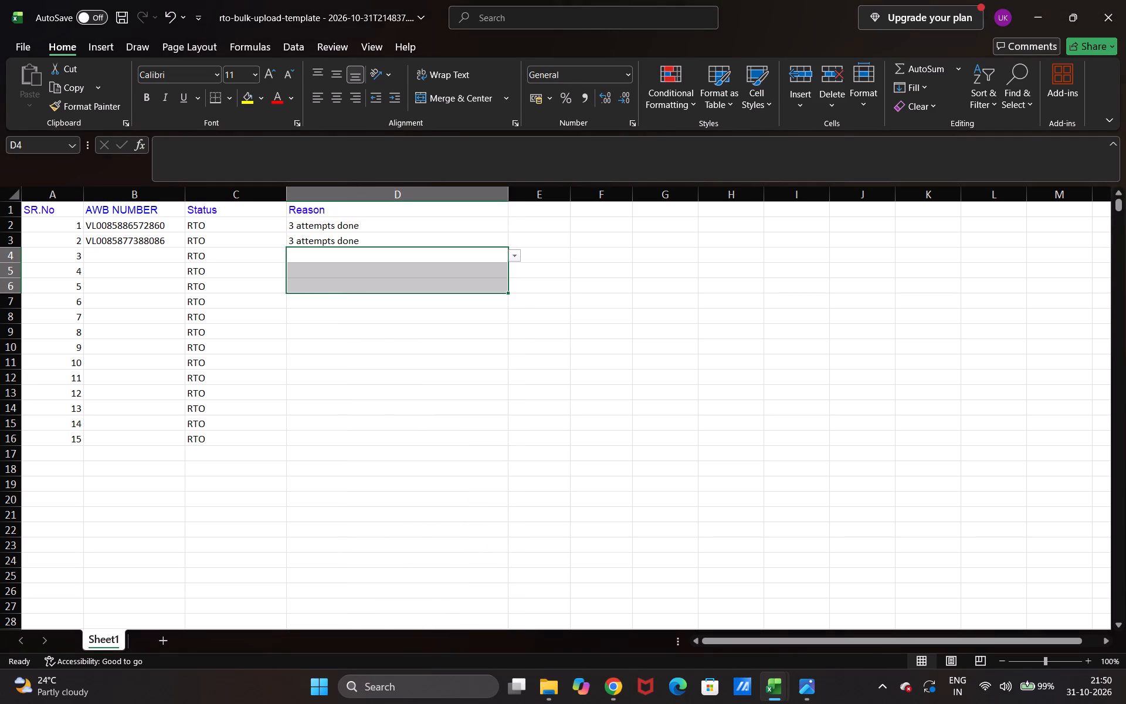
left_click_drag(42, 253, 254, 431)
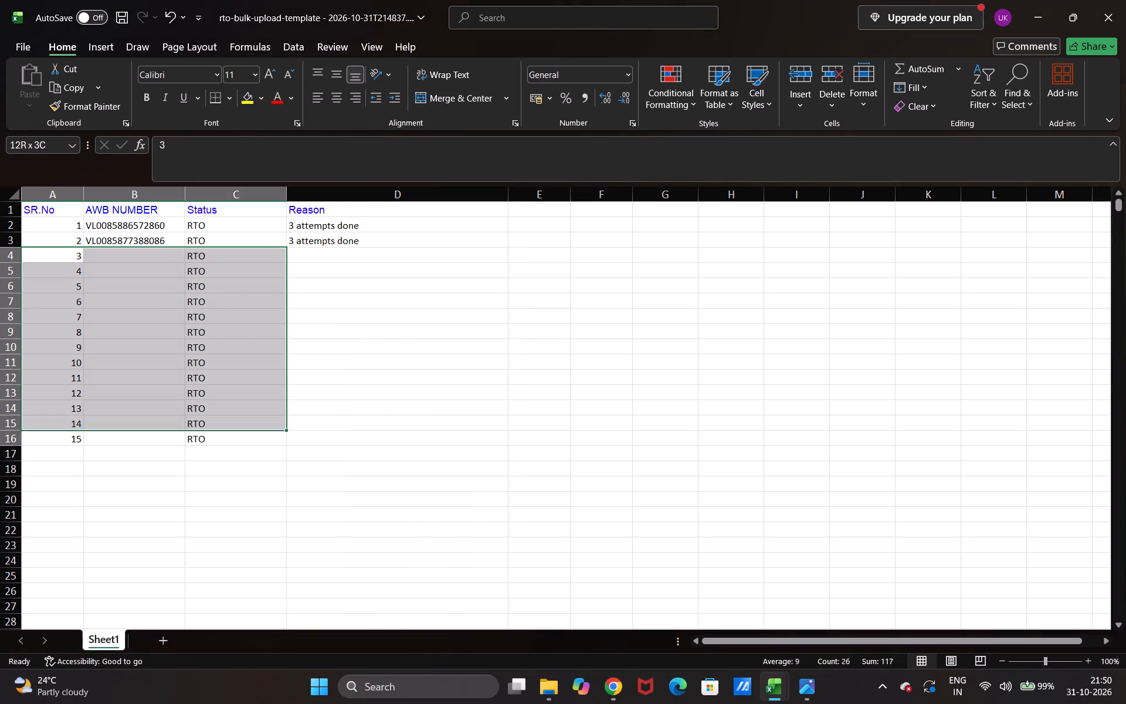
left_click_drag(254, 431, 255, 439)
right_click(255, 439)
left_click(310, 388)
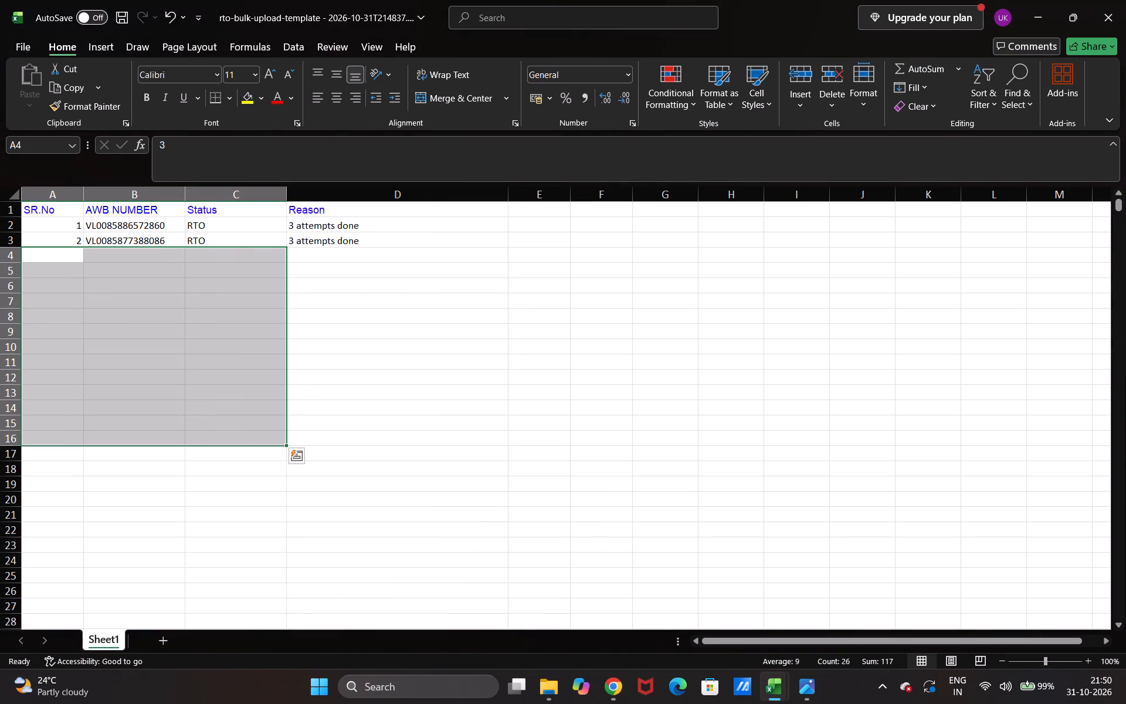
left_click(168, 302)
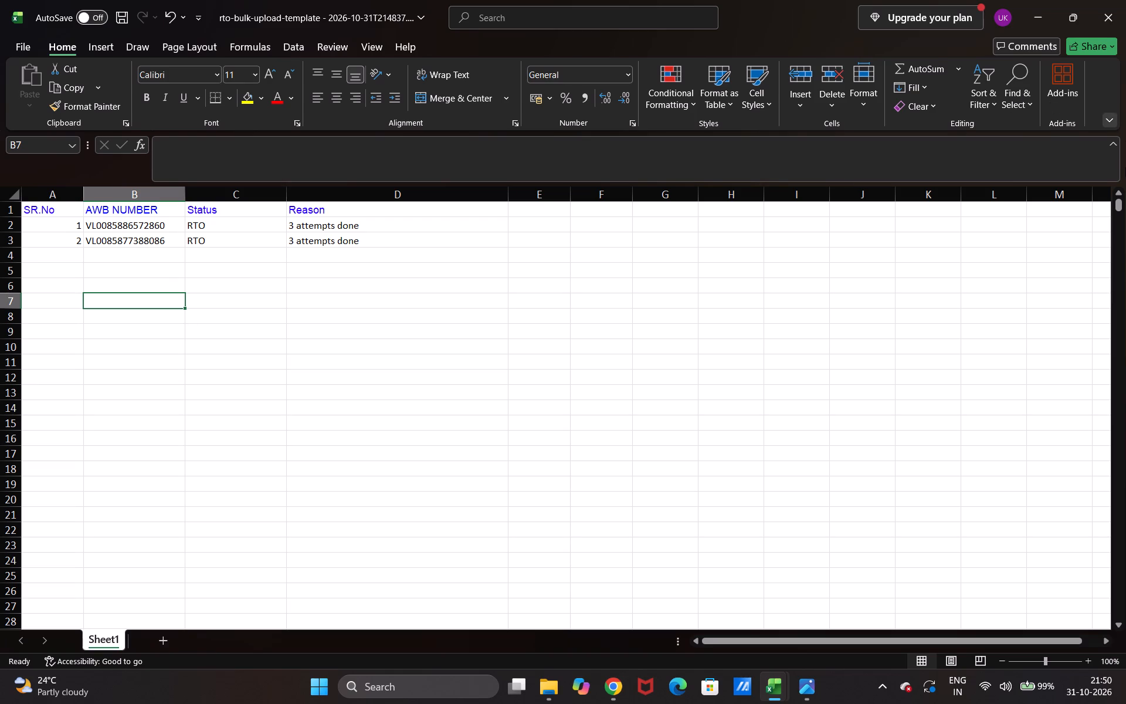
Save the edited RTO bulk upload template.
key("ctrl+s")
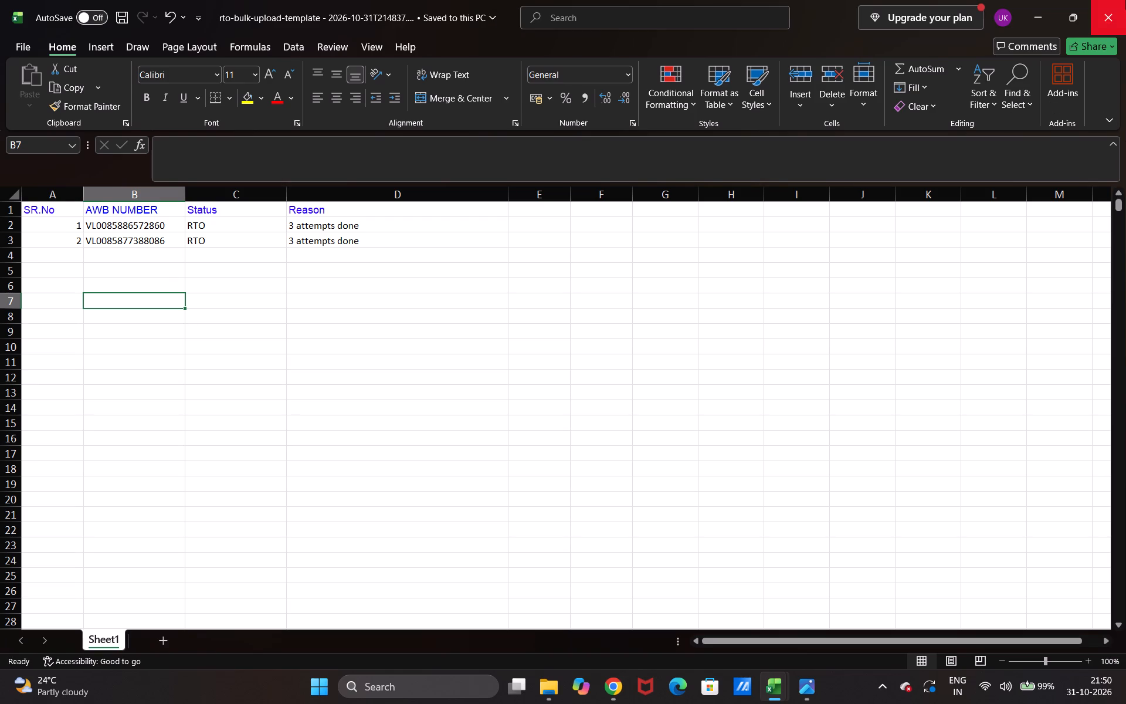
Switch to Chrome and submit the file rto-bulk-upload-template - 2026-10-31T214837.105 from Downloads as an RTO bulk upload.
left_click(1047, 11)
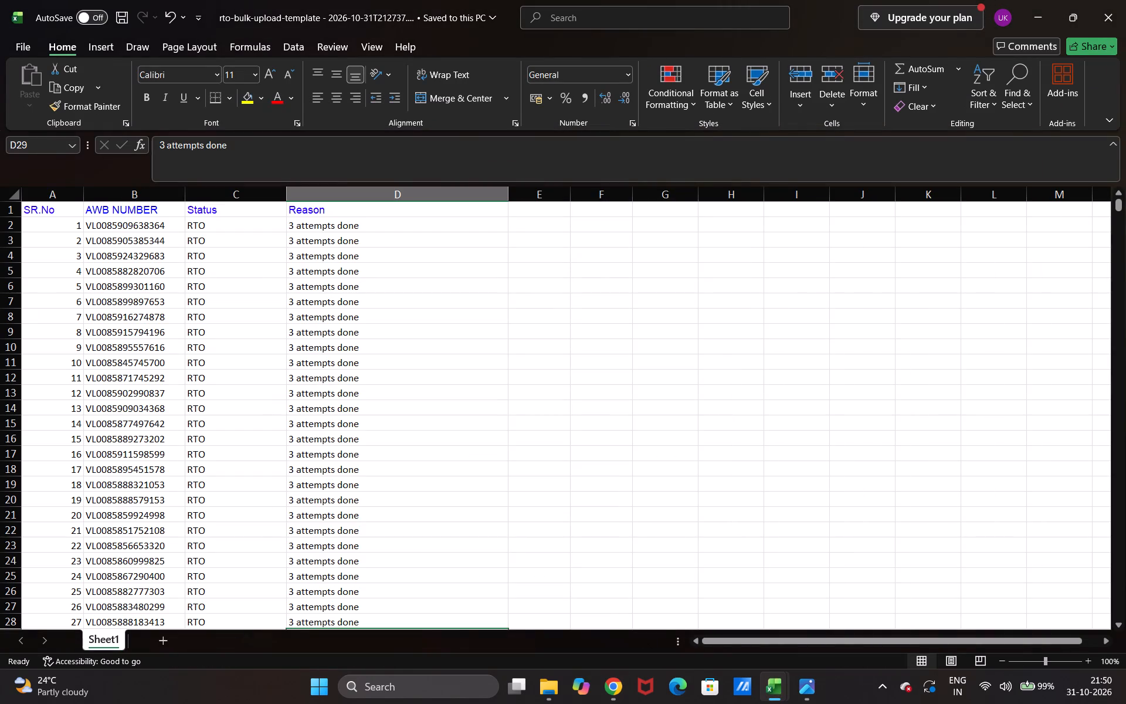
left_click(619, 688)
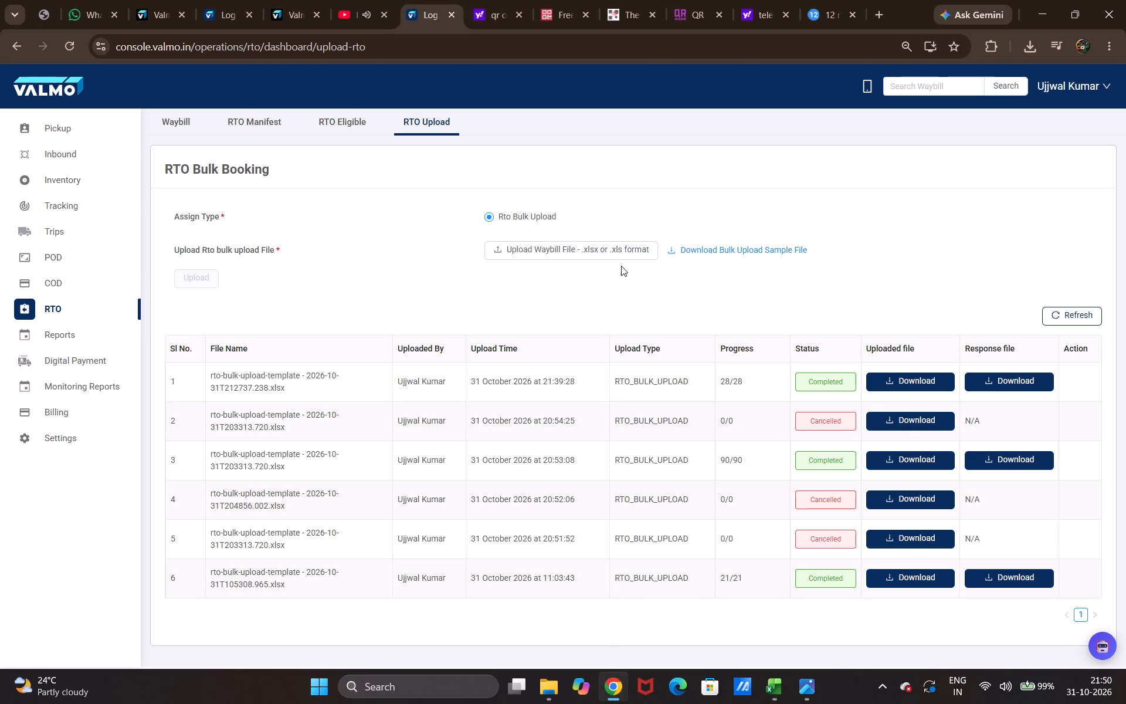
left_click(619, 256)
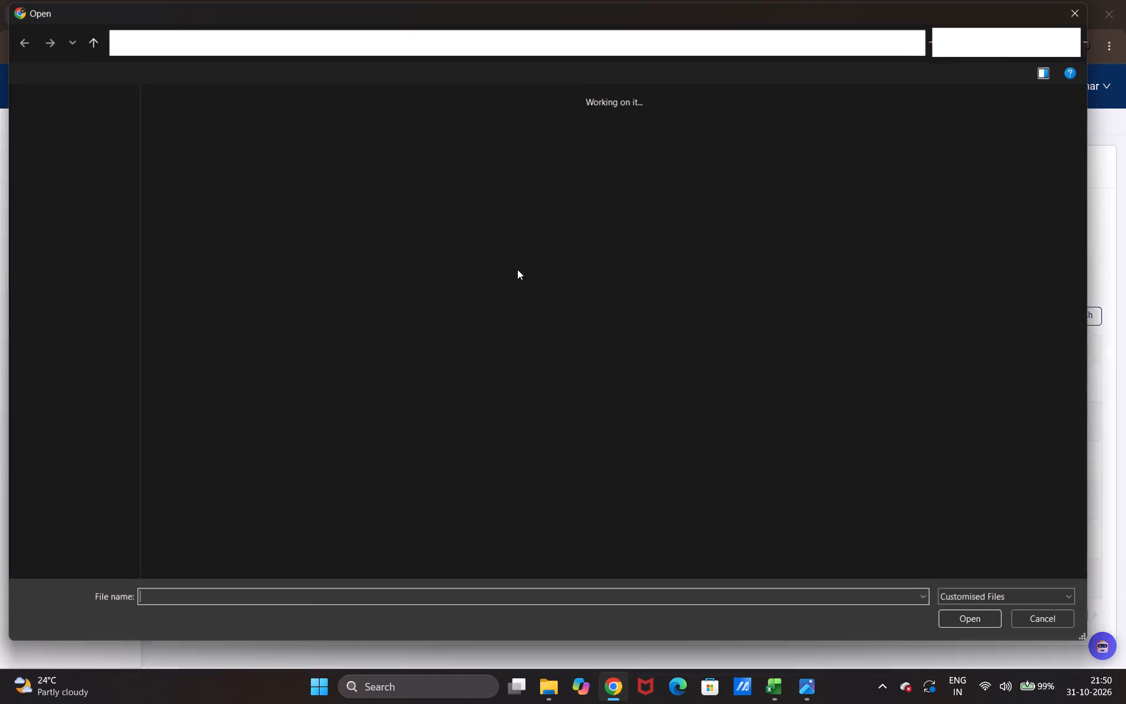
left_click(193, 161)
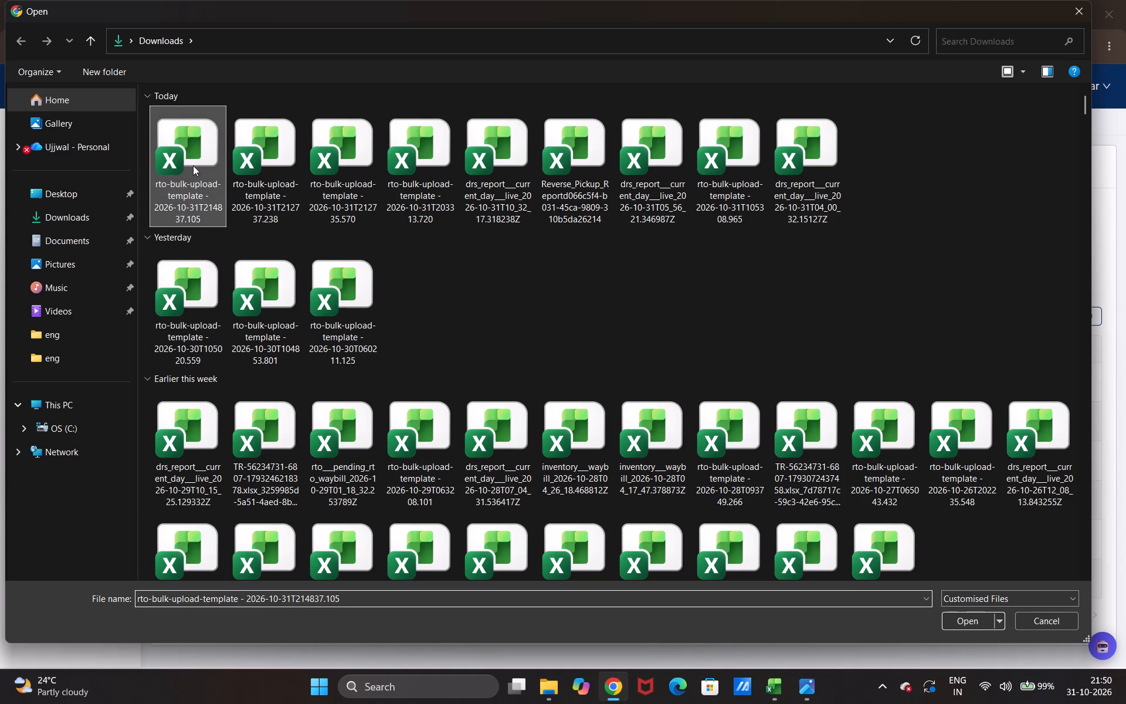
left_click(975, 613)
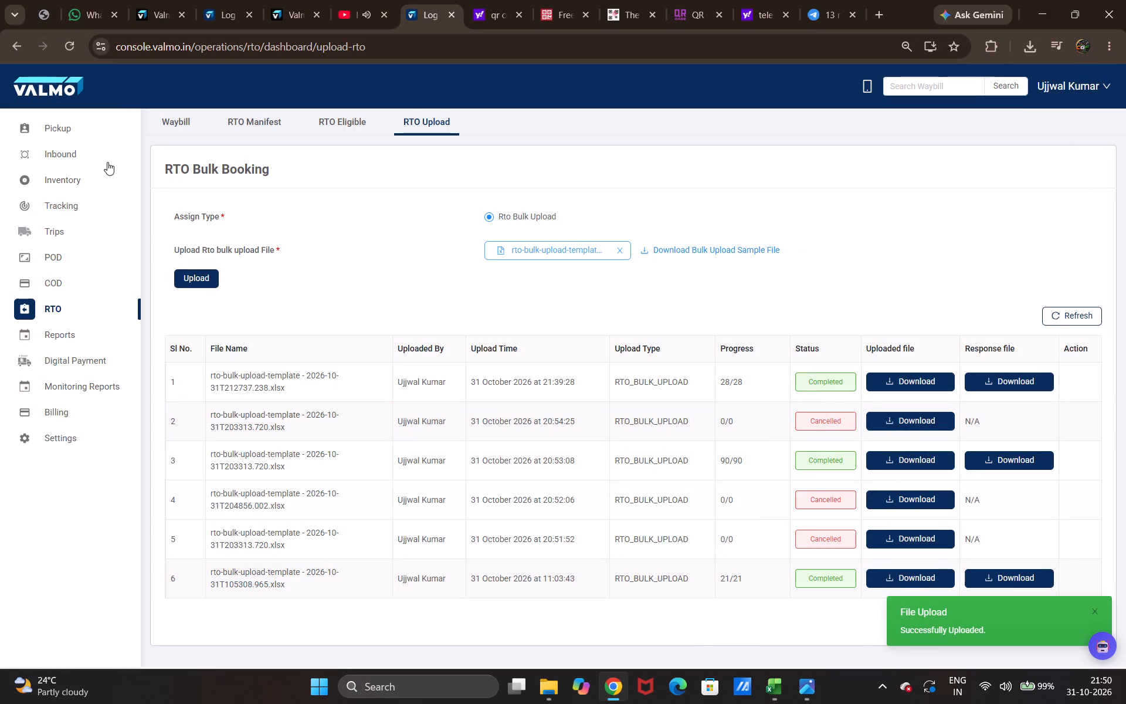
left_click(208, 279)
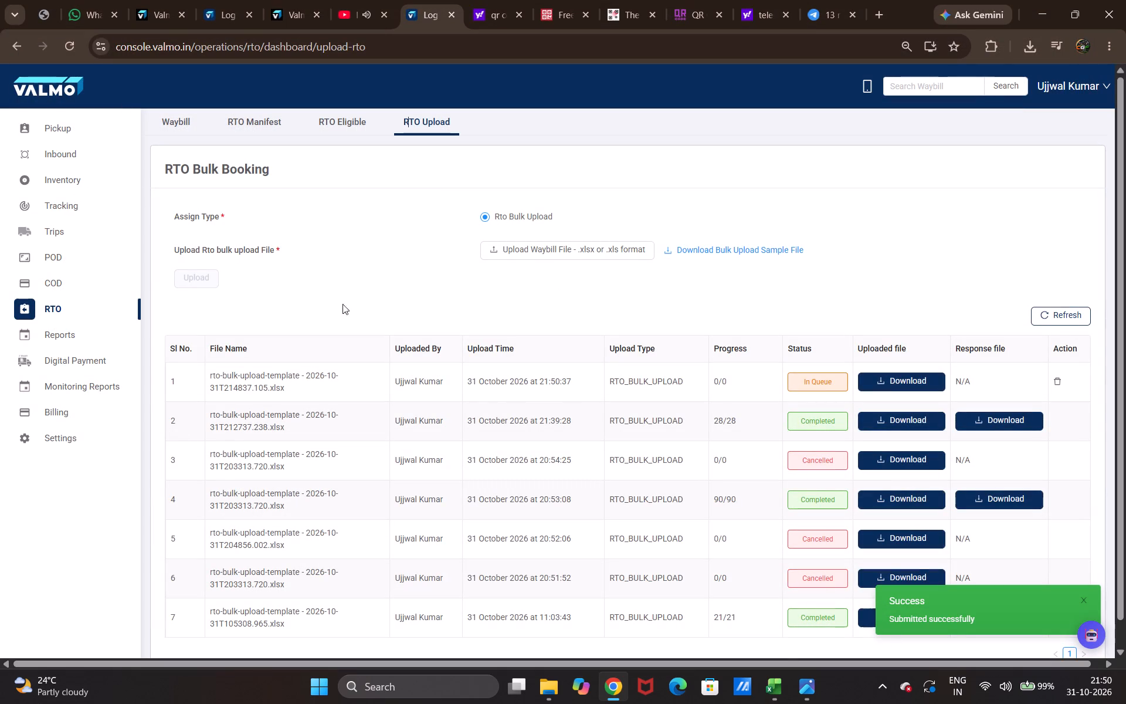
Reload the RTO upload list repeatedly to check the processing status of the newly submitted template.
left_click(328, 123)
left_click(432, 123)
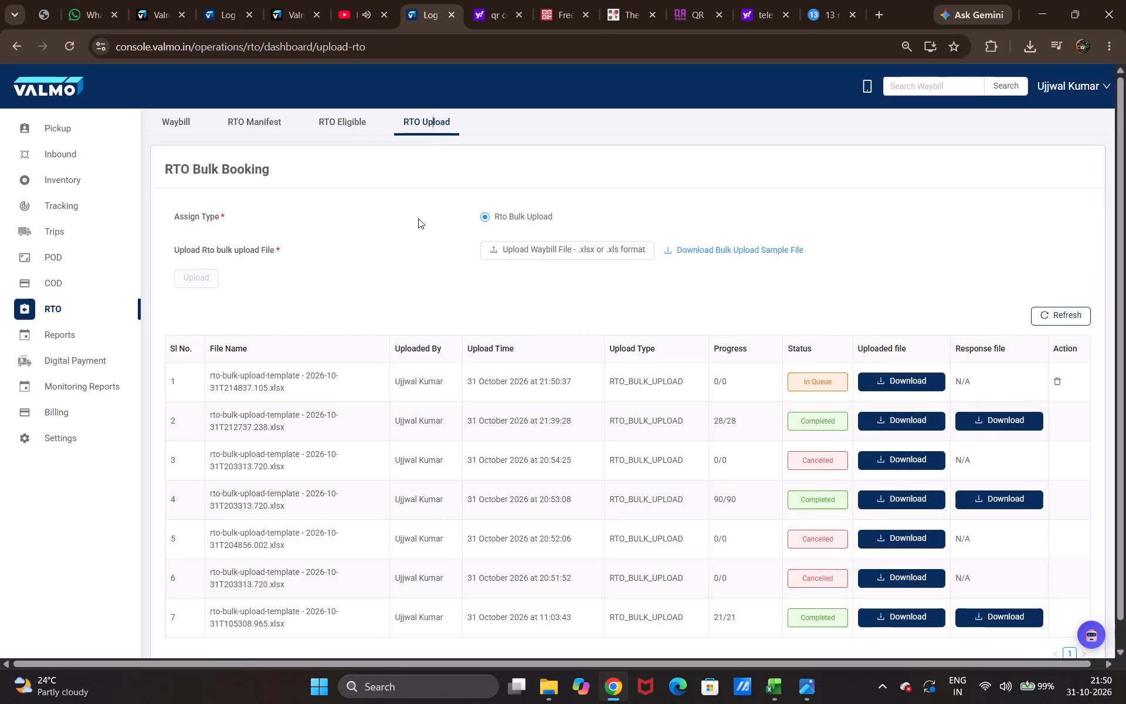
left_click(341, 124)
left_click(429, 130)
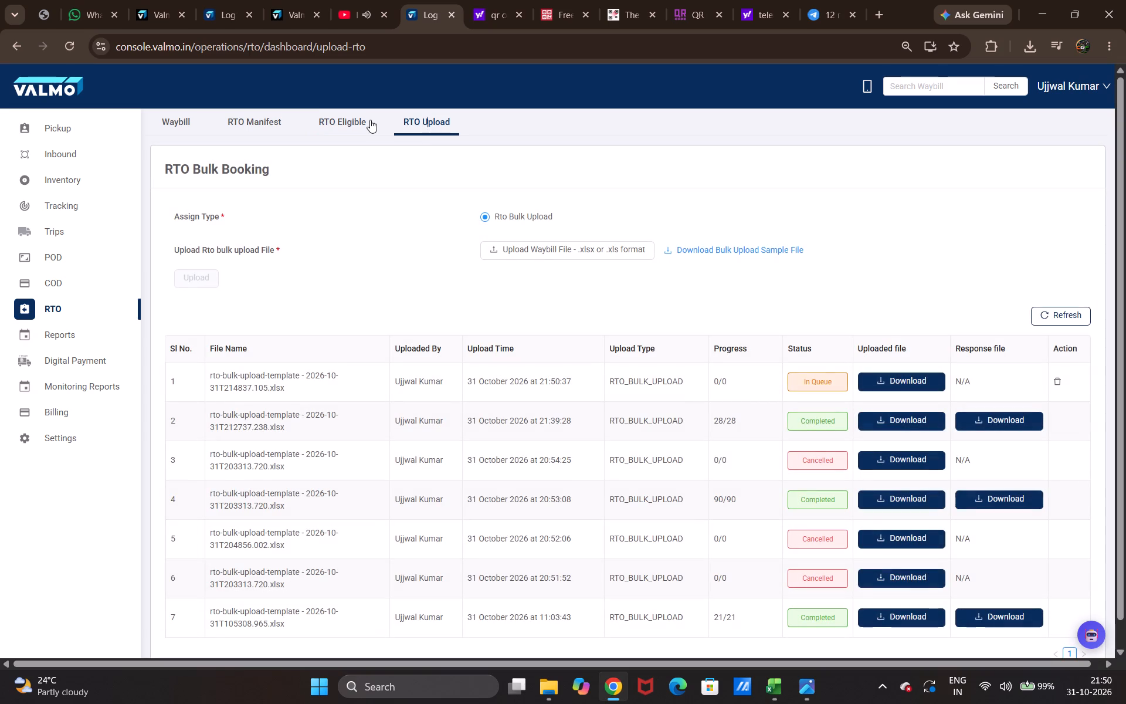
left_click(370, 120)
left_click(451, 120)
left_click(263, 123)
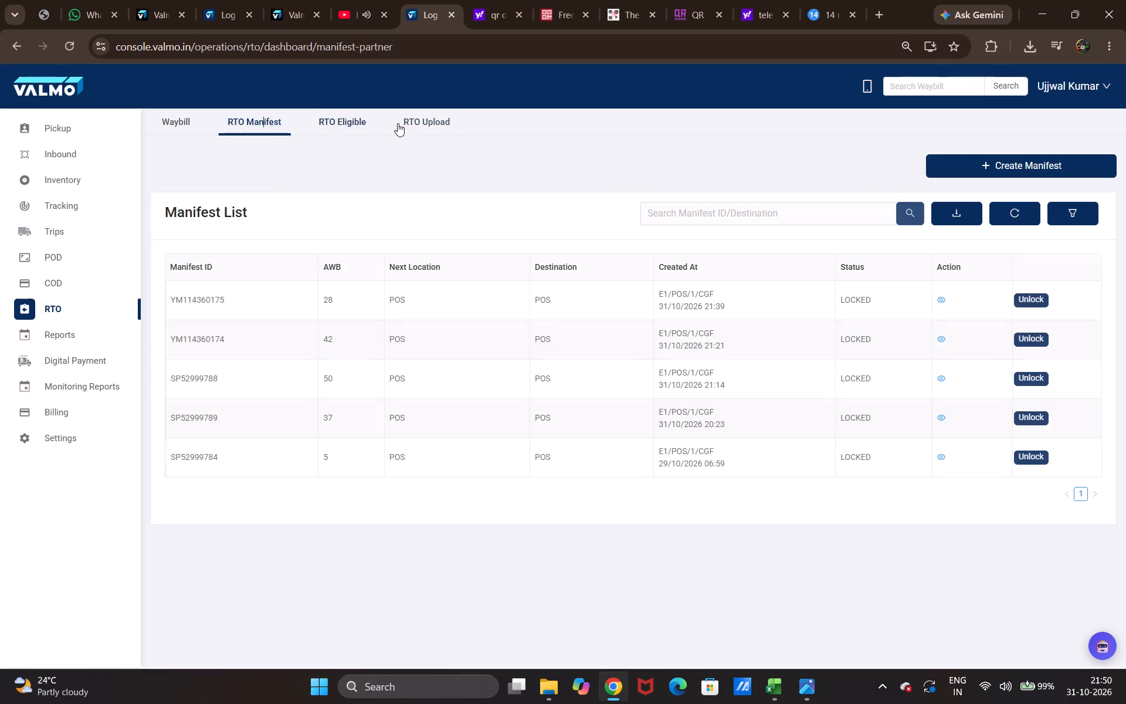
left_click(419, 123)
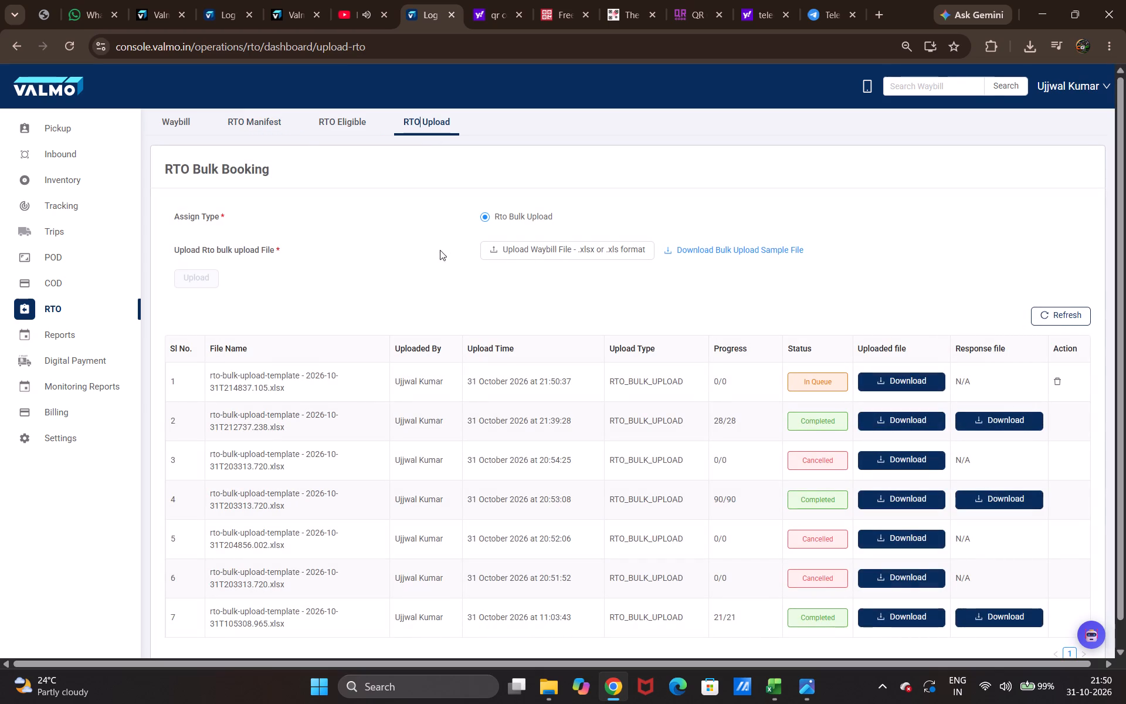
left_click(278, 110)
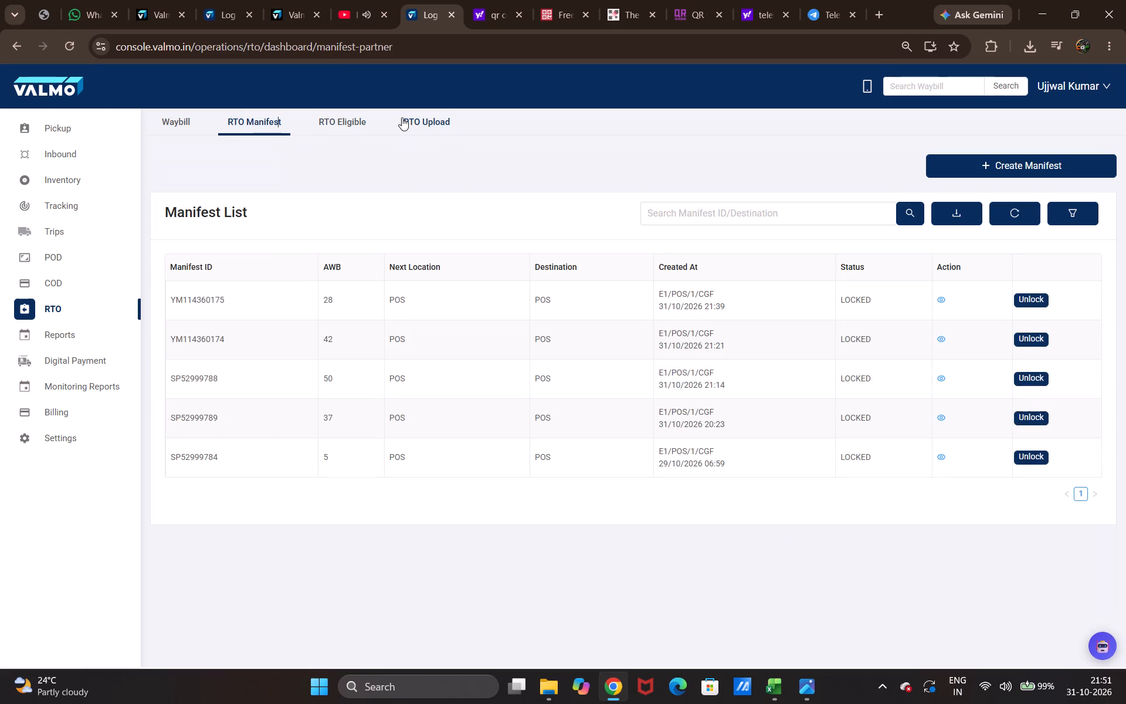
left_click(404, 123)
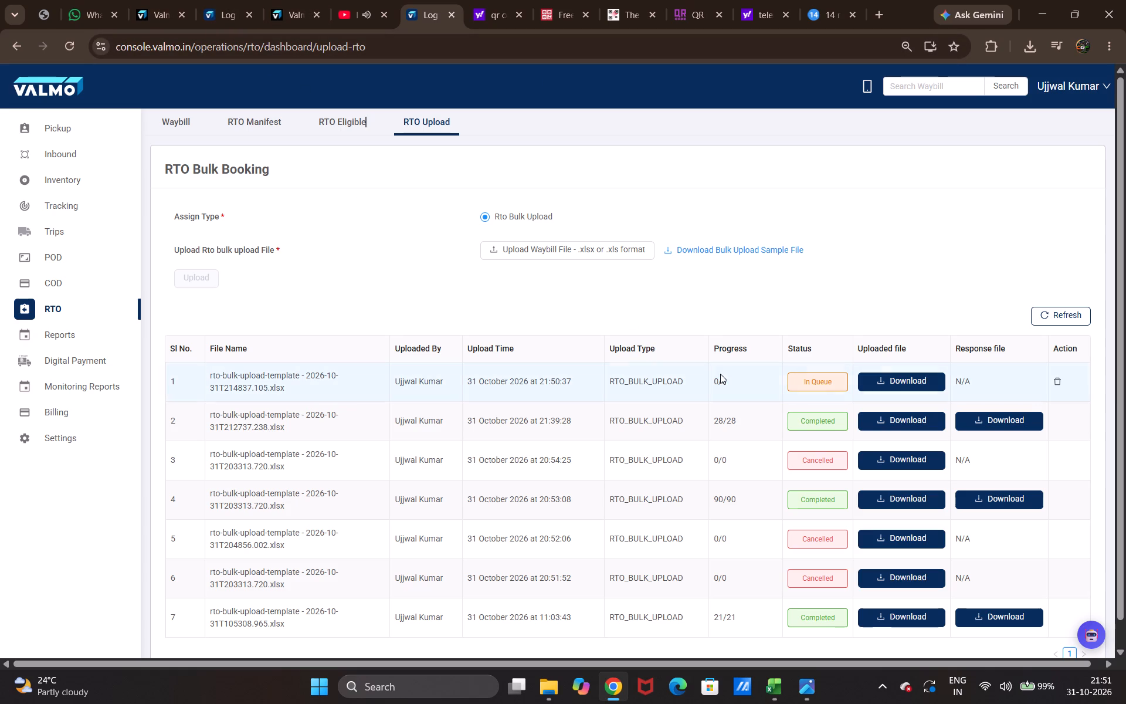
scroll(428, 445, "down", 1)
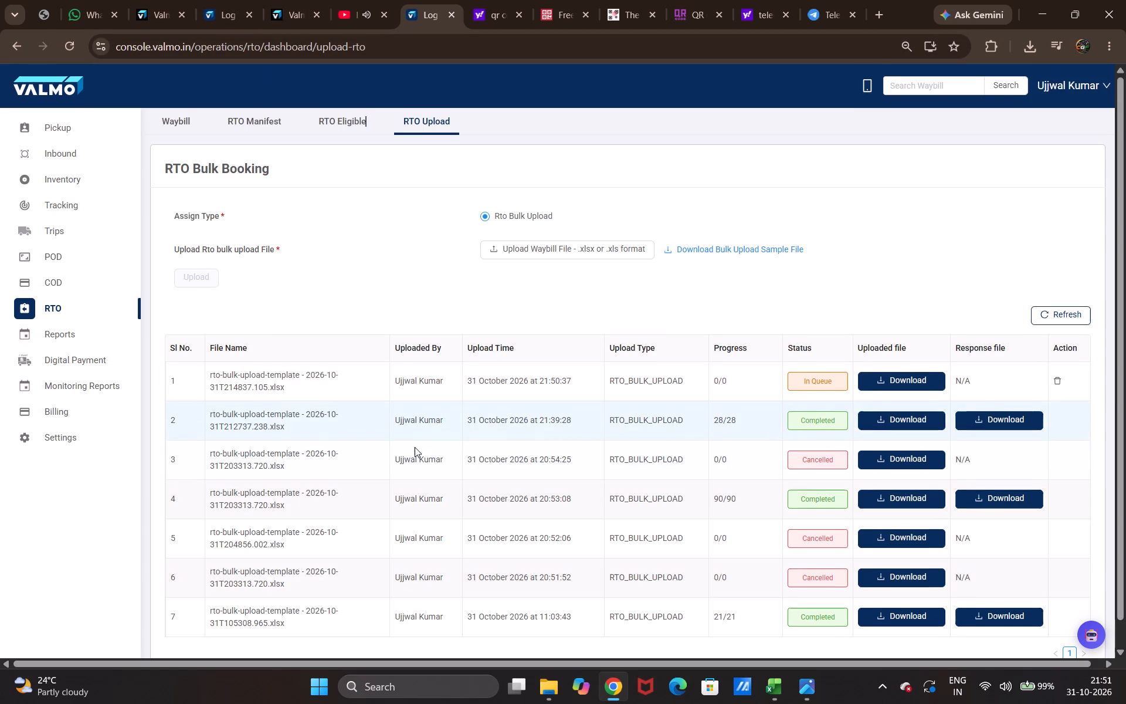
scroll(355, 415, "up", 2)
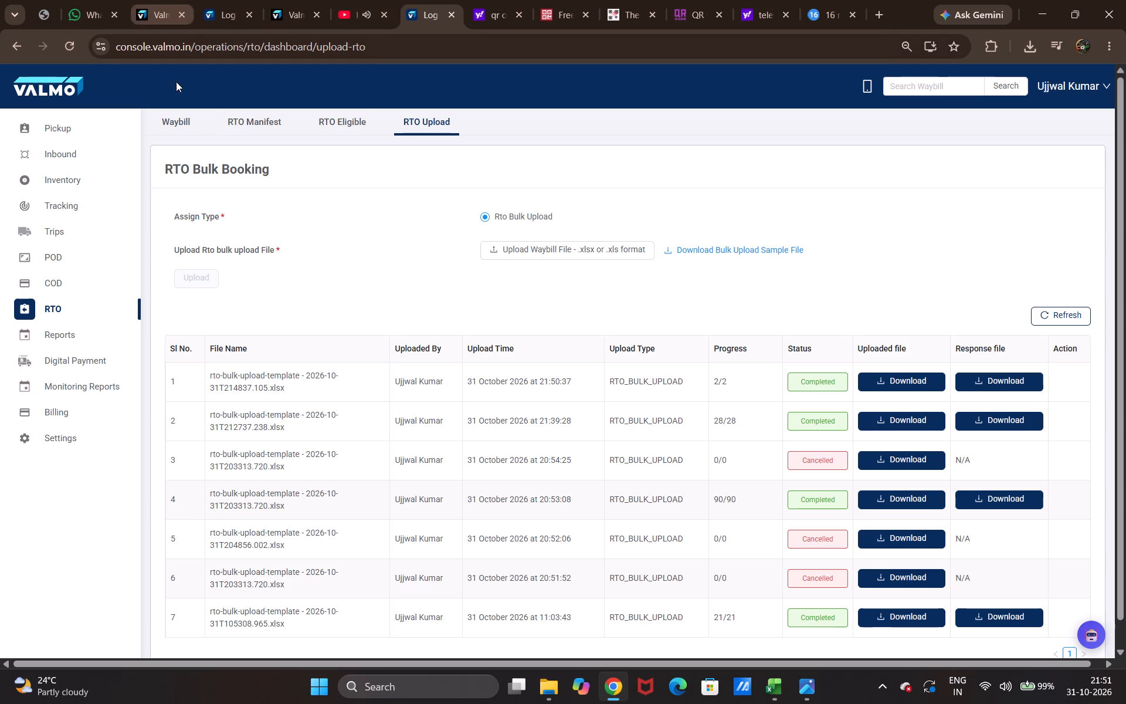
Start a new RTO manifest and make its Manifest ID ready for entry.
left_click(274, 124)
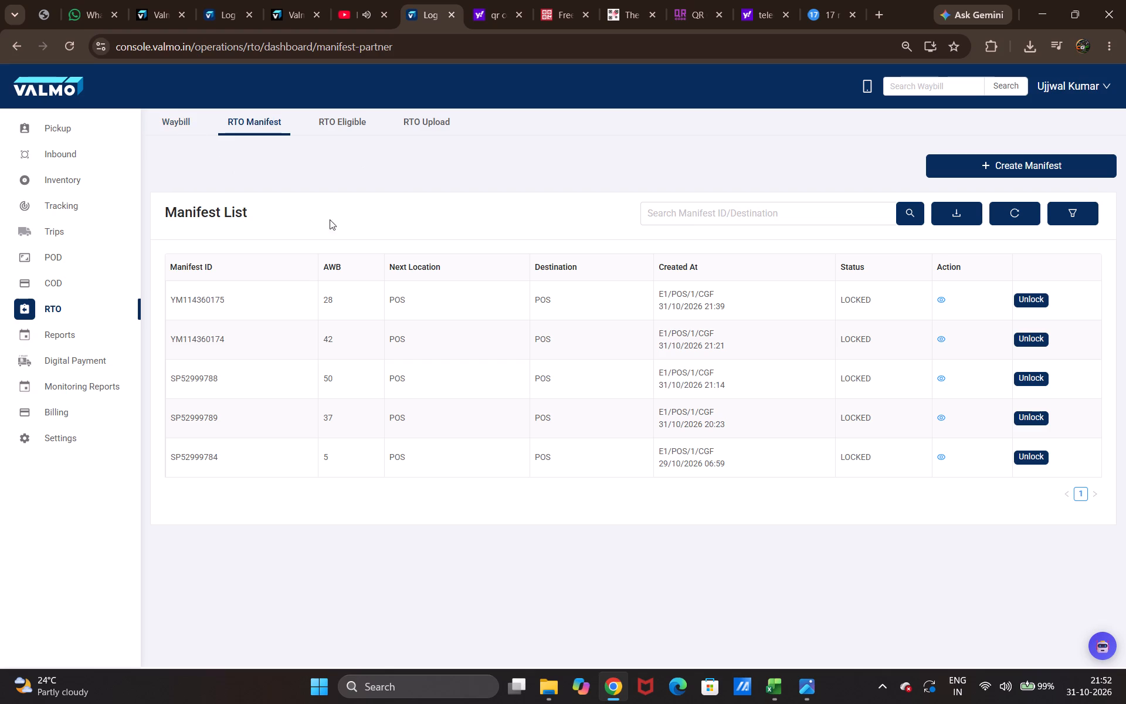
left_click(1022, 163)
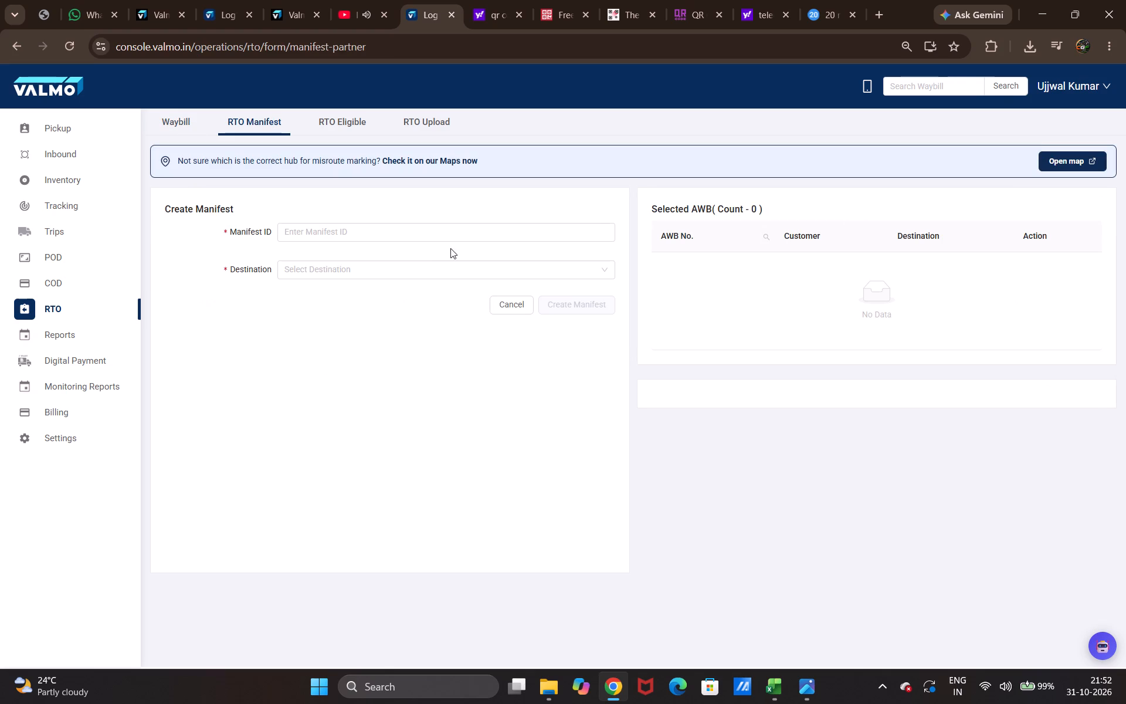
left_click(449, 237)
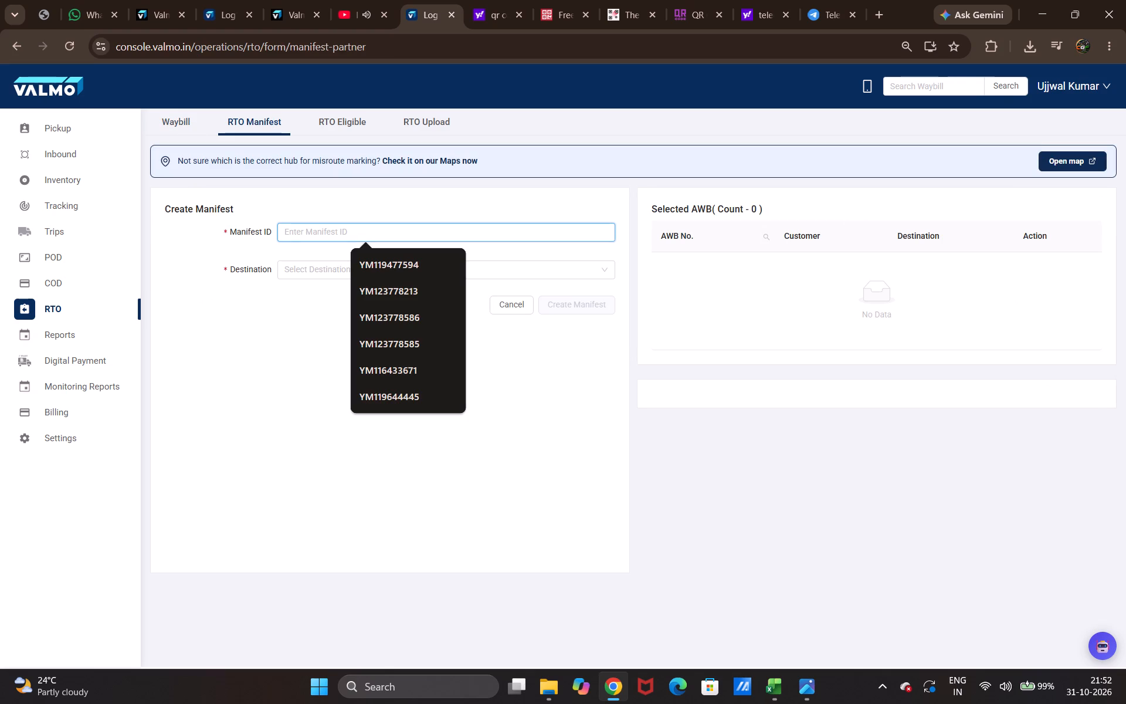
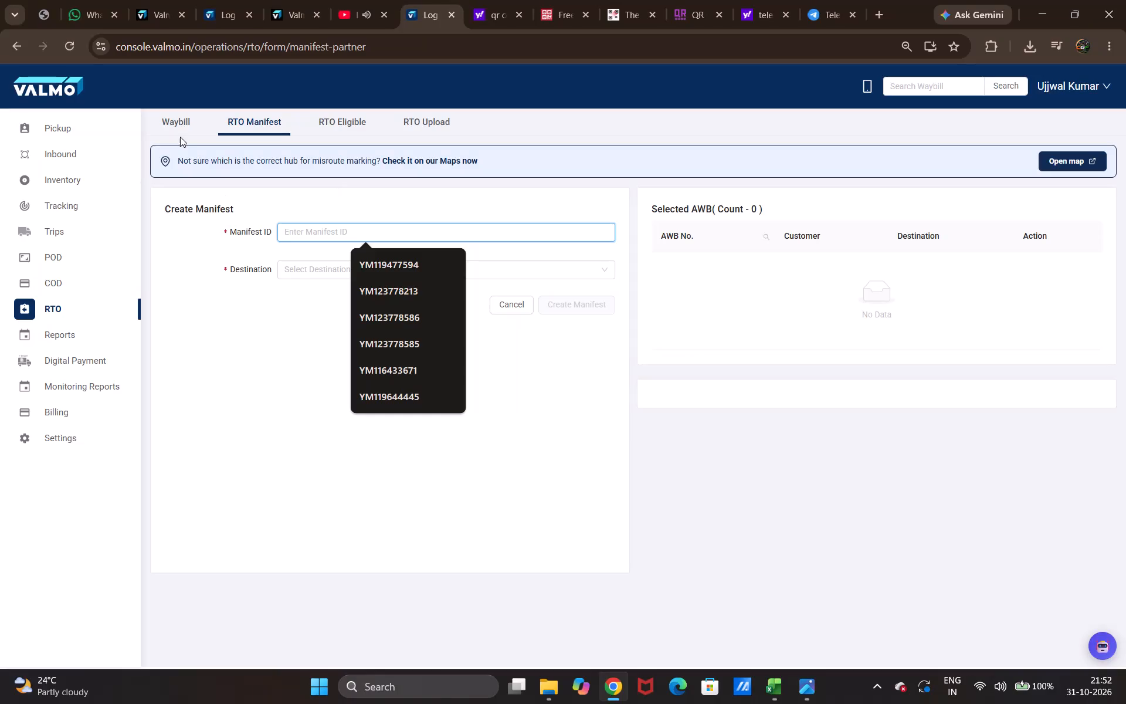
Restart the RTO manifest entry and create manifest SP52999787 with destination POS.
left_click(181, 128)
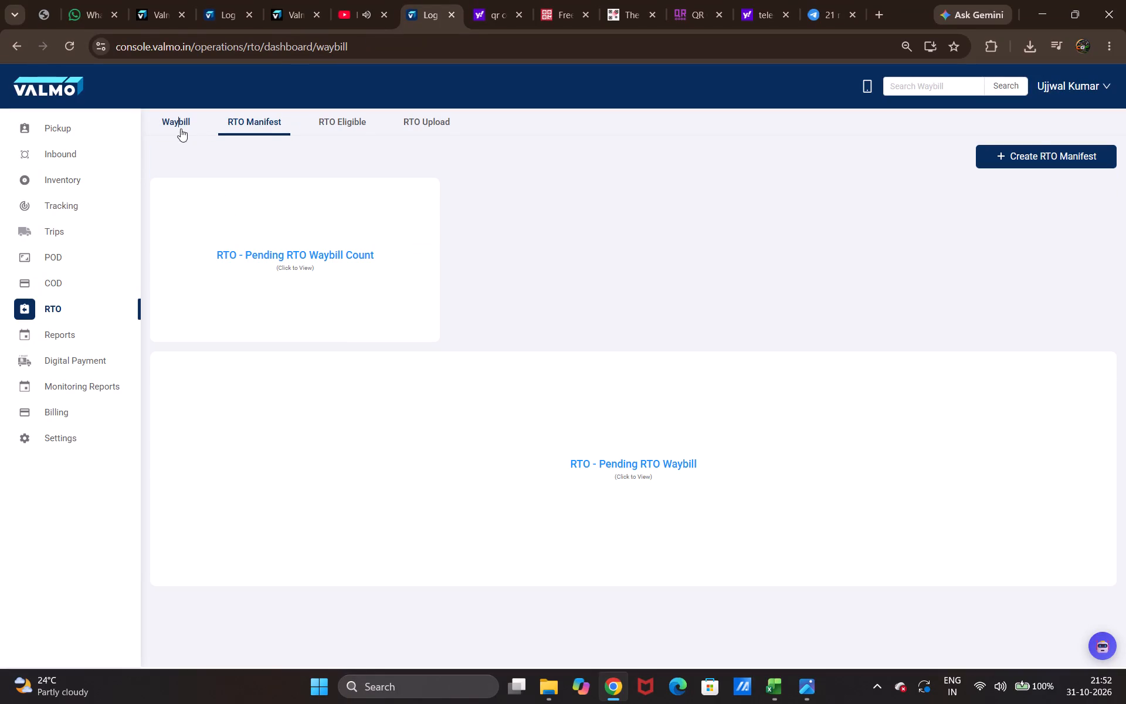
left_click(264, 126)
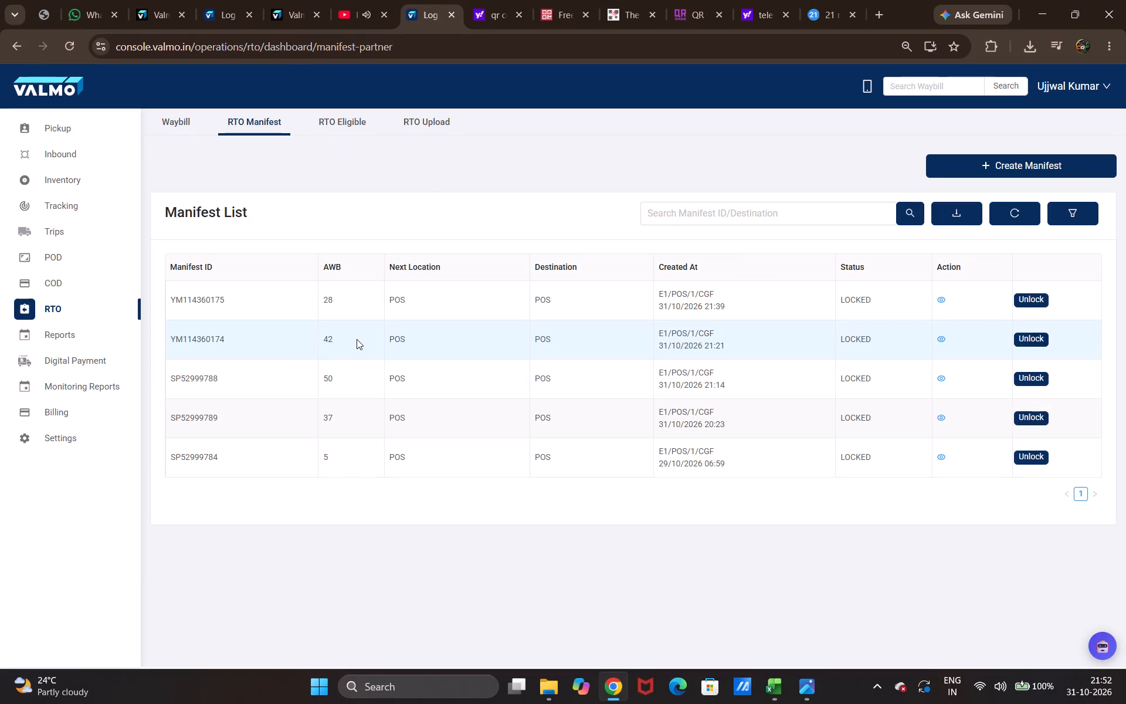
left_click(1052, 169)
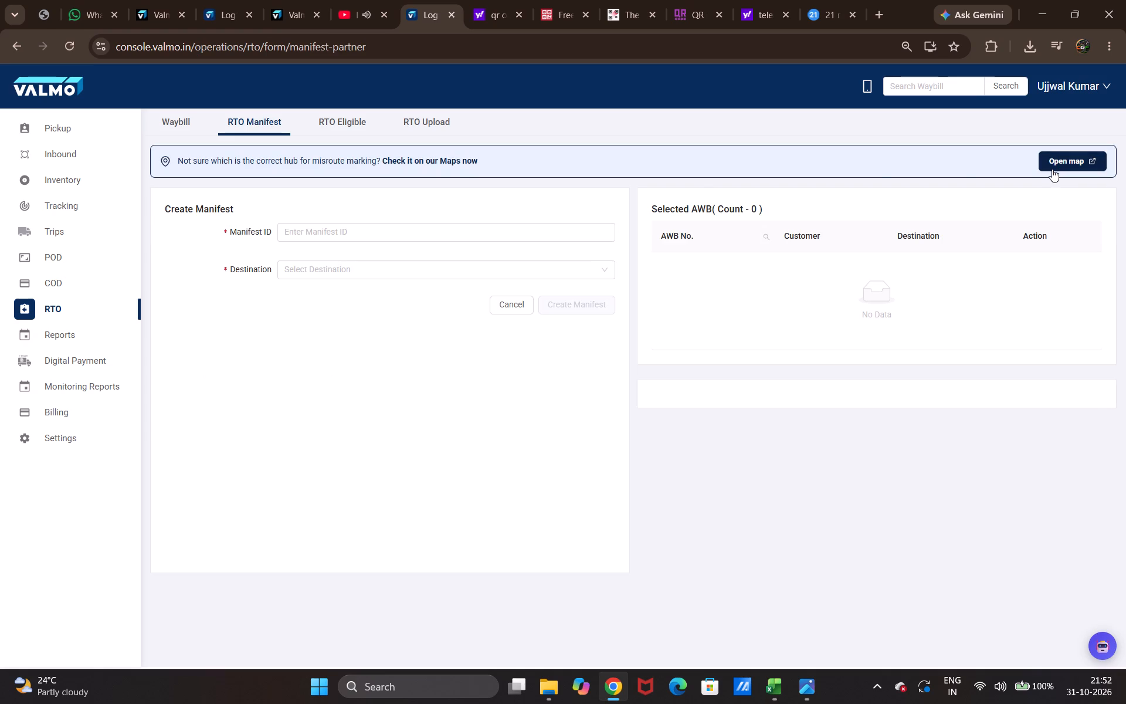
left_click(453, 231)
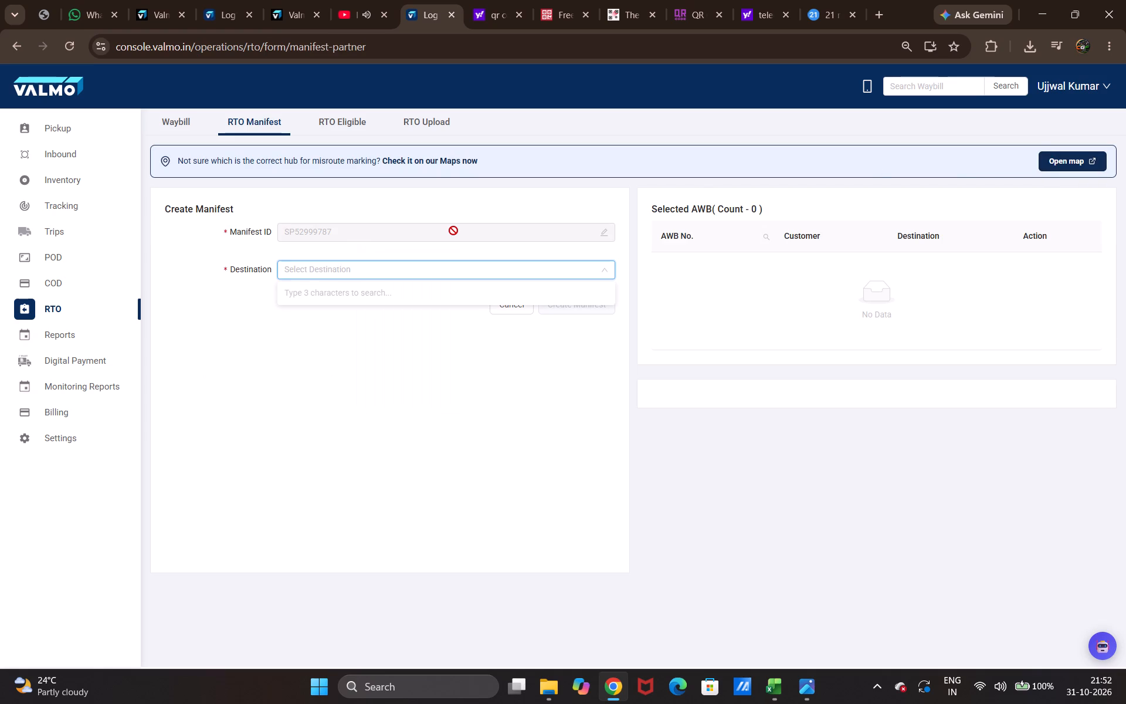
type("POS")
left_click(362, 296)
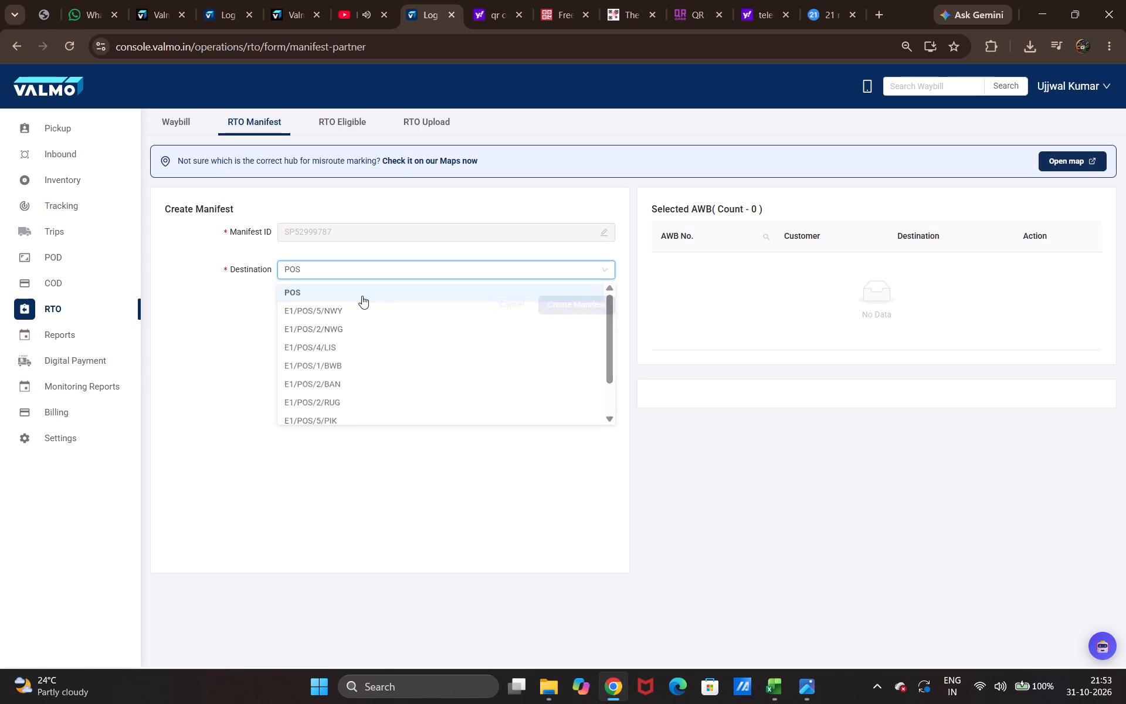
left_click(559, 303)
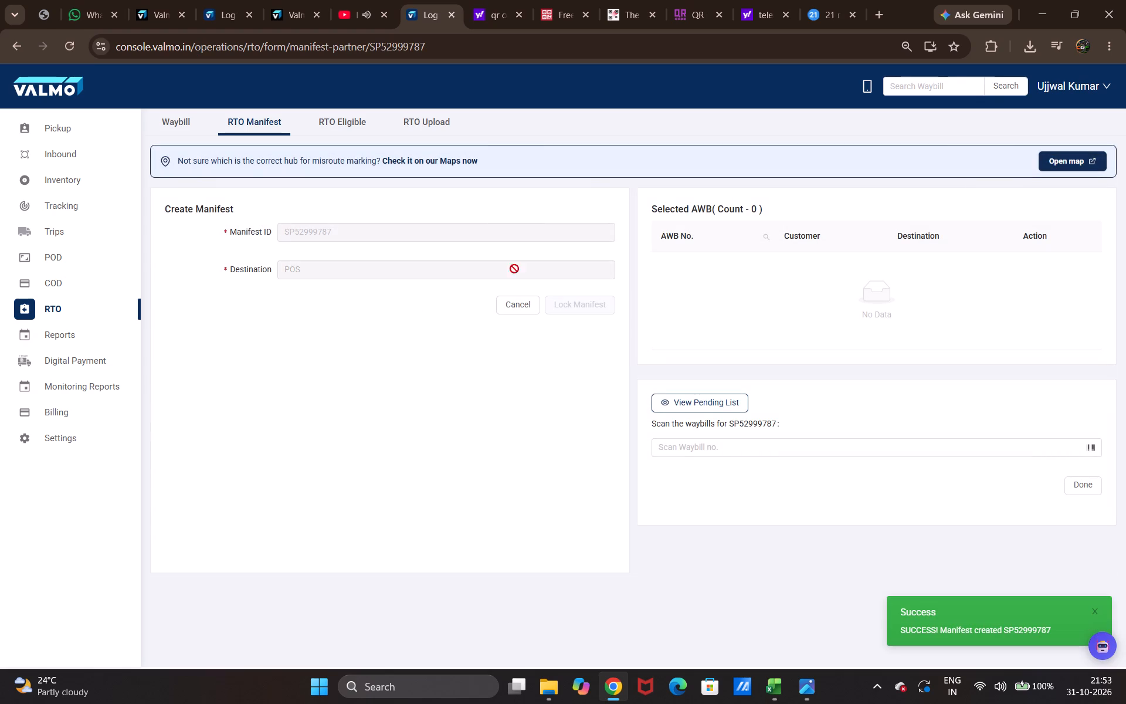
left_click(725, 453)
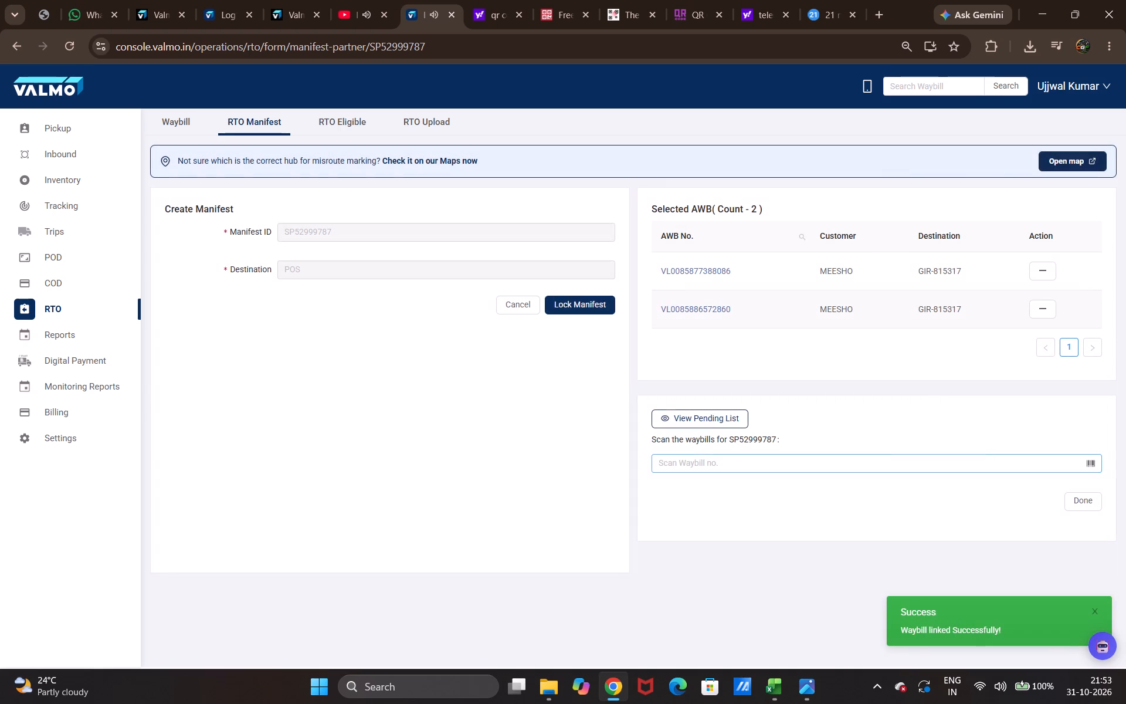
left_click(571, 305)
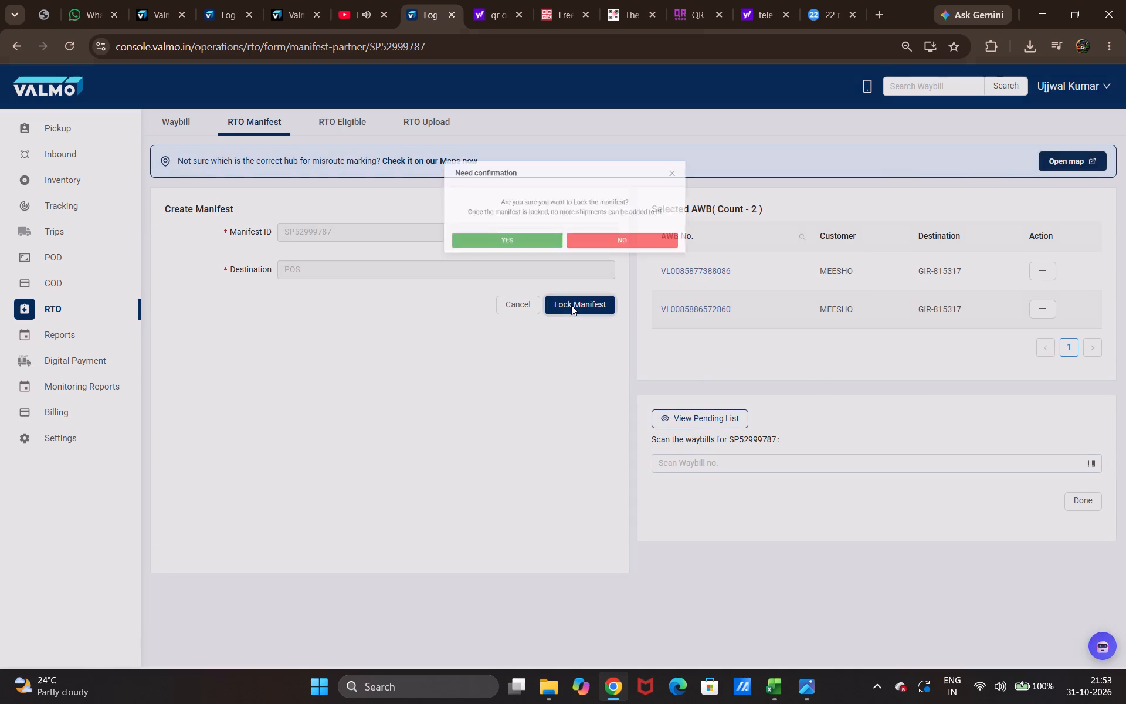
left_click(497, 229)
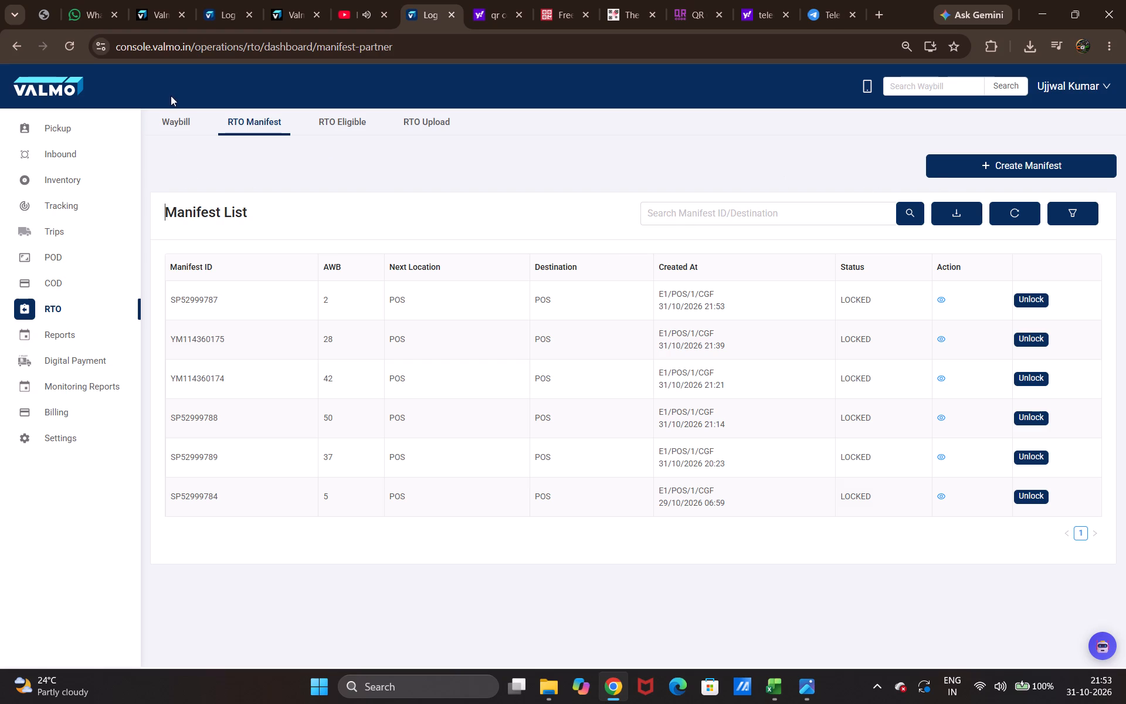
Reopen the RTO manifest list to check the status of the manifests.
left_click(168, 127)
left_click(236, 127)
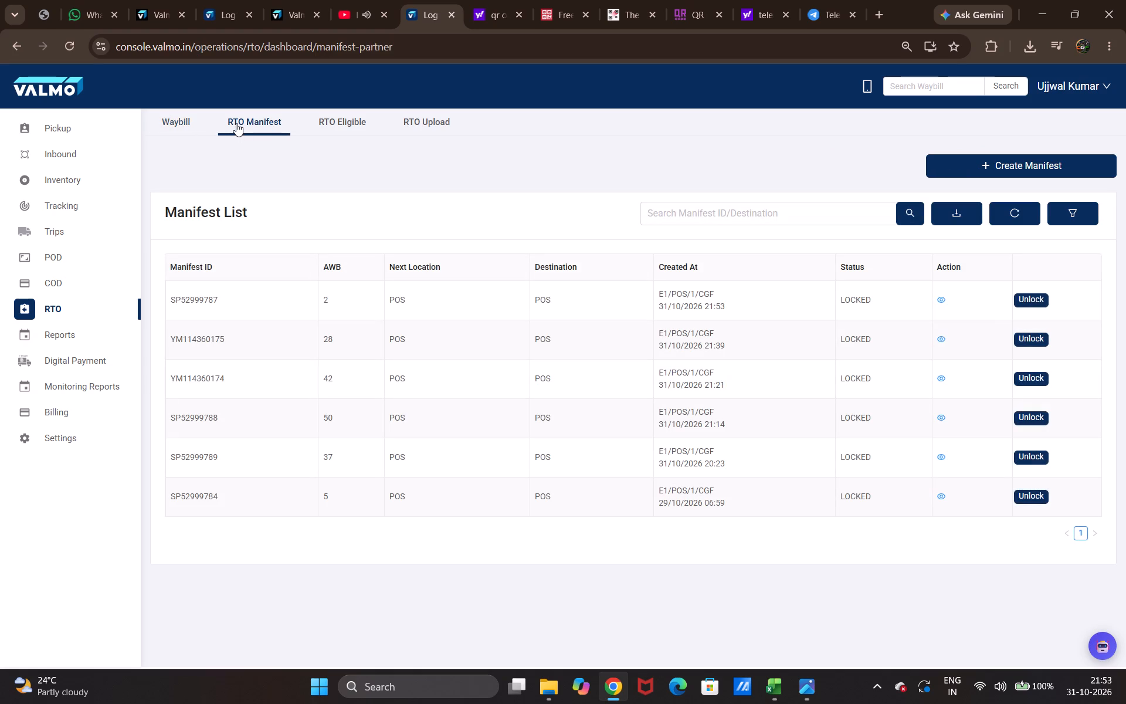
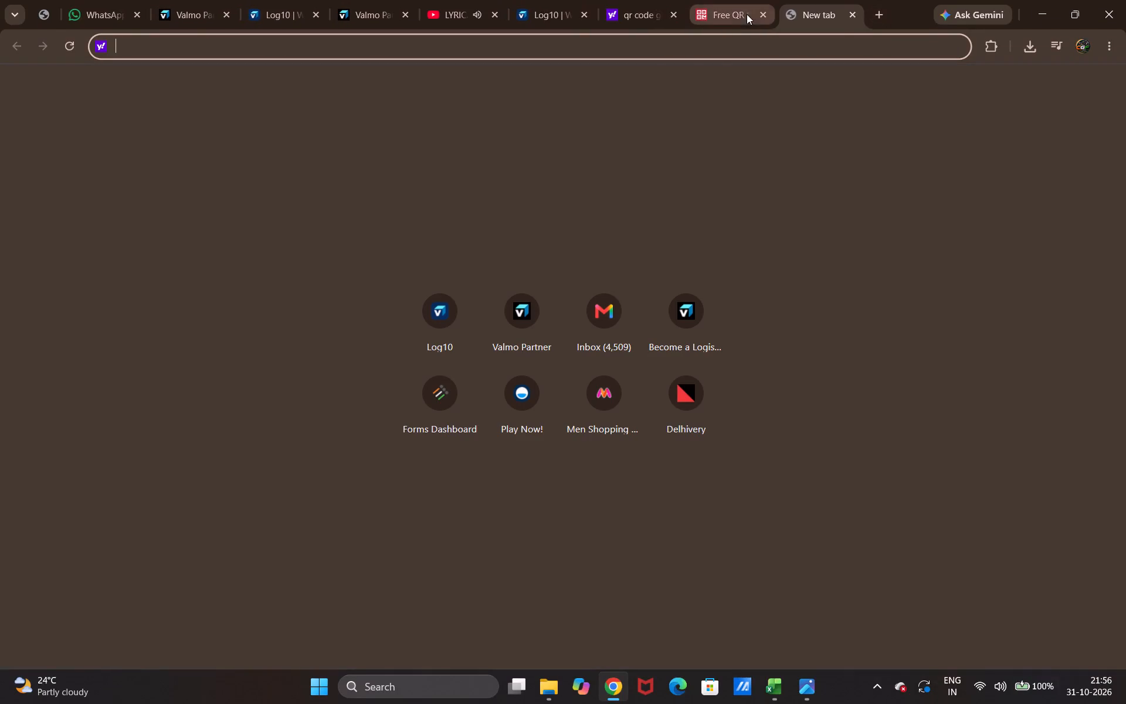
Switch to the open TEC-IT QR code generator page showing the plain text QR code.
left_click(633, 14)
left_click(699, 14)
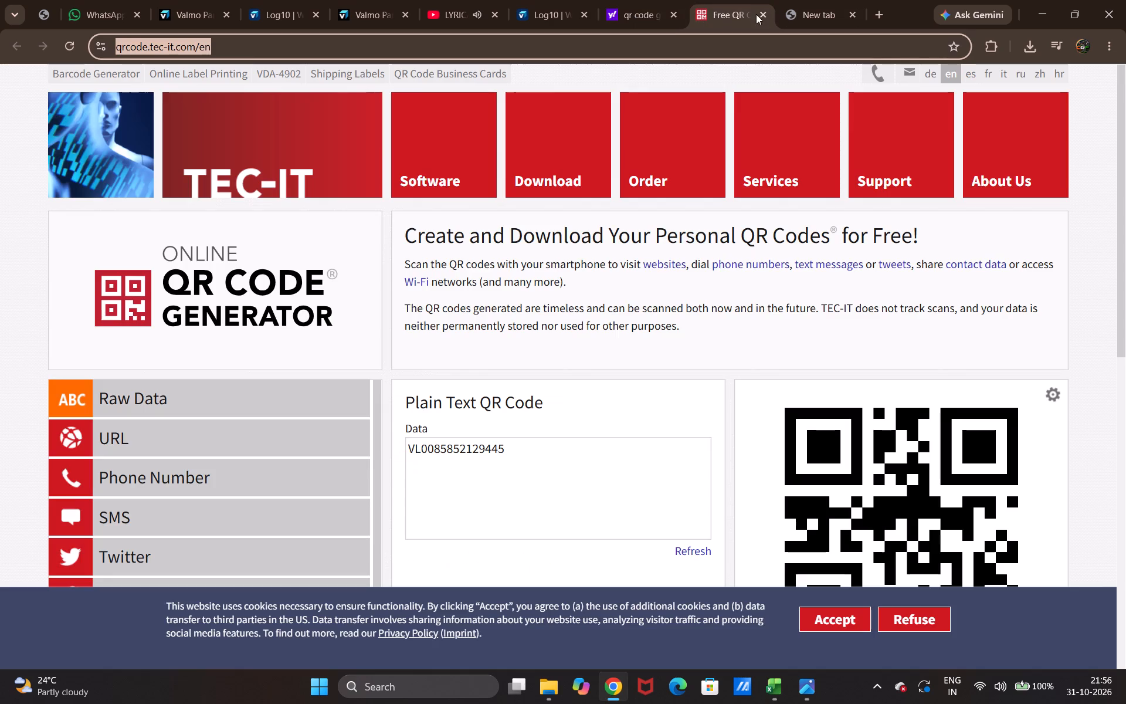
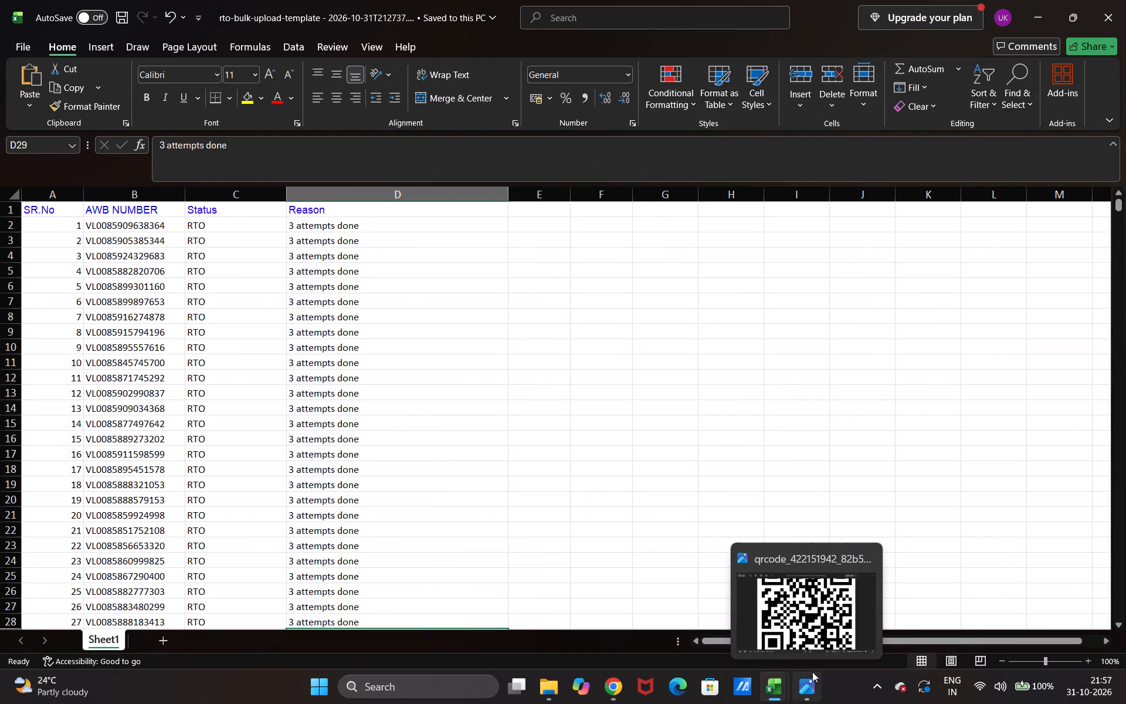
Close the open QR code image in the photo viewer.
left_click(867, 560)
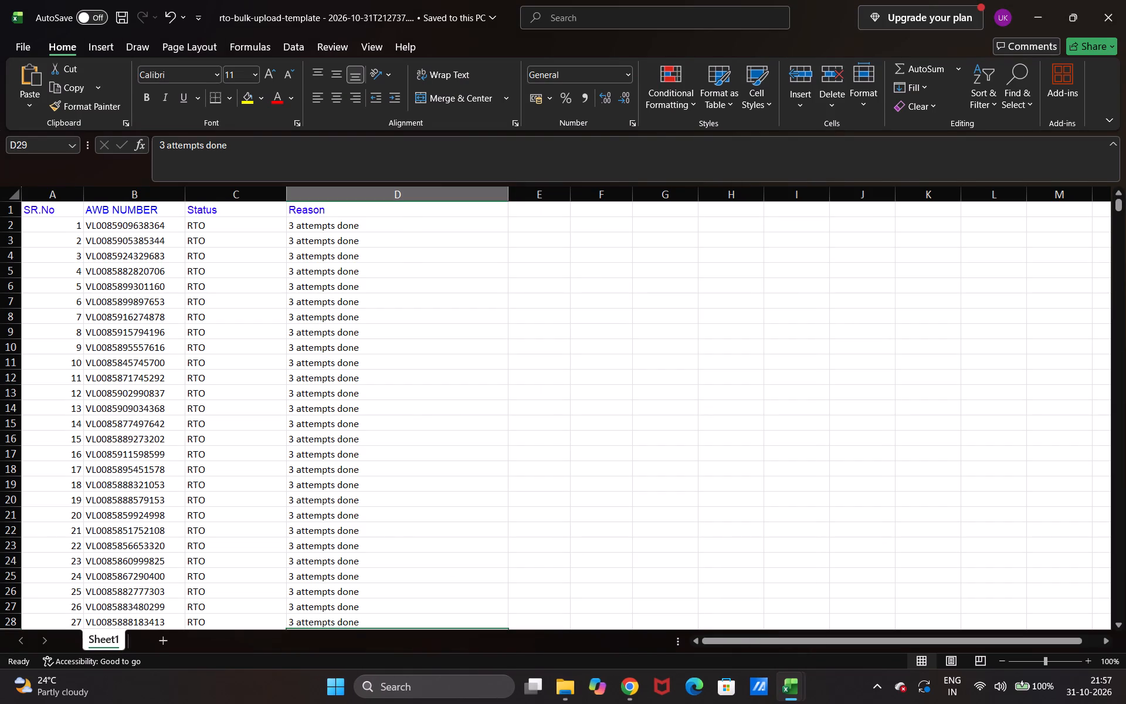
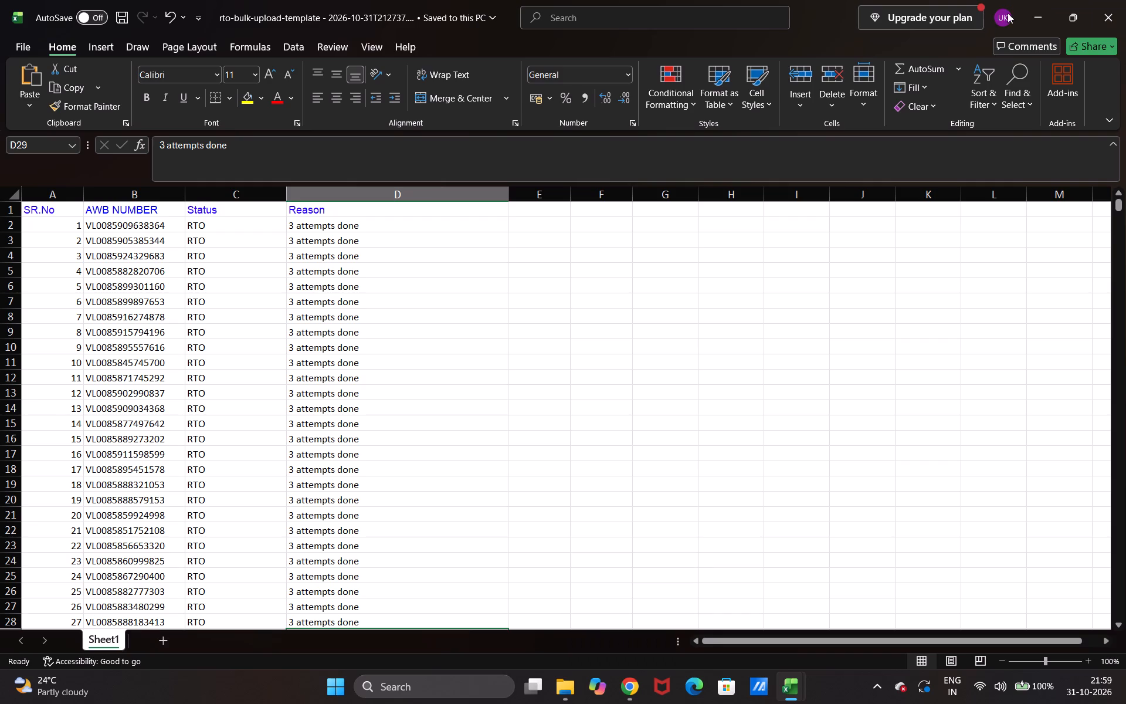
Minimize the open RTO bulk upload template workbook to reach the desktop.
left_click(1025, 9)
left_click(1031, 16)
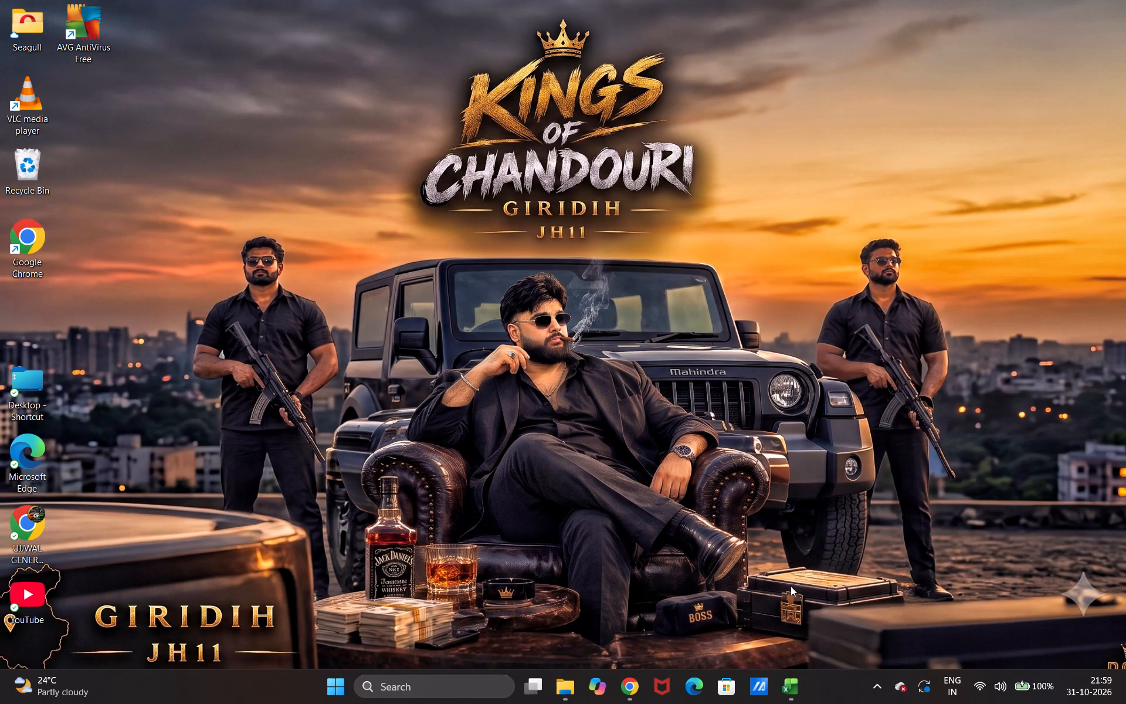
Switch to the Google Chrome browser.
left_click(633, 685)
left_click(627, 680)
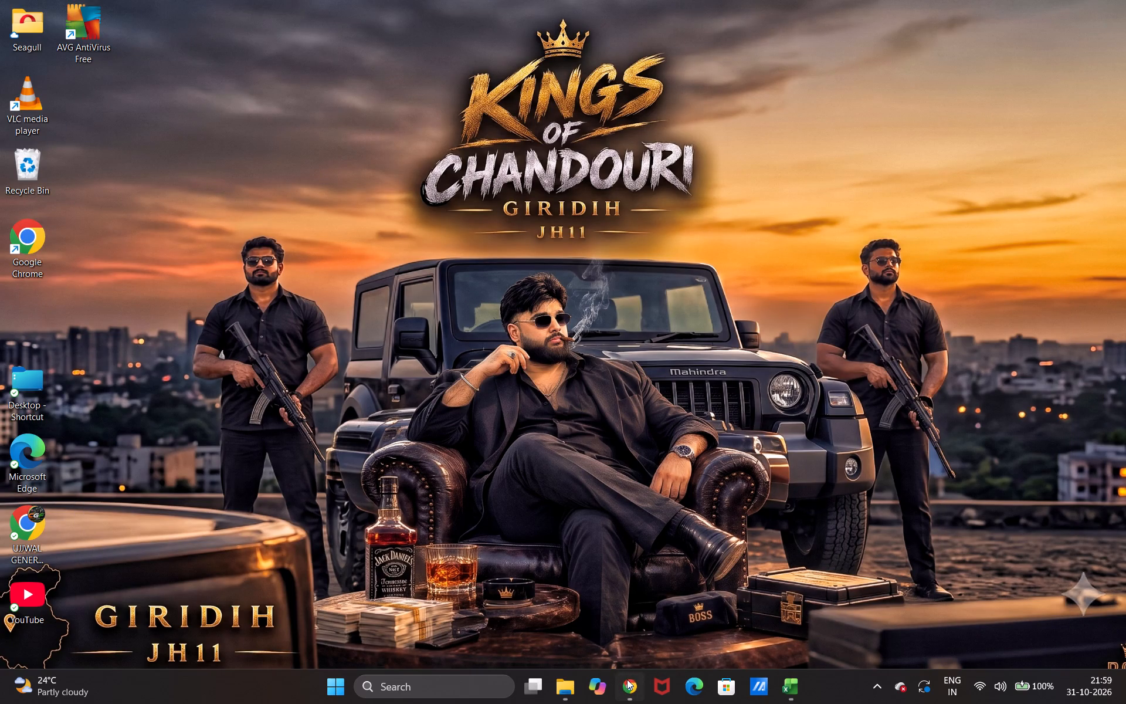
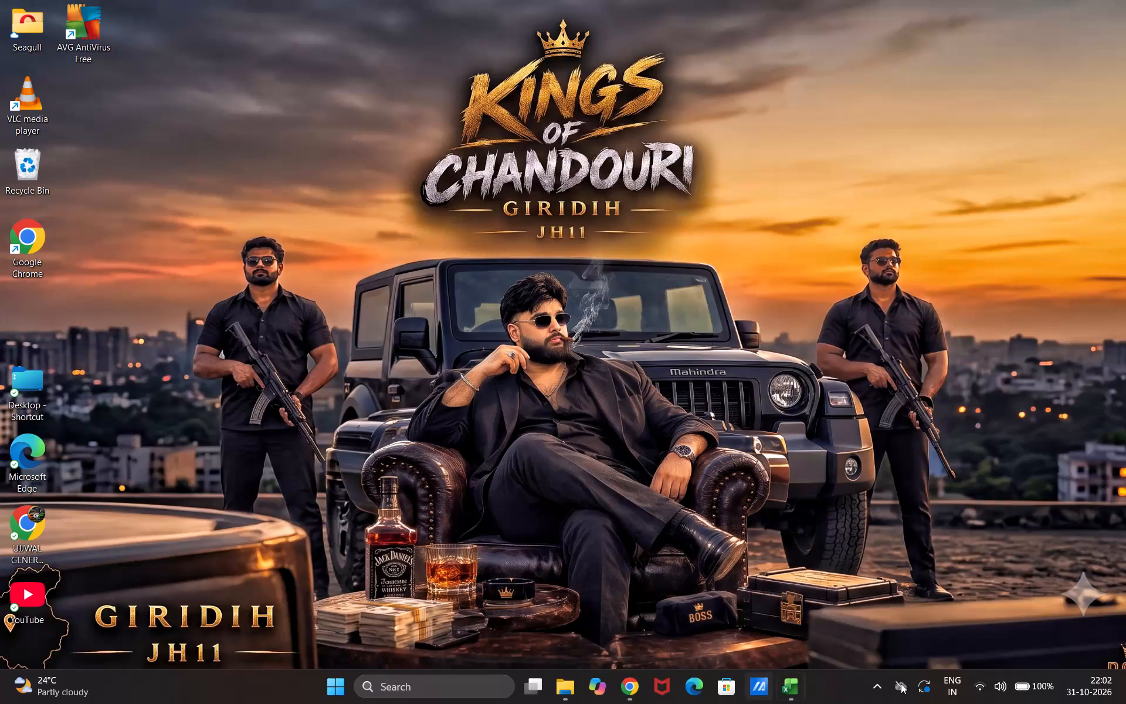
Switch to Google Chrome and open the Extreme-Risk shipment list in Loss Management of the Valmo captain panel.
left_click(615, 680)
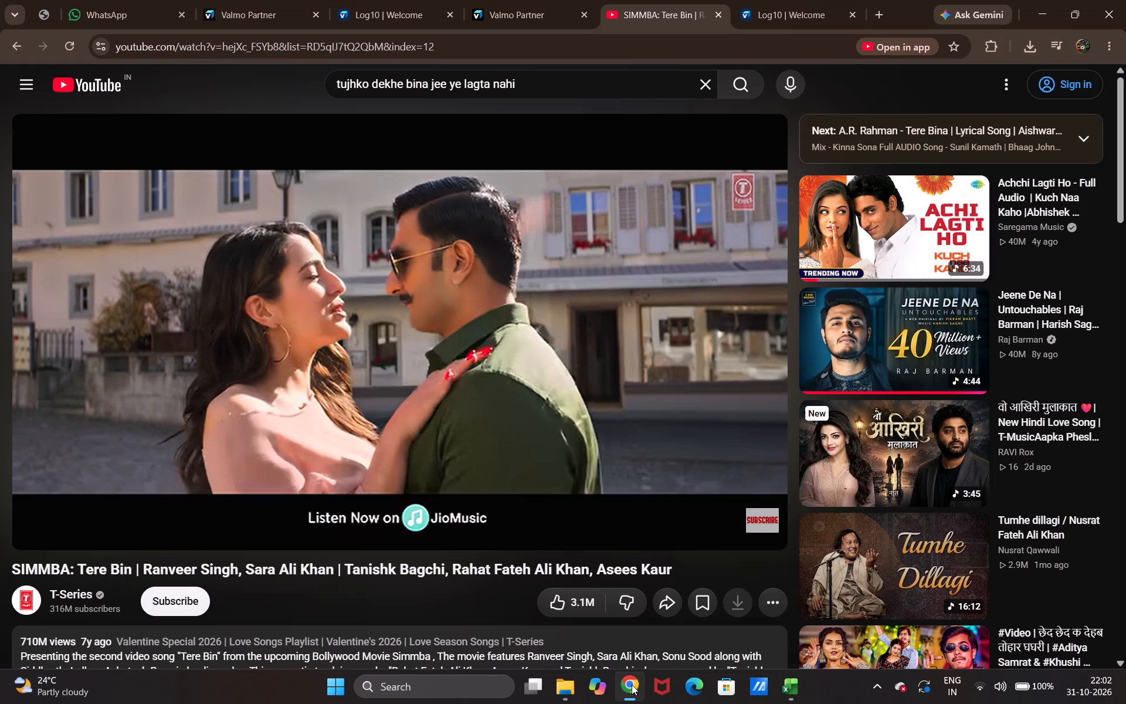
left_click(538, 28)
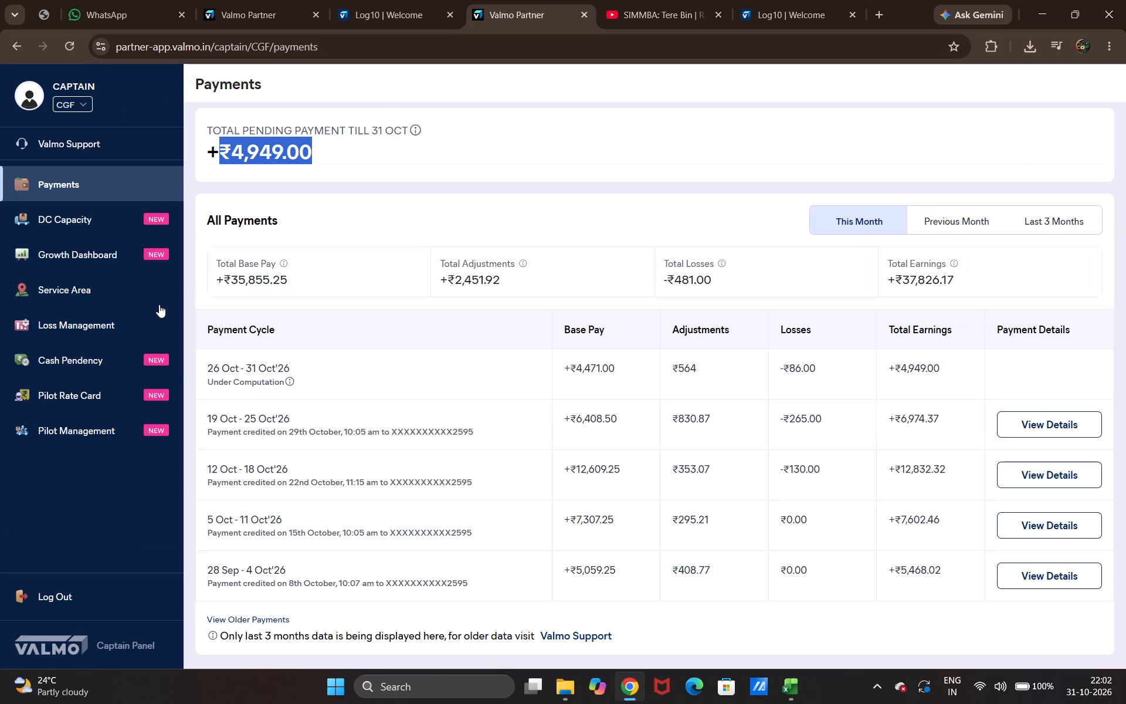
left_click(117, 324)
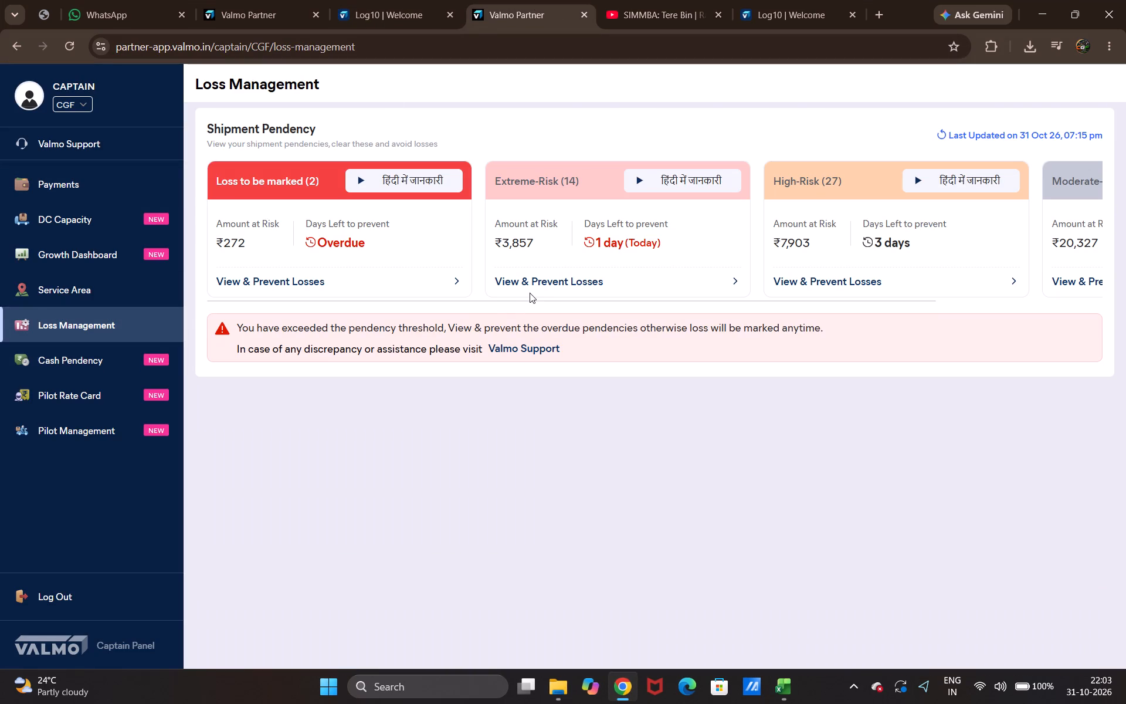
left_click(530, 293)
left_click(539, 288)
left_click(571, 281)
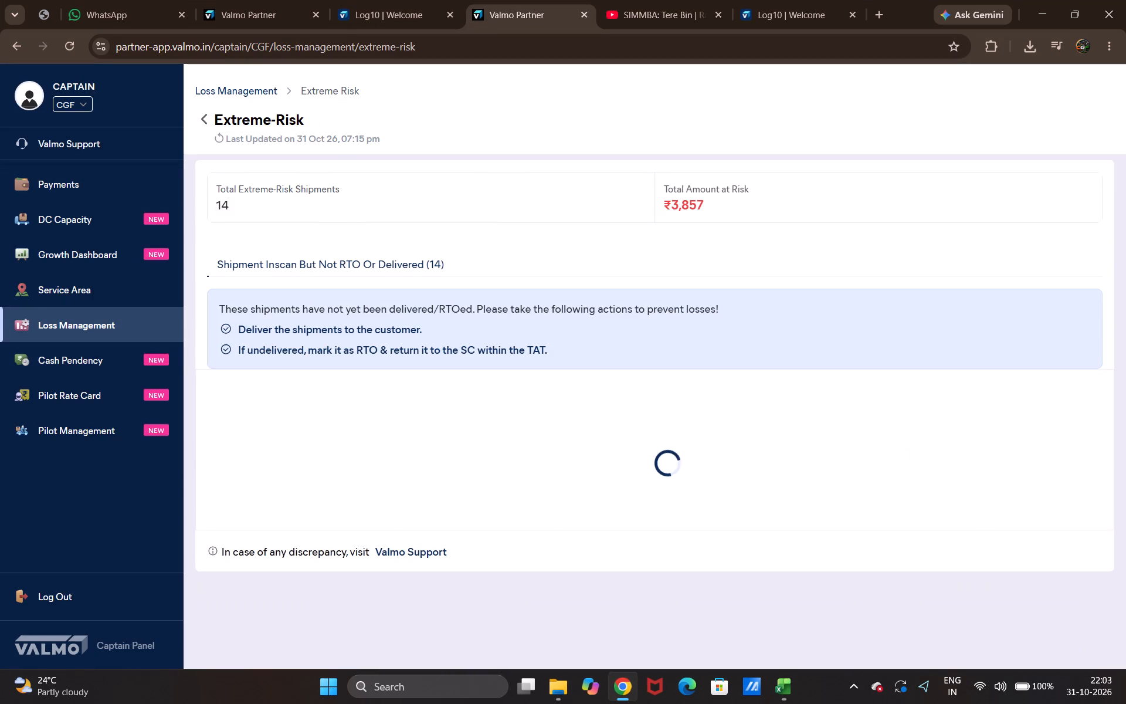
scroll(629, 325, "down", 4)
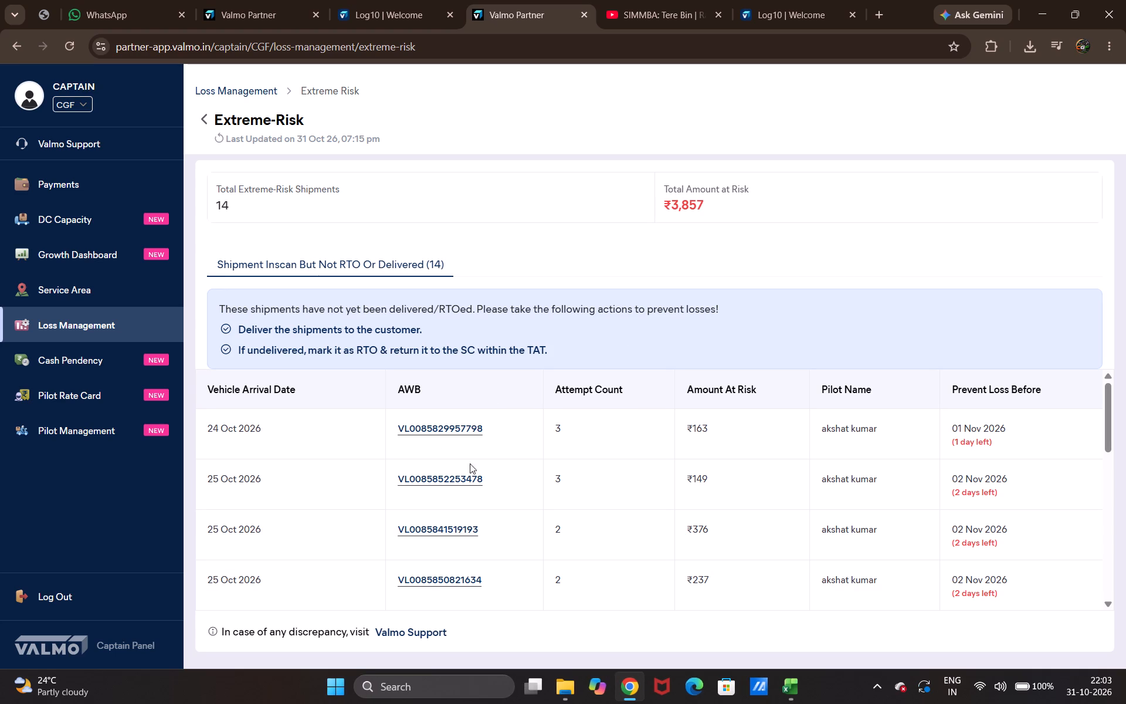
left_click(462, 426)
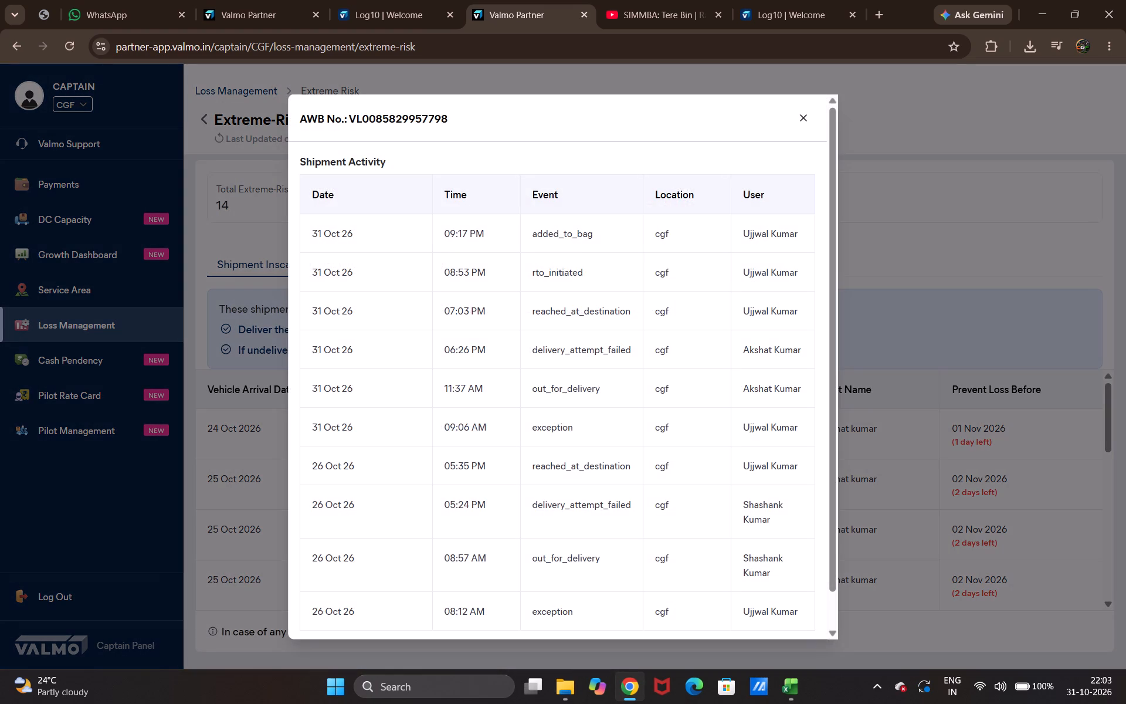
left_click(799, 120)
left_click(443, 478)
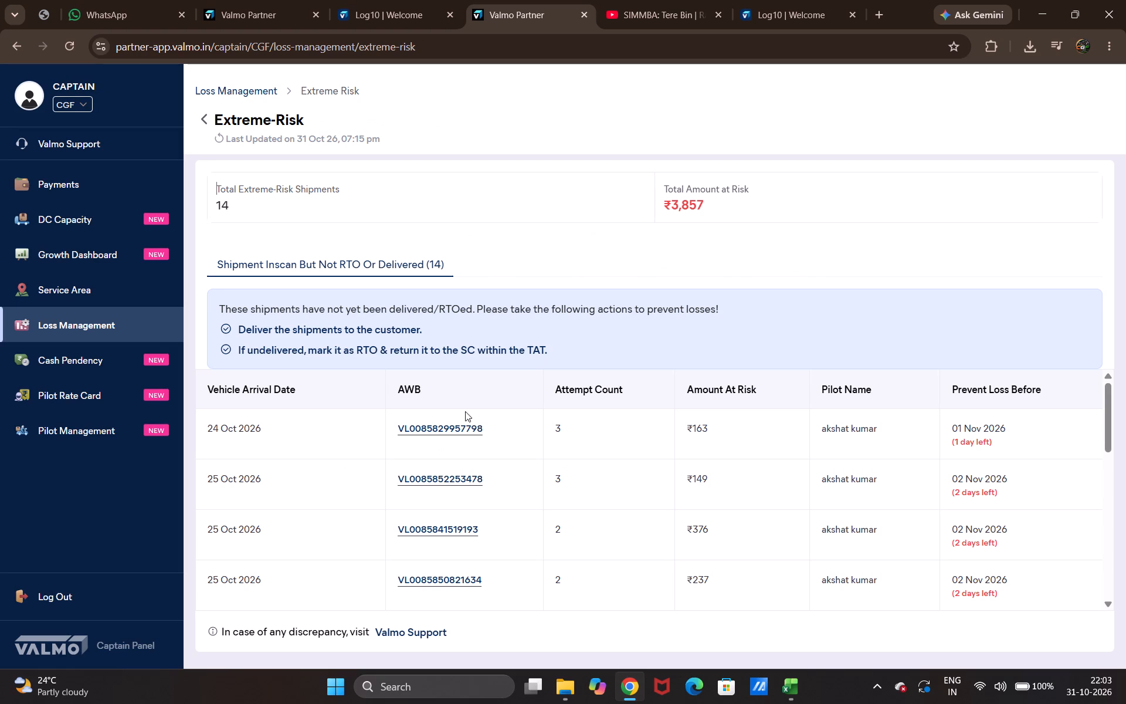
left_click(799, 116)
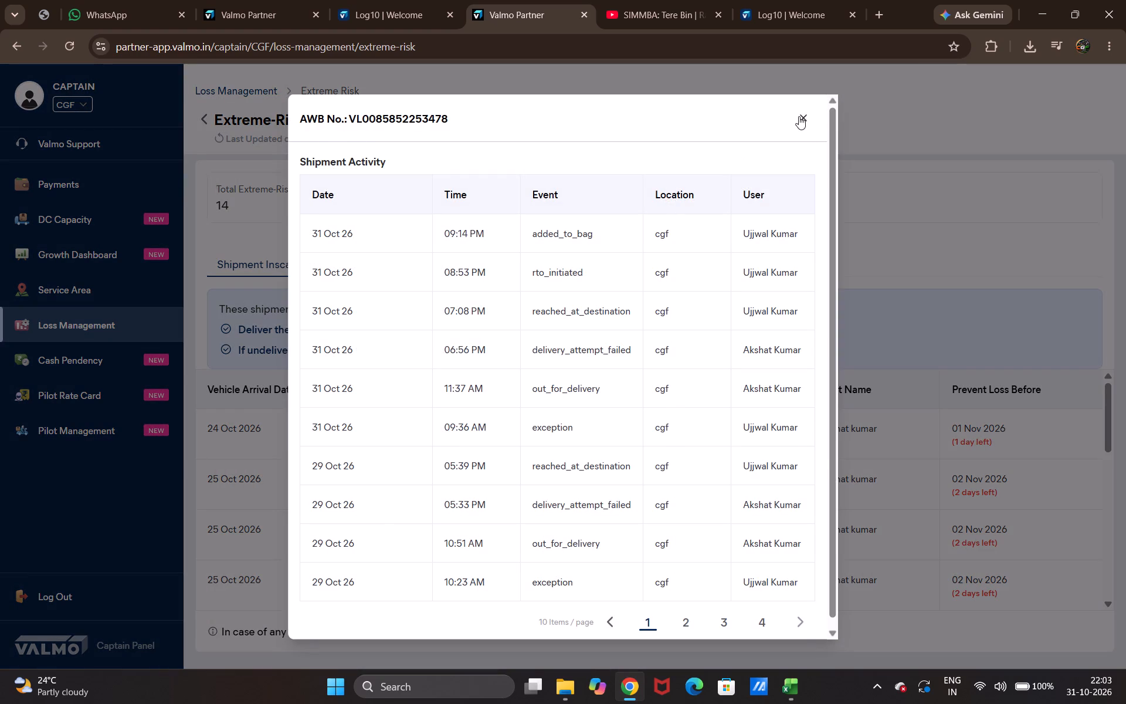
scroll(815, 393, "down", 1)
scroll(692, 509, "down", 8)
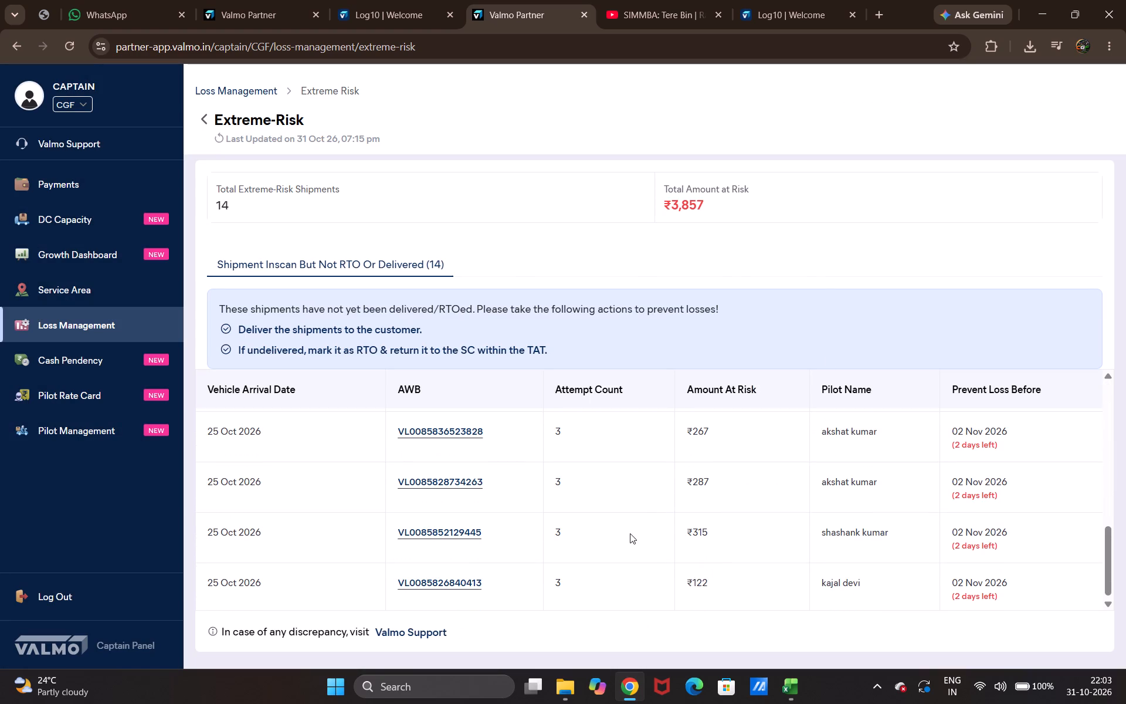
scroll(630, 533, "down", 5)
left_click(447, 576)
left_click(452, 579)
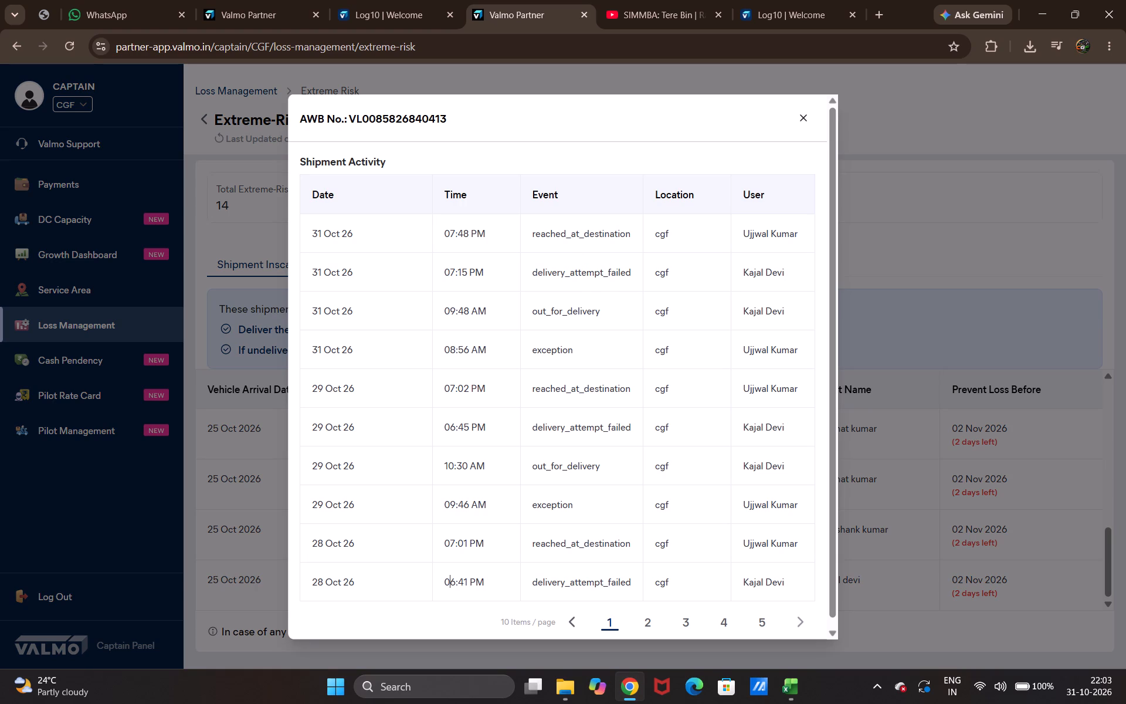
left_click(803, 116)
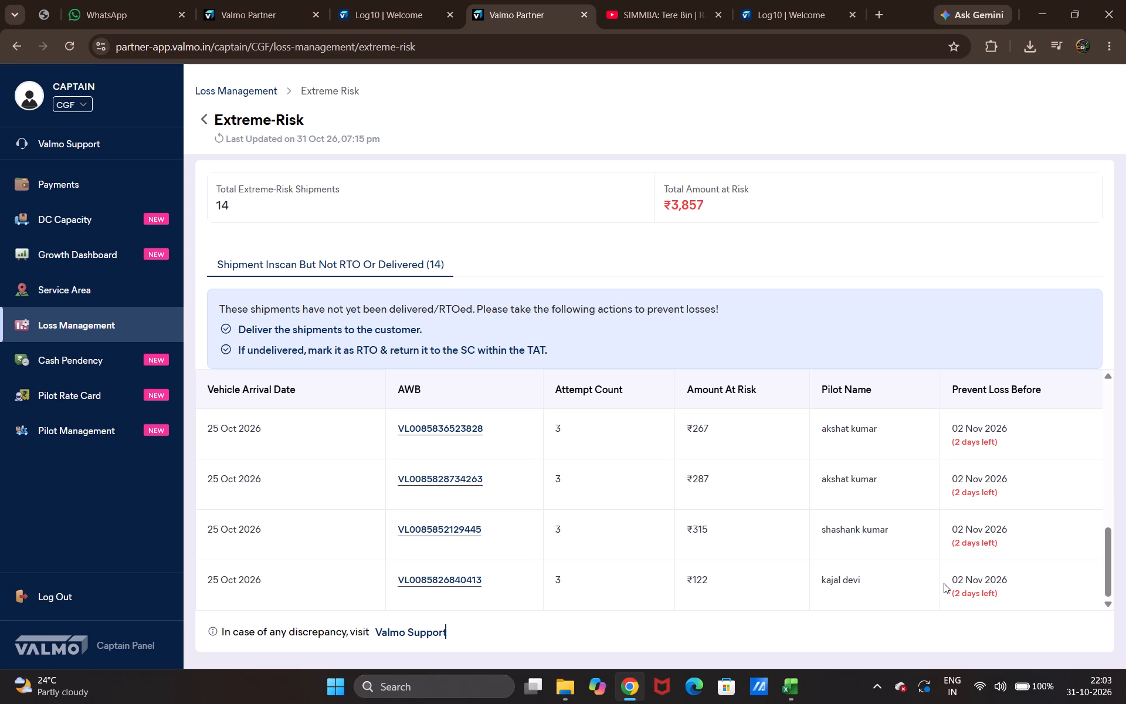
left_click(466, 577)
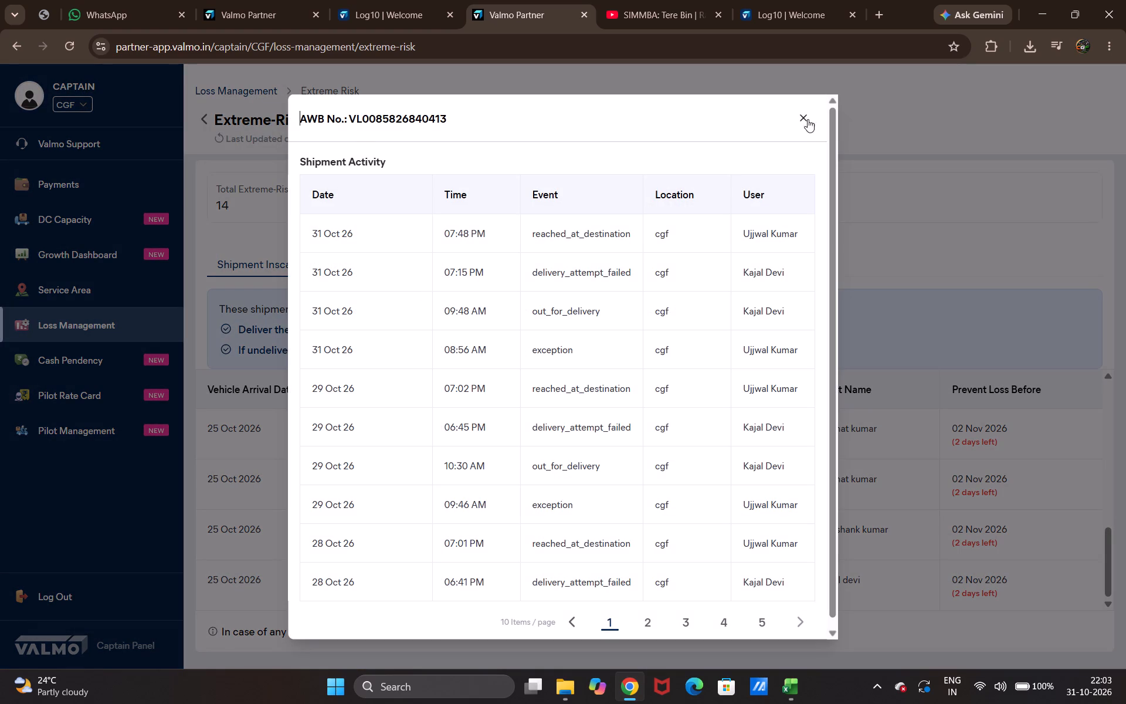
left_click(799, 117)
triple_click(447, 580)
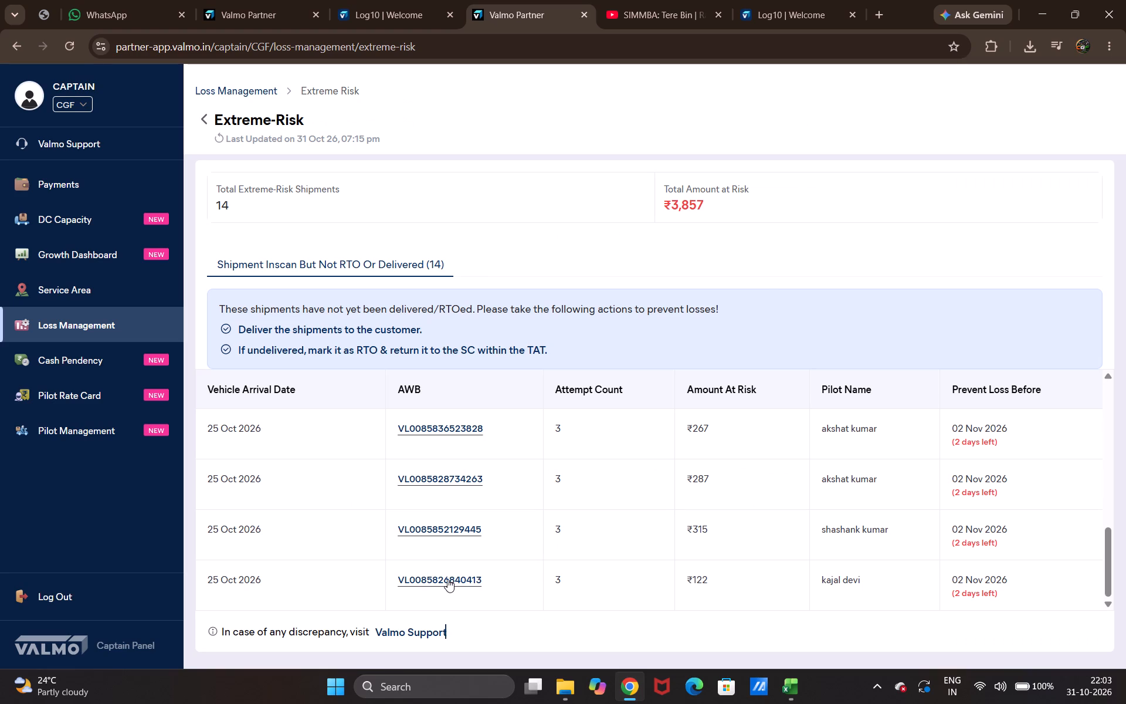
left_click(448, 579)
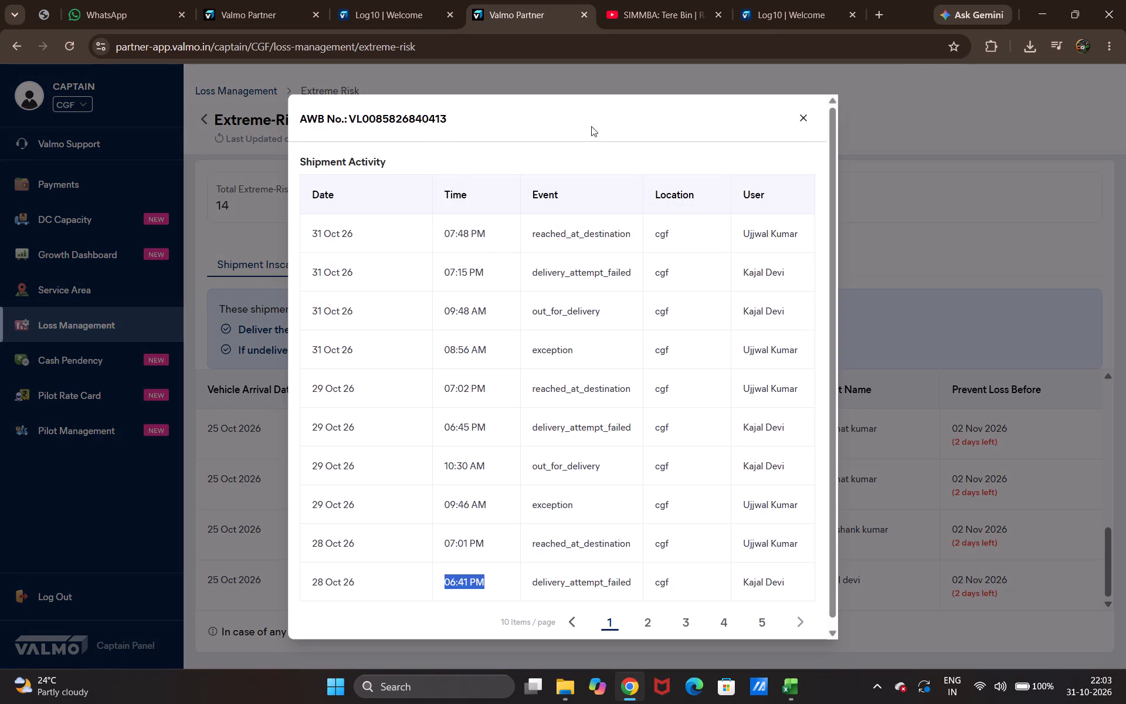
left_click(802, 117)
Look through the Extreme-Risk shipments again for AWBs, pilots and loss-prevention dates, ending on the Loss Management overview.
scroll(836, 505, "up", 3)
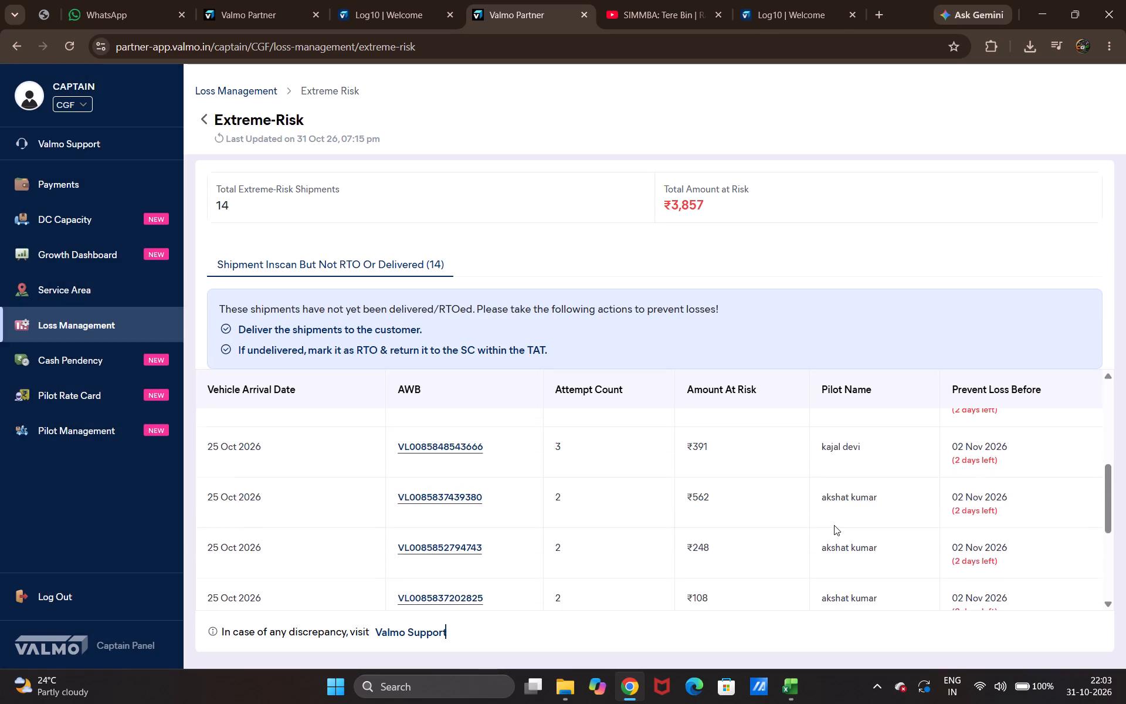
scroll(833, 525, "up", 7)
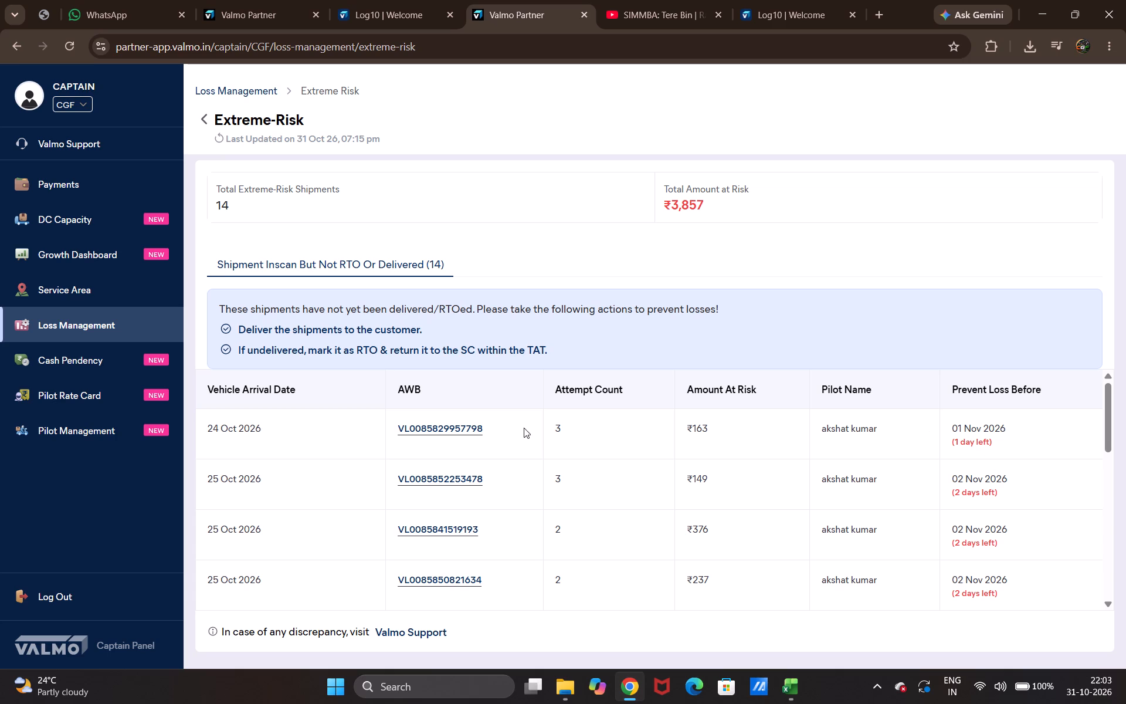
left_click(205, 120)
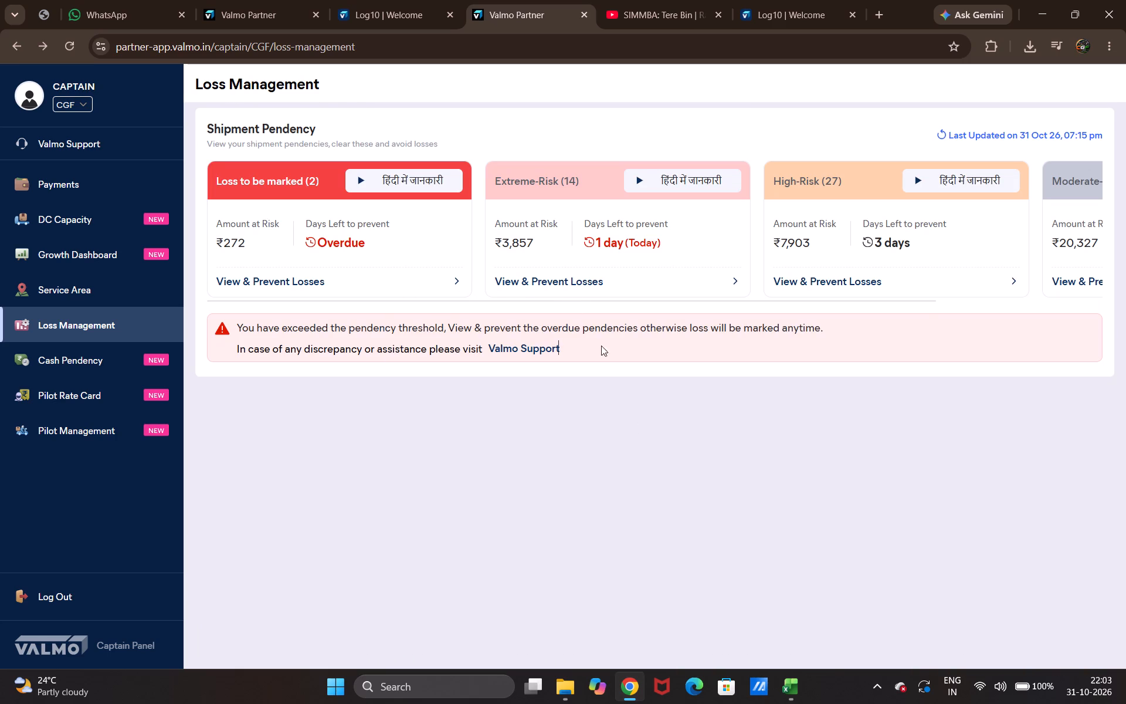
left_click(613, 287)
scroll(666, 451, "down", 12)
scroll(712, 529, "up", 9)
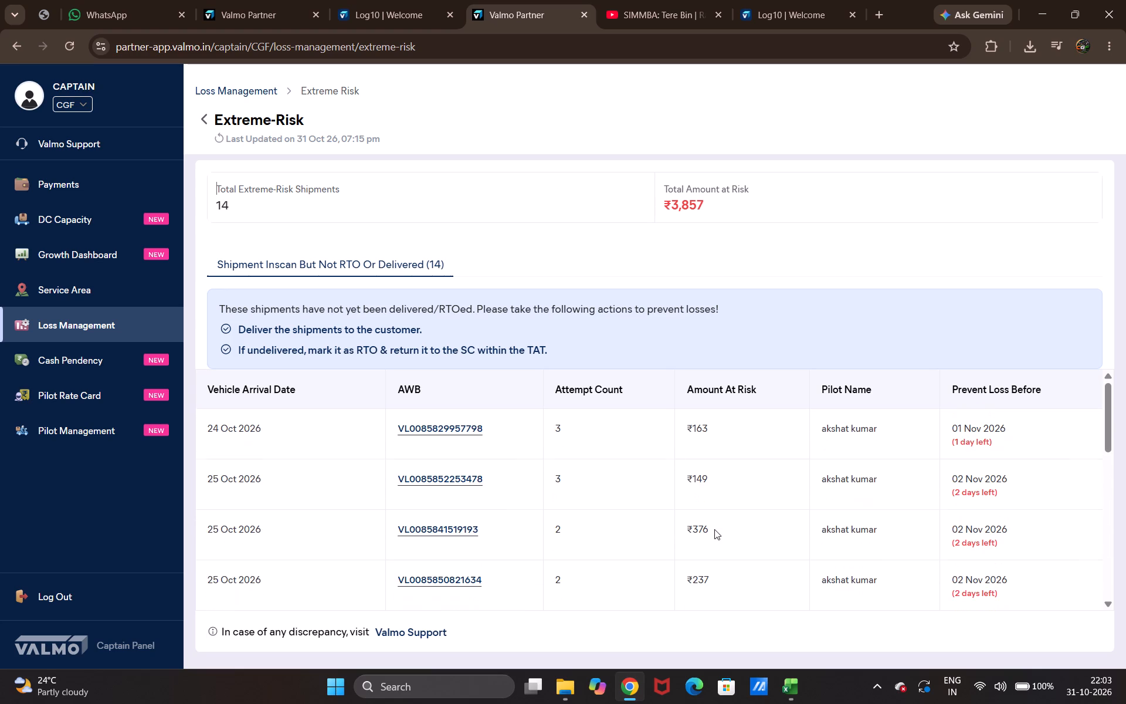
scroll(714, 525, "down", 4)
scroll(707, 516, "up", 5)
scroll(702, 520, "down", 2)
scroll(702, 520, "up", 5)
left_click(200, 119)
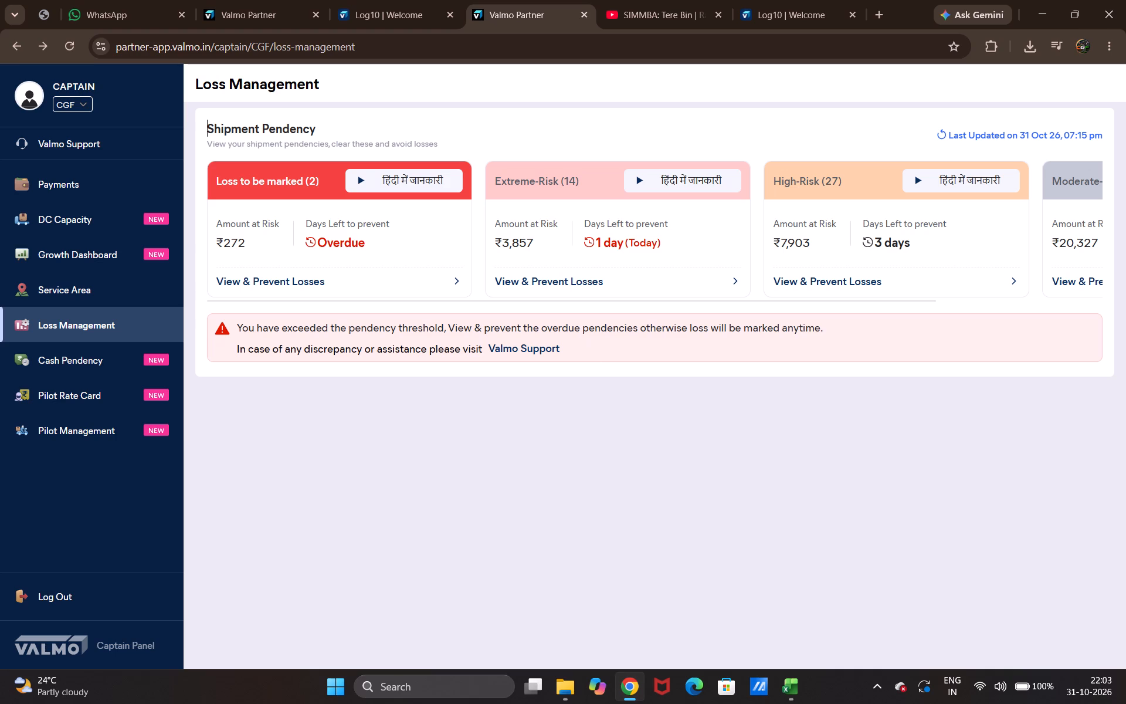
Open the Loss to be marked list to review its overdue shipments.
left_click(381, 283)
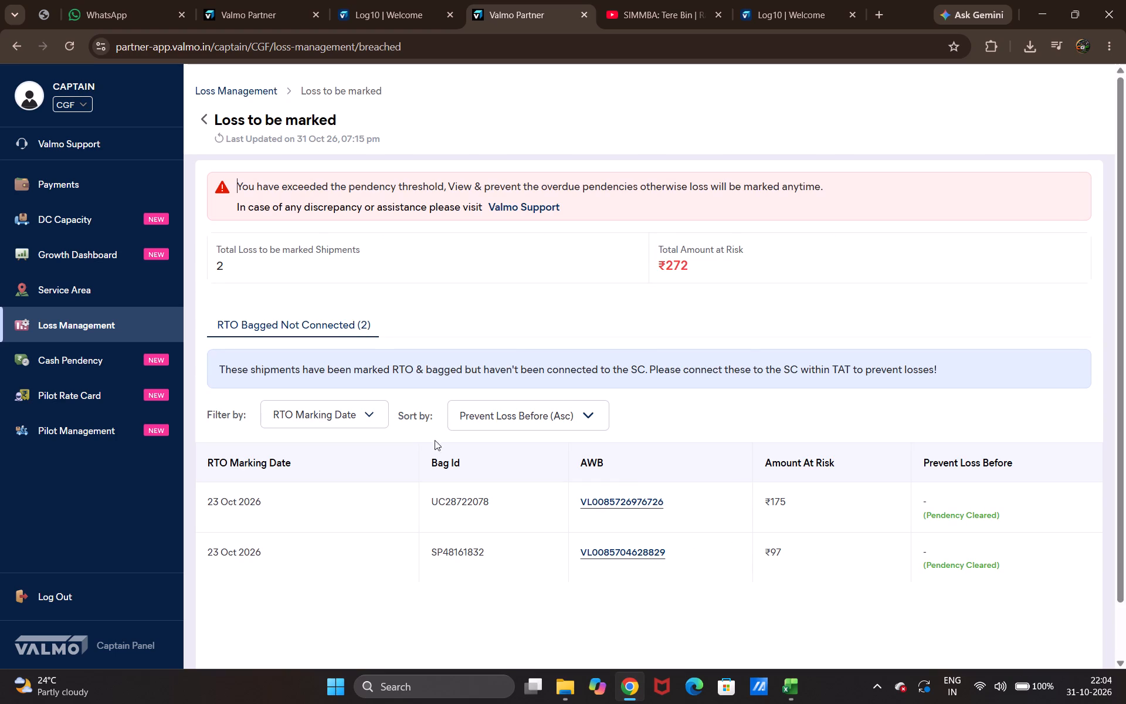
Minimize the browser window to reach the desktop.
left_click(1056, 11)
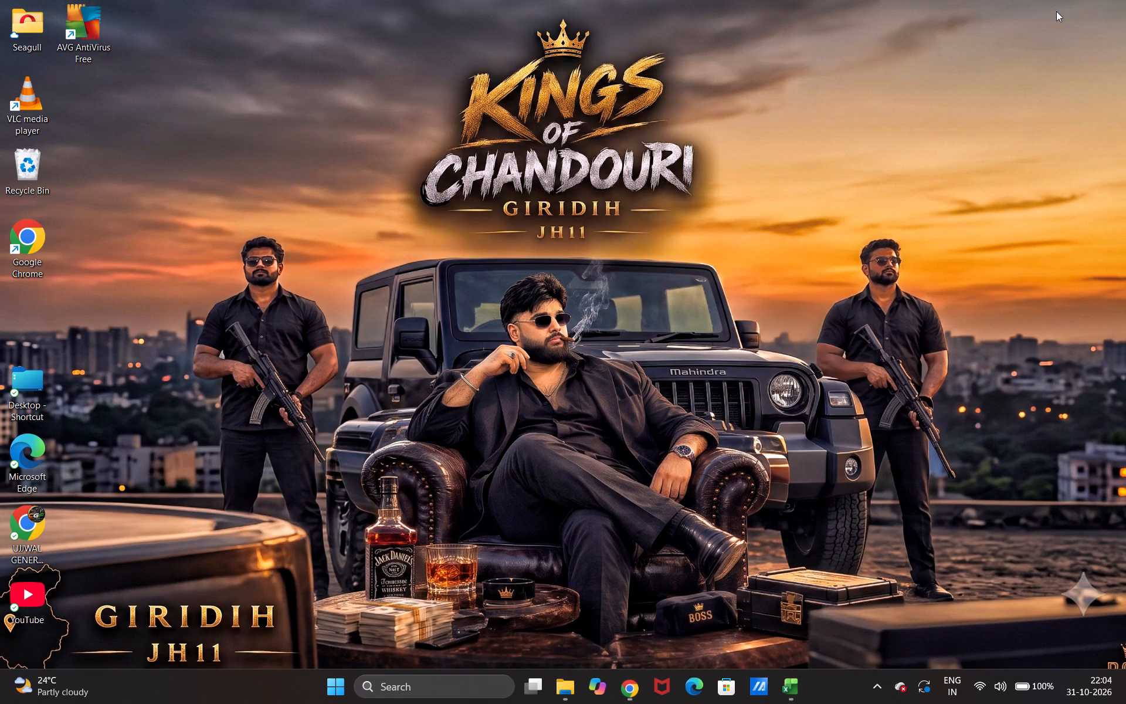